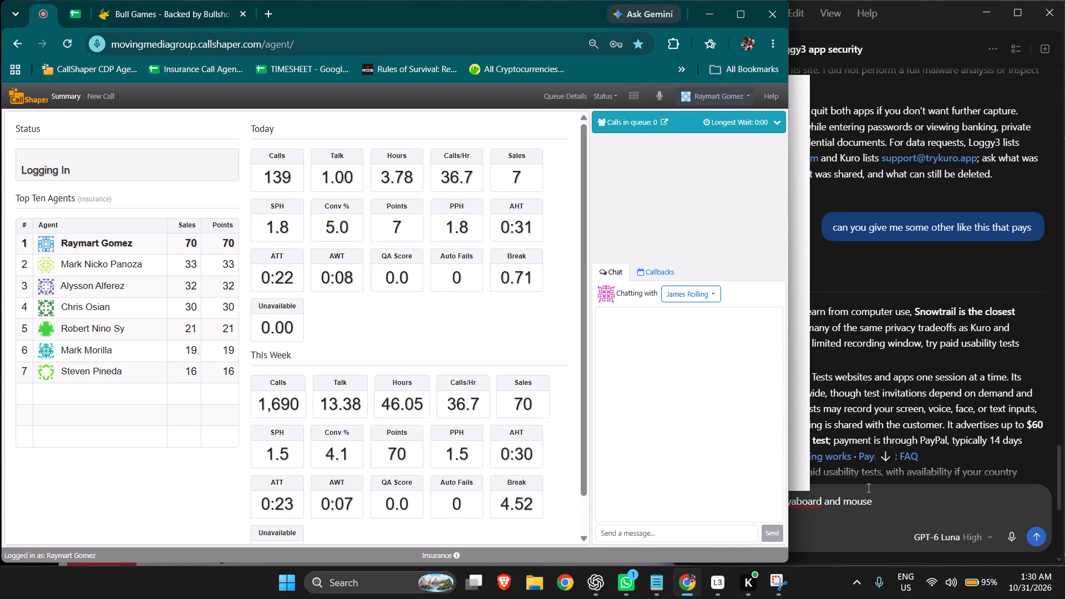
Close the AI chat window about Loggy3 app security behind the call dashboard.
{"action": "left_click", "coordinate": [1047, 14]}
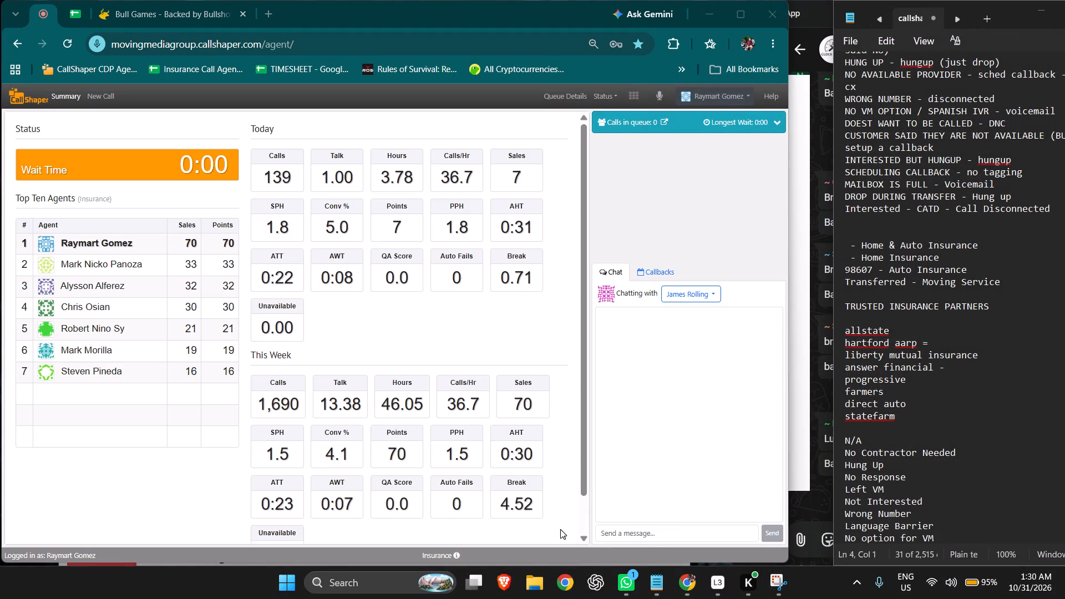
Switch to Notepad and show the call disposition notes beside the CallShaper agent dashboard.
{"action": "left_click", "coordinate": [665, 586]}
{"action": "left_click", "coordinate": [661, 587]}
{"action": "left_click", "coordinate": [661, 587]}
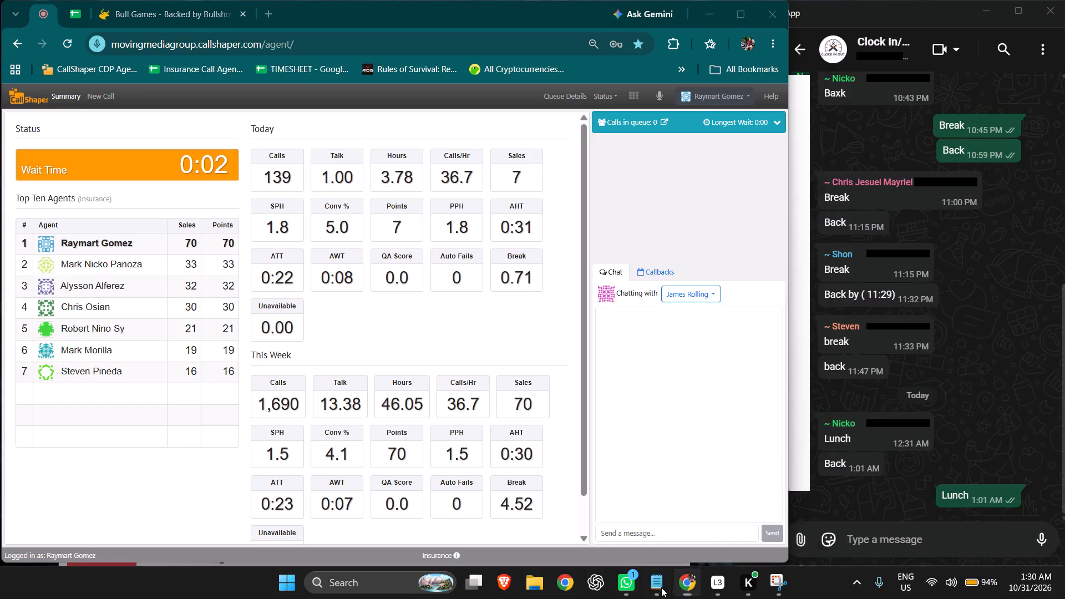
Switch to Loggy3 and check the recording session's status.
{"action": "left_click", "coordinate": [708, 586]}
{"action": "left_click", "coordinate": [711, 586]}
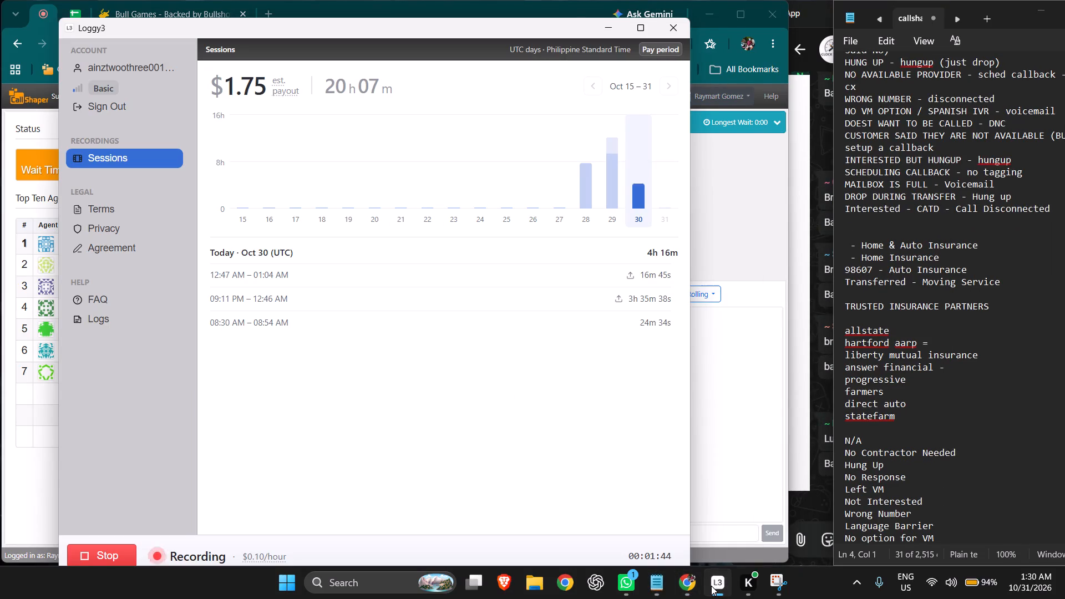
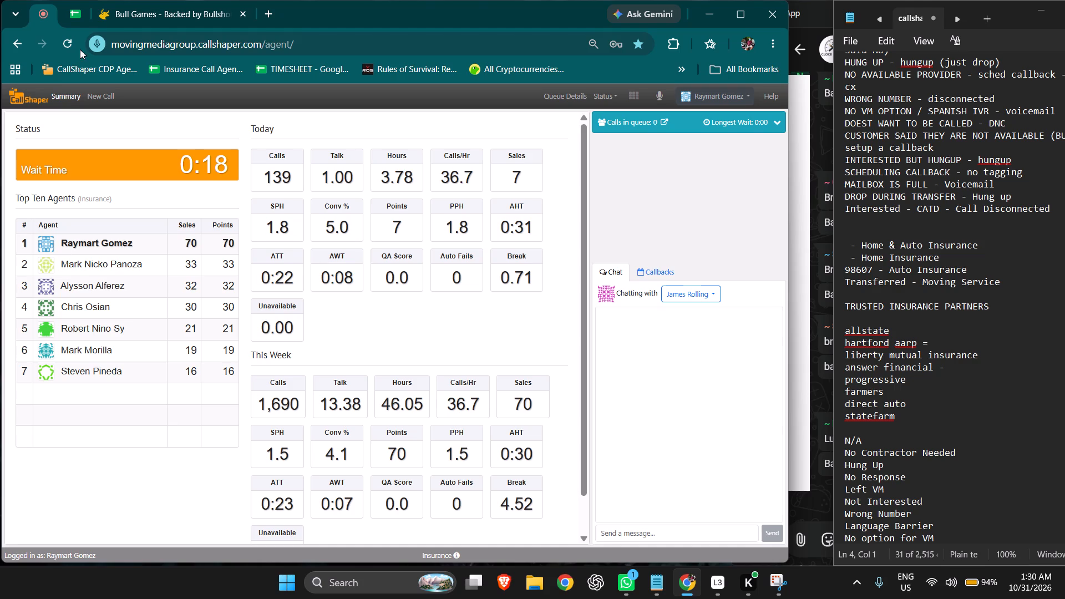
Switch to the Bull Gems mining page and check the available energy and active mining positions.
{"action": "left_click", "coordinate": [140, 5]}
{"action": "scroll", "coordinate": [555, 423], "scroll_direction": "up", "scroll_amount": 3}
{"action": "scroll", "coordinate": [493, 309], "scroll_direction": "down", "scroll_amount": 1}
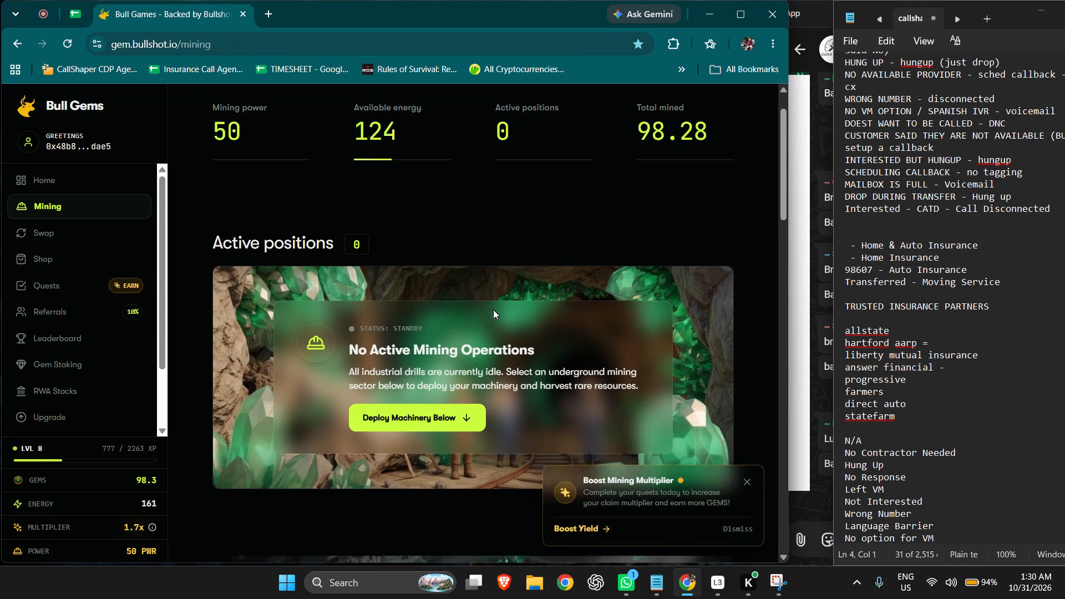
{"action": "scroll", "coordinate": [493, 309], "scroll_direction": "up", "scroll_amount": 3}
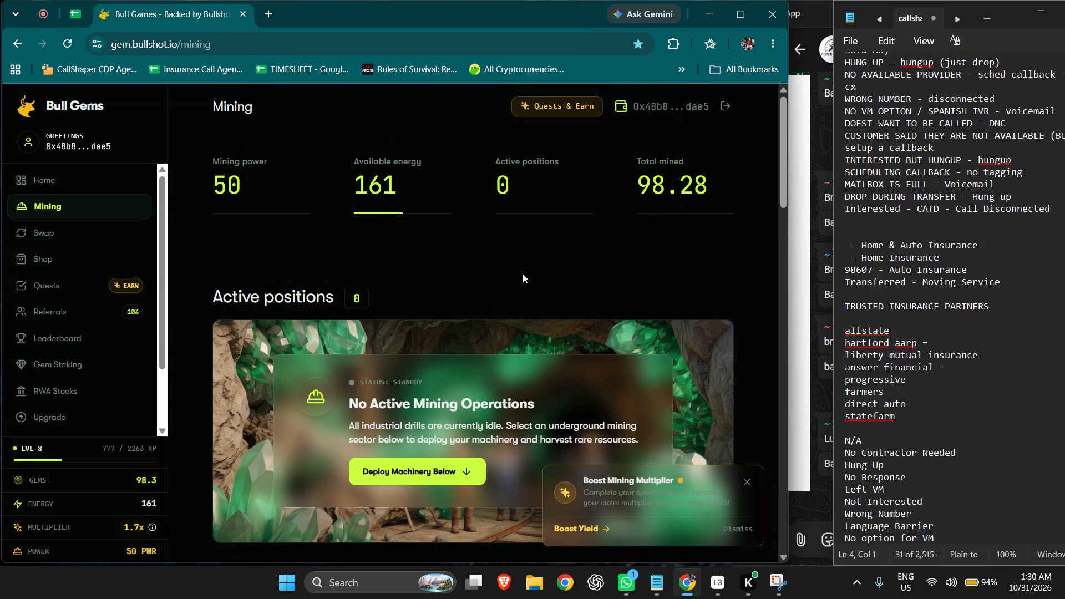
Return to the CallShaper agent page for the next outbound insurance call.
{"action": "left_click", "coordinate": [43, 13]}
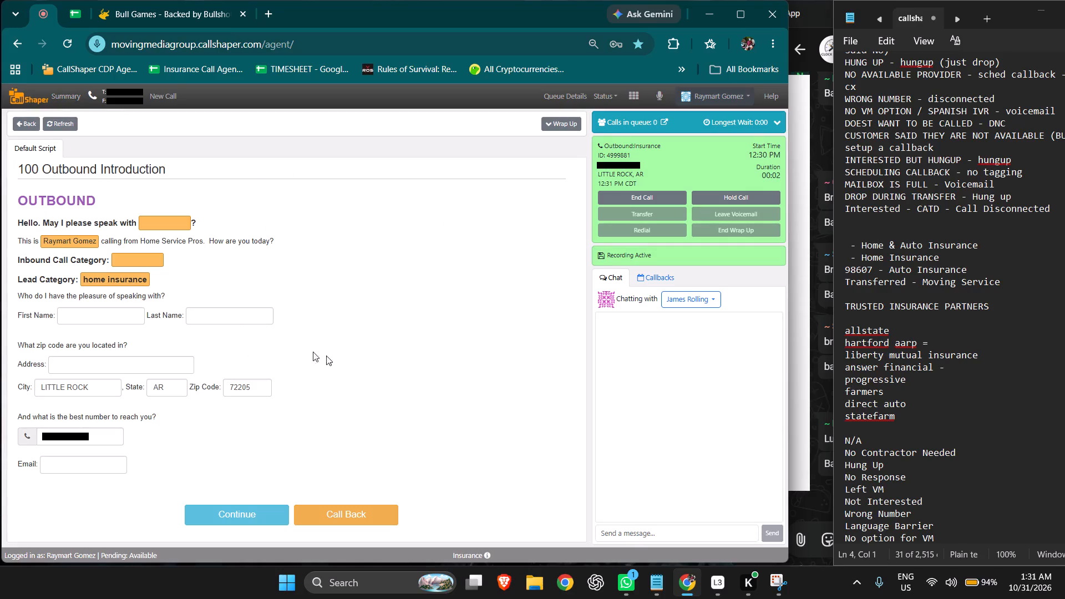
Copy "N/A" from the Notepad notes into the caller's First Name field and continue to the Confirm Info page.
{"action": "left_click", "coordinate": [837, 439]}
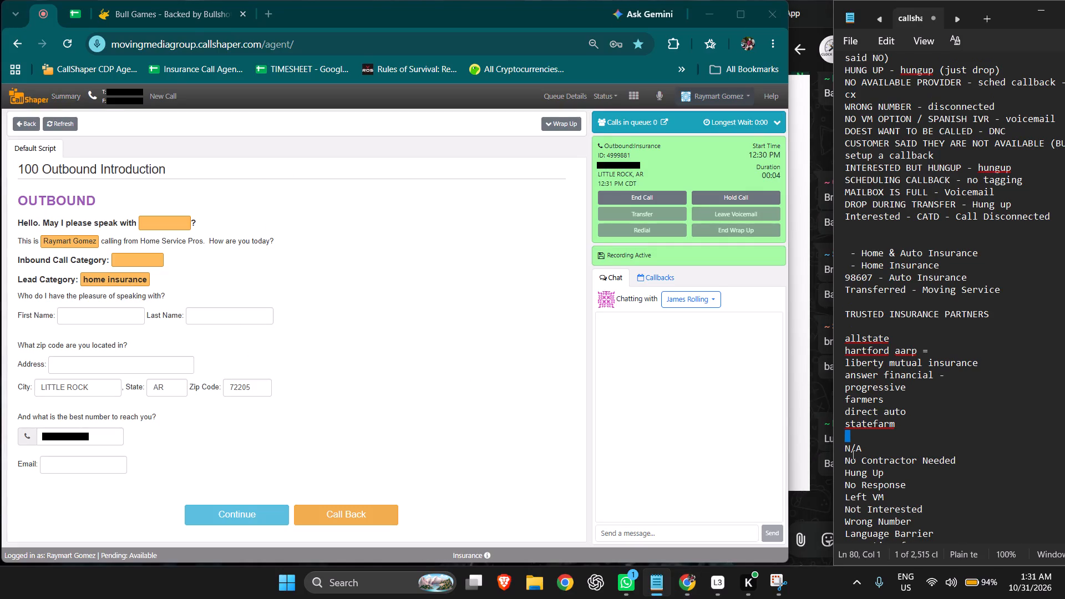
{"action": "left_click", "coordinate": [840, 449]}
{"action": "key", "text": "ctrl+c"}
{"action": "left_click", "coordinate": [99, 323]}
{"action": "key", "text": "ctrl+v"}
{"action": "left_click", "coordinate": [207, 510]}
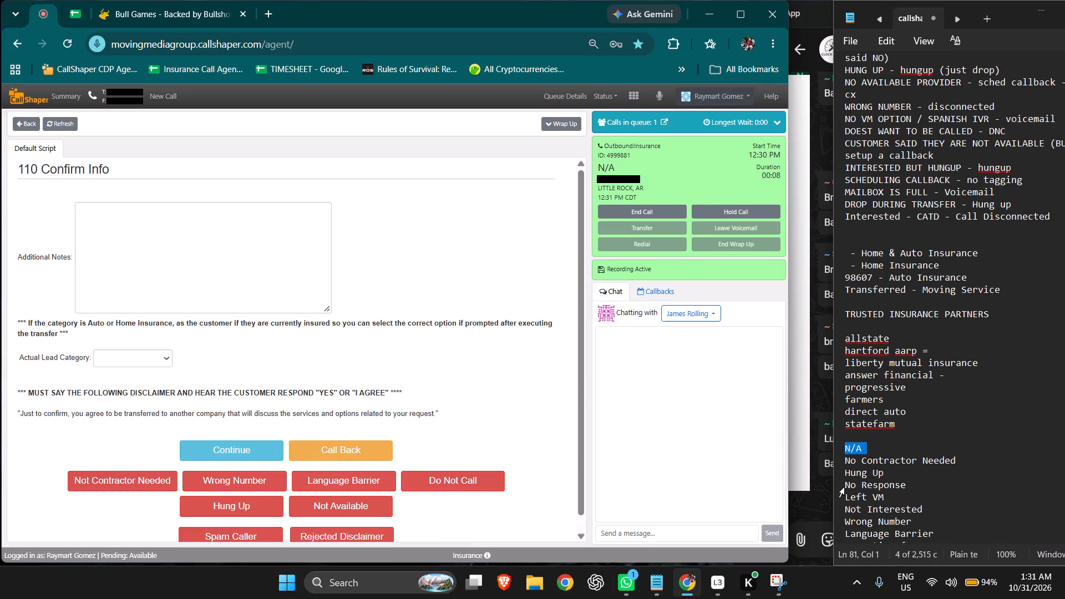
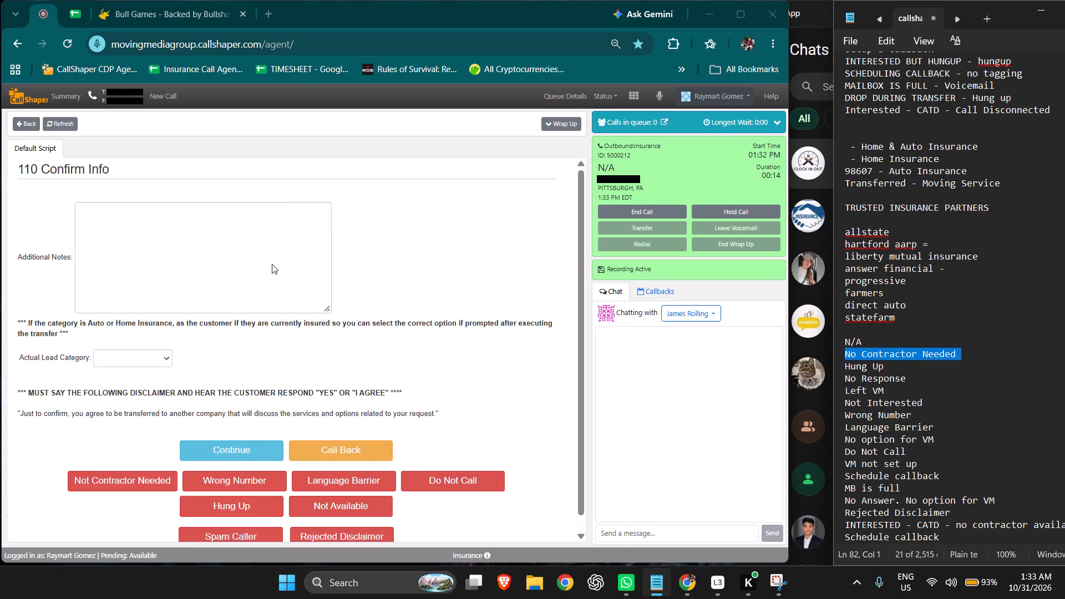
{"action": "left_click", "coordinate": [240, 258]}
{"action": "key", "text": "ctrl+v"}
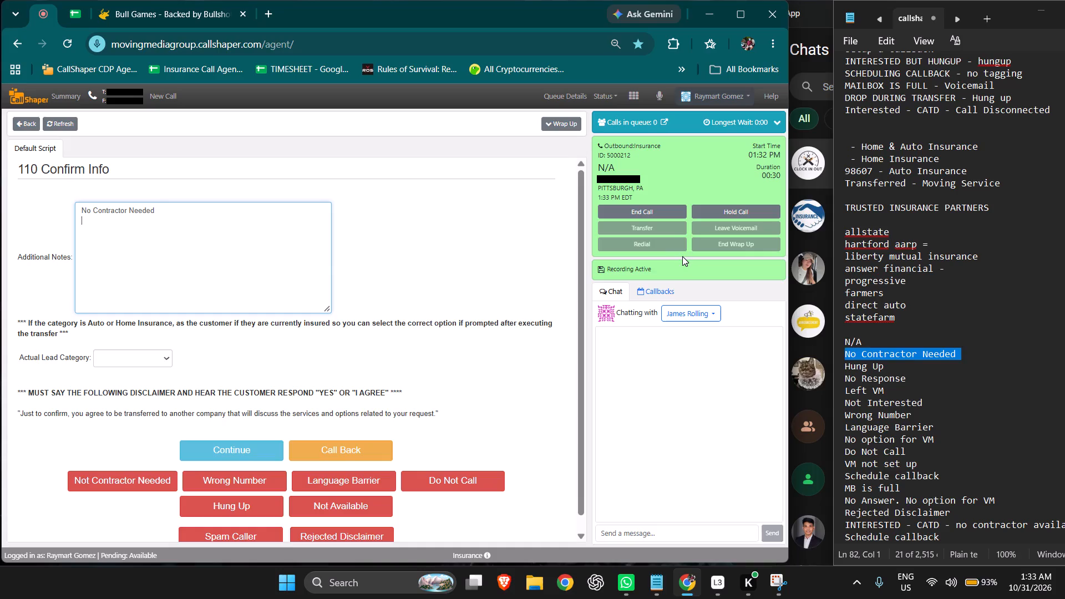
End the outbound insurance call, disposition it as No Contractor Needed, and end the wrap-up.
{"action": "double_click", "coordinate": [661, 220]}
{"action": "left_click", "coordinate": [658, 215]}
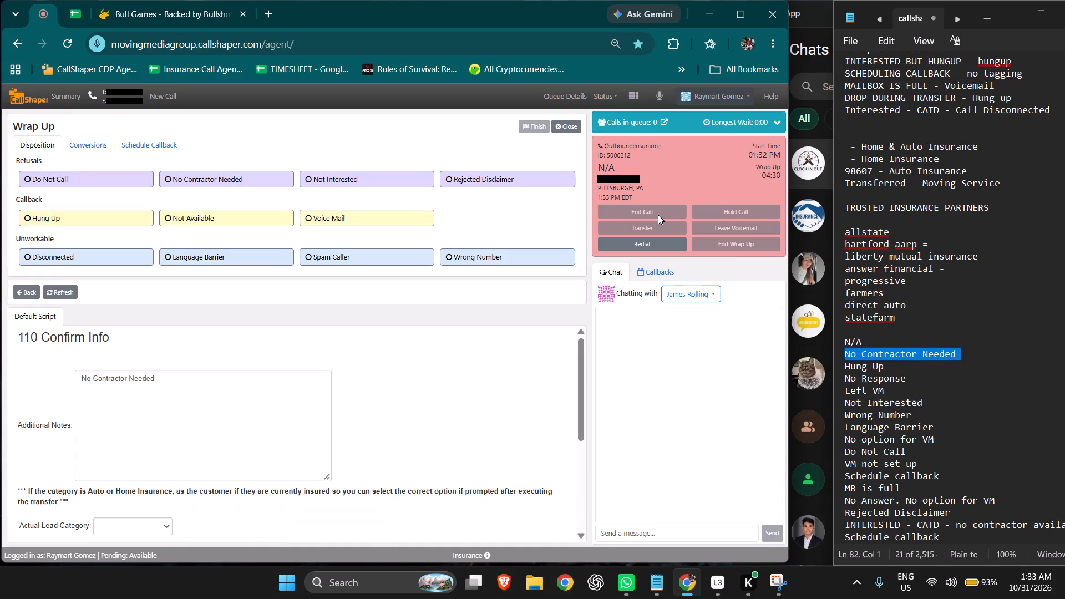
{"action": "left_click", "coordinate": [227, 177]}
{"action": "left_click", "coordinate": [523, 123]}
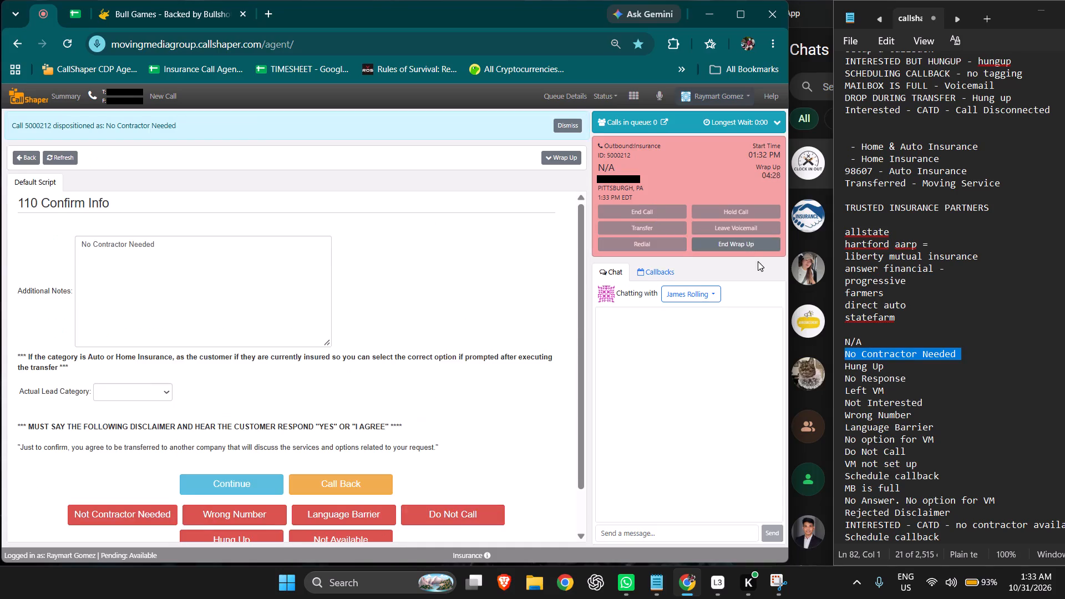
{"action": "left_click", "coordinate": [749, 243]}
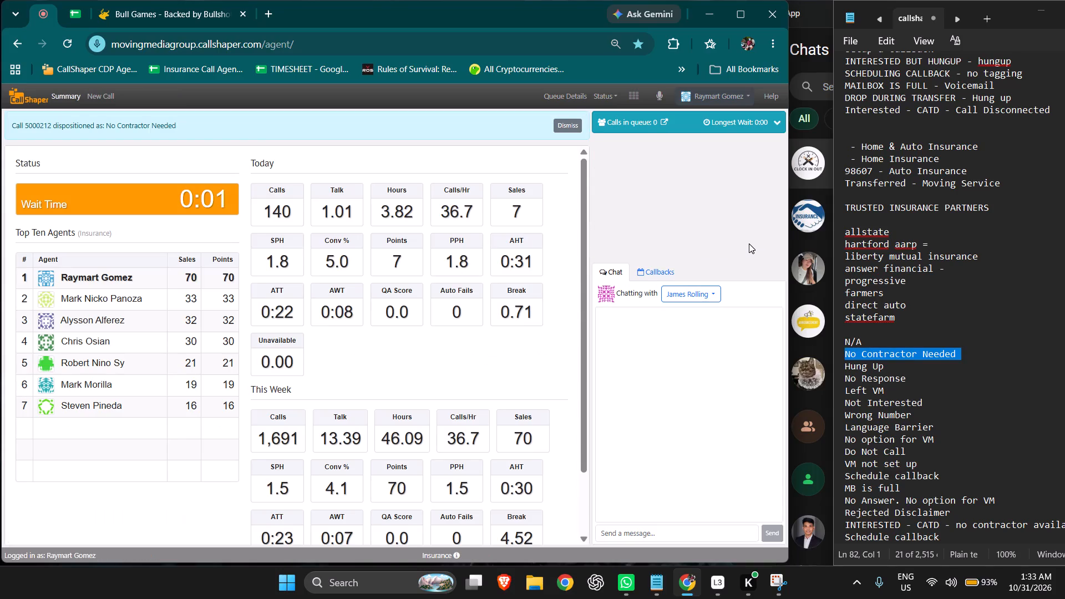
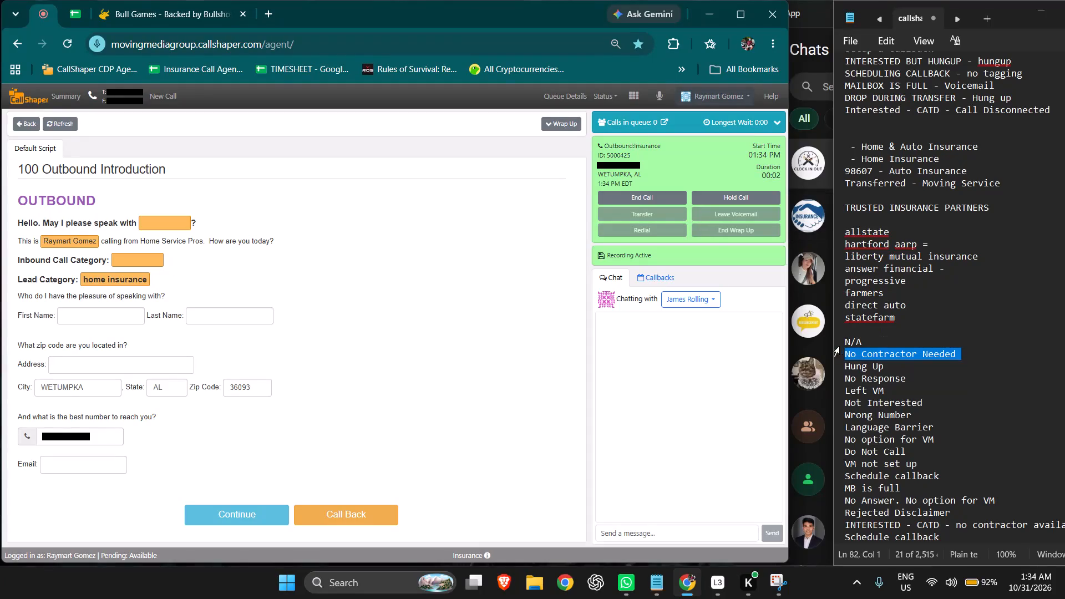
Copy N/A from the Notepad disposition notes into the lead's First Name and continue the script to Confirm Info.
{"action": "left_click", "coordinate": [838, 341]}
{"action": "key", "text": "ctrl+c"}
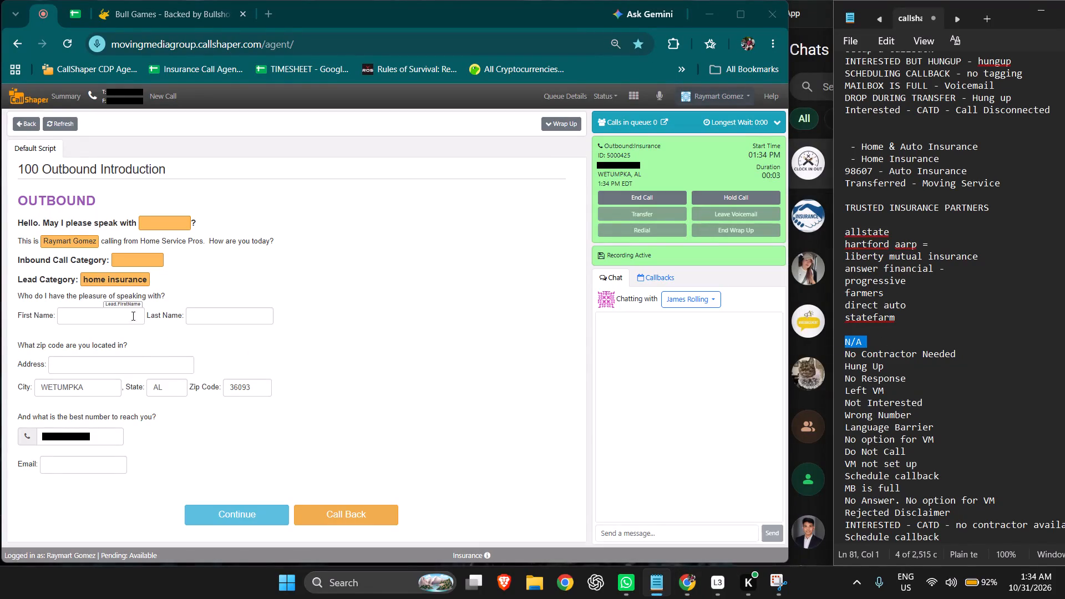
{"action": "left_click", "coordinate": [115, 324]}
{"action": "key", "text": "ctrl+v"}
{"action": "left_click", "coordinate": [220, 514]}
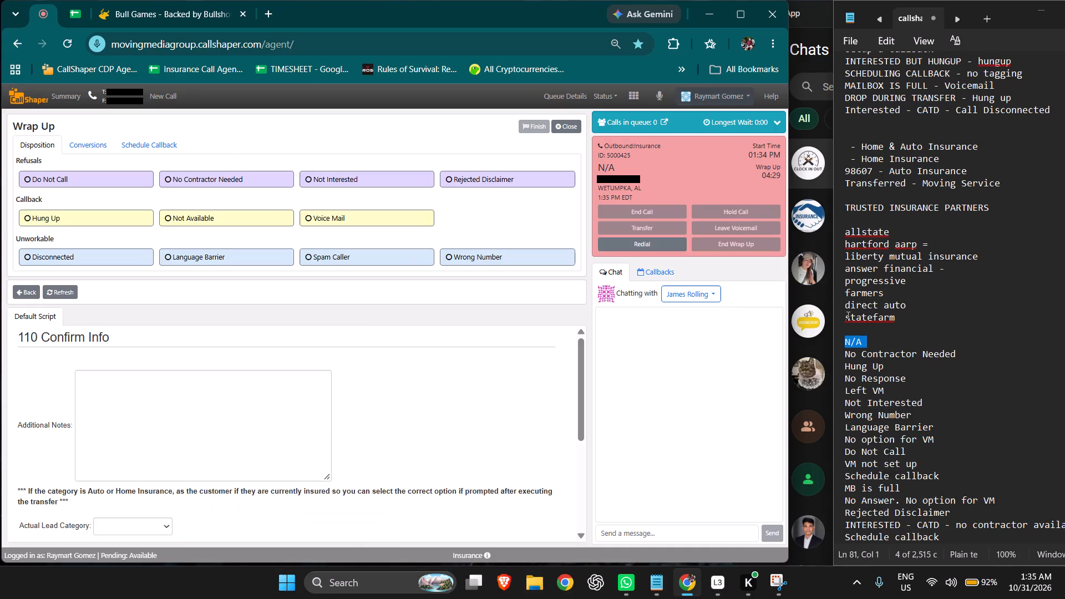
Add the copied note No Contractor Needed to Additional Notes, disposition the call as No Contractor Needed, and finish the wrap-up.
{"action": "left_click", "coordinate": [839, 351]}
{"action": "key", "text": "ctrl+c"}
{"action": "left_click", "coordinate": [238, 428]}
{"action": "key", "text": "ctrl+v"}
{"action": "left_click", "coordinate": [207, 180]}
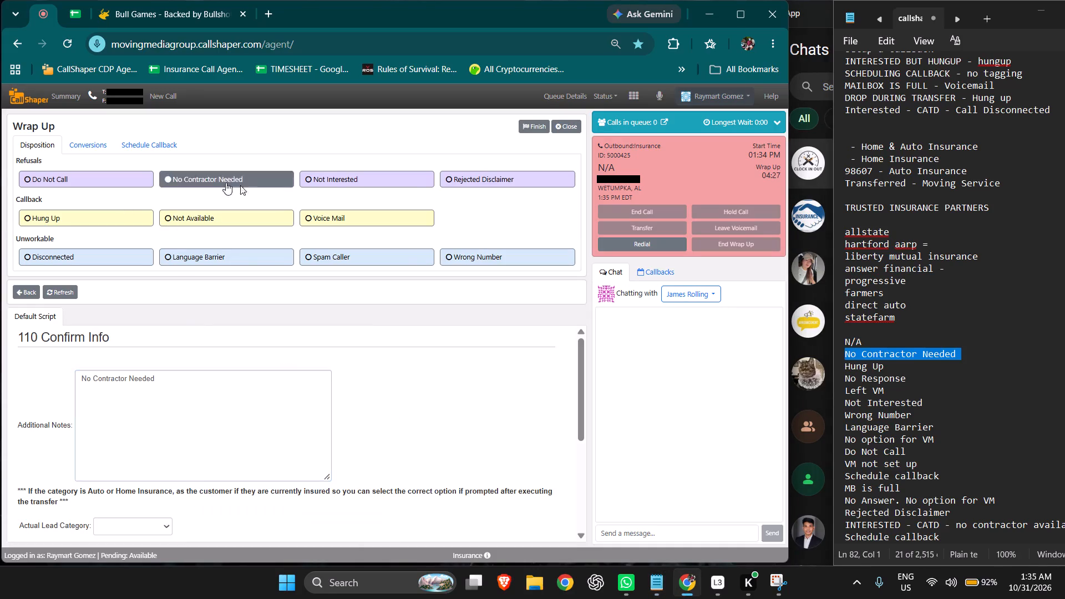
{"action": "left_click", "coordinate": [528, 120]}
{"action": "left_click", "coordinate": [705, 248]}
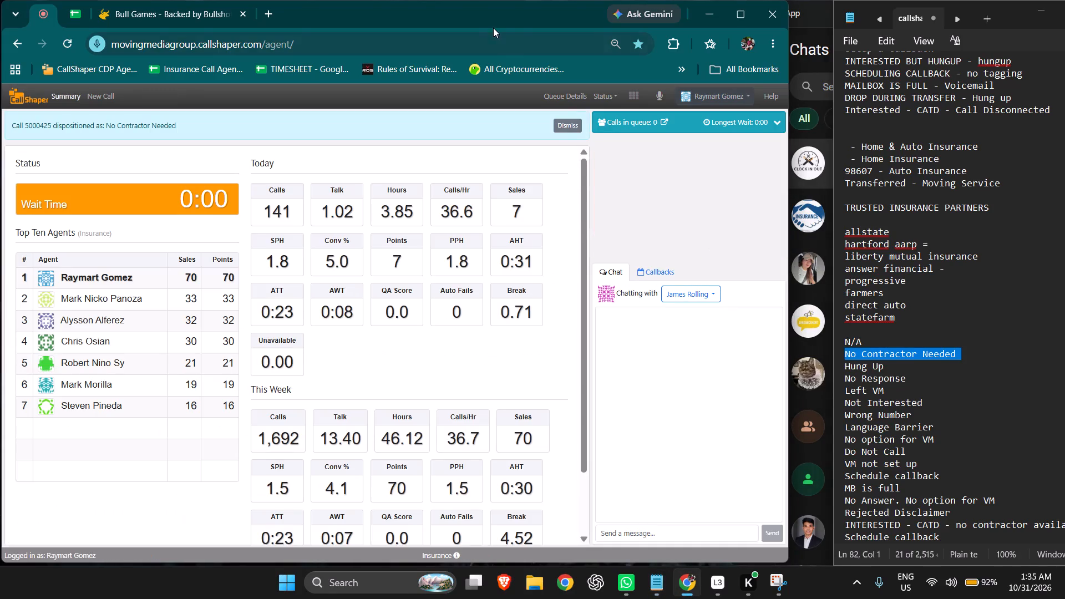
Reposition the CallShaper browser window on the desktop.
{"action": "left_click", "coordinate": [559, 24]}
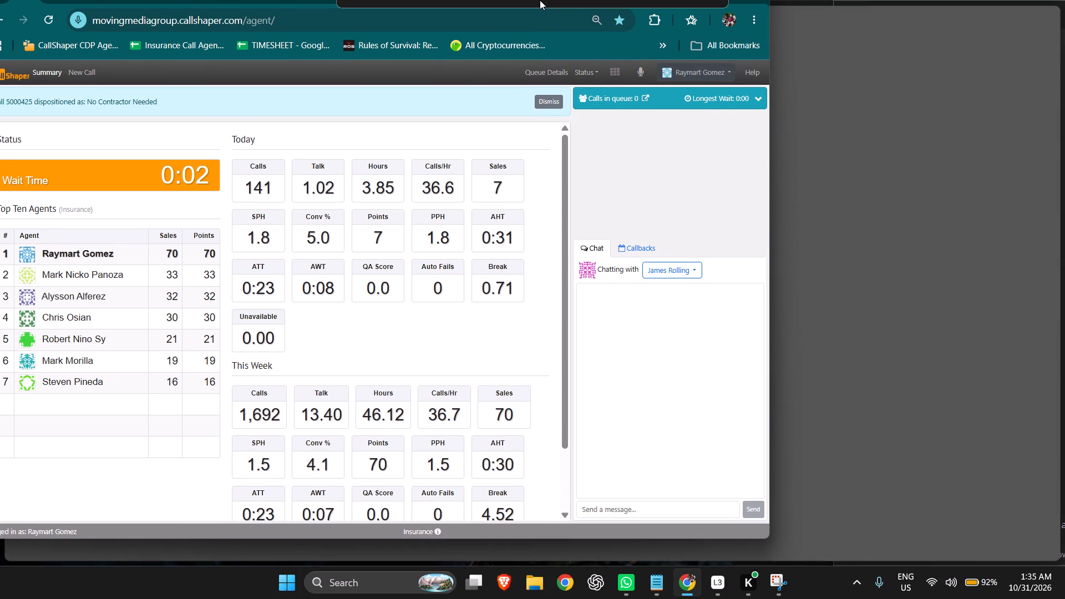
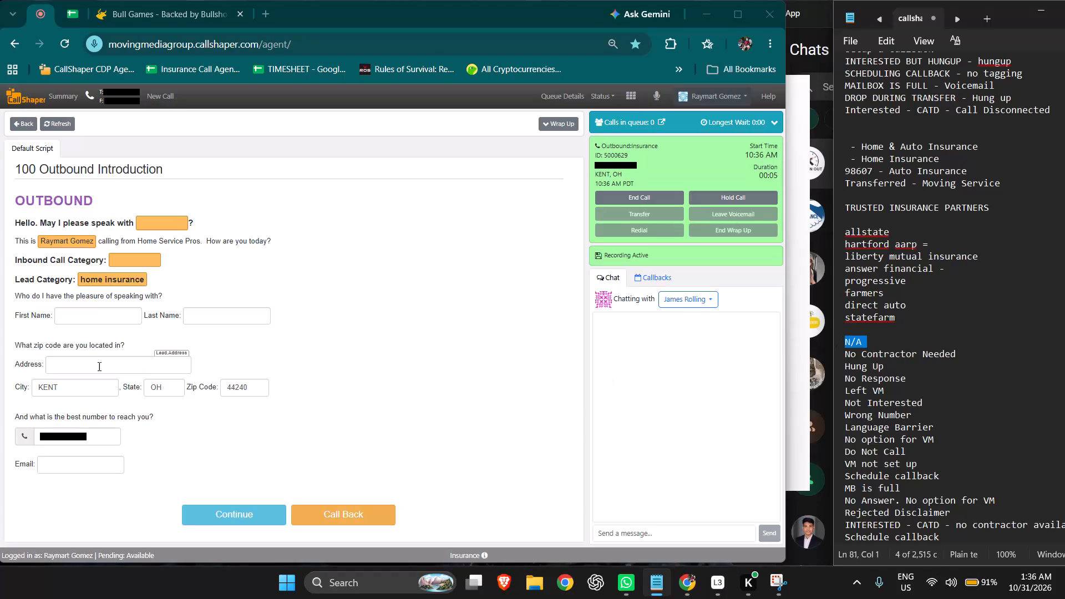
Enter the copied N/A as the lead's First Name and continue the script to Confirm Info.
{"action": "left_click", "coordinate": [99, 309]}
{"action": "key", "text": "ctrl+v"}
{"action": "left_click", "coordinate": [222, 511]}
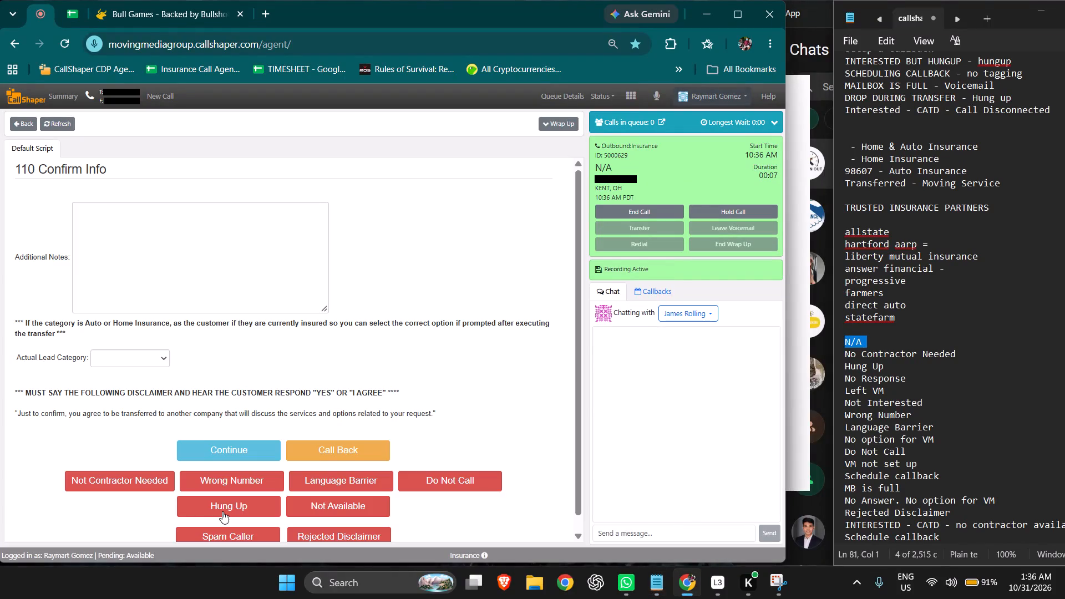
Copy No Response from the Notepad disposition notes into the call's Additional Notes.
{"action": "left_click", "coordinate": [837, 359]}
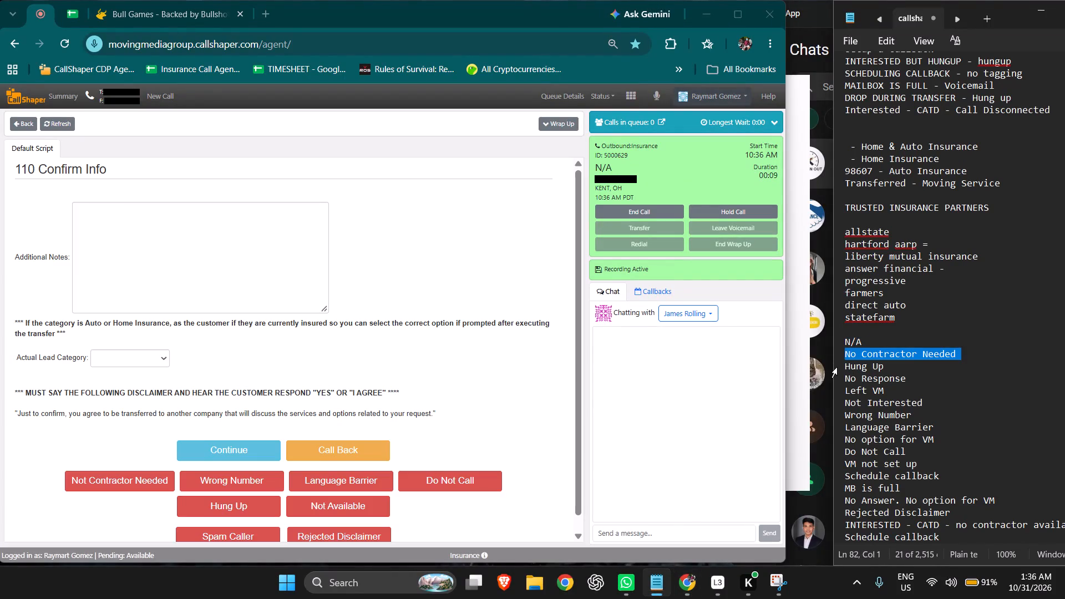
{"action": "key", "text": "ctrl+c"}
{"action": "left_click", "coordinate": [831, 378]}
{"action": "left_click", "coordinate": [838, 377]}
{"action": "key", "text": "ctrl+c"}
{"action": "left_click", "coordinate": [138, 274]}
{"action": "key", "text": "ctrl+v"}
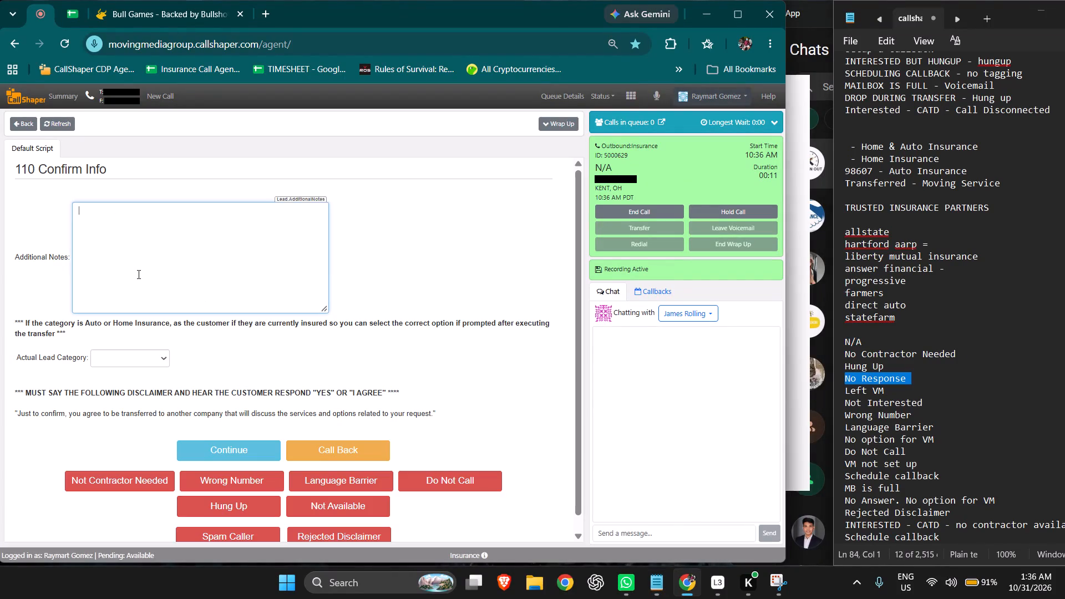
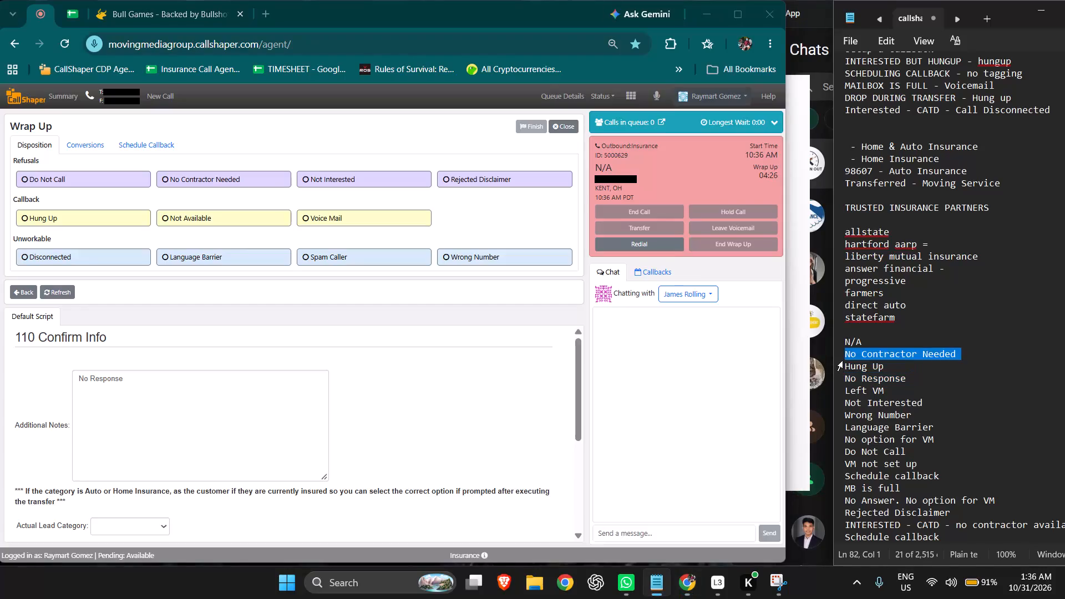
Replace the call's Additional Notes with Hung Up, copied from the Notepad disposition notes.
{"action": "left_click", "coordinate": [843, 361]}
{"action": "key", "text": "ctrl+c"}
{"action": "left_click", "coordinate": [212, 413]}
{"action": "key", "text": "ctrl+a"}
{"action": "key", "text": "ctrl+v"}
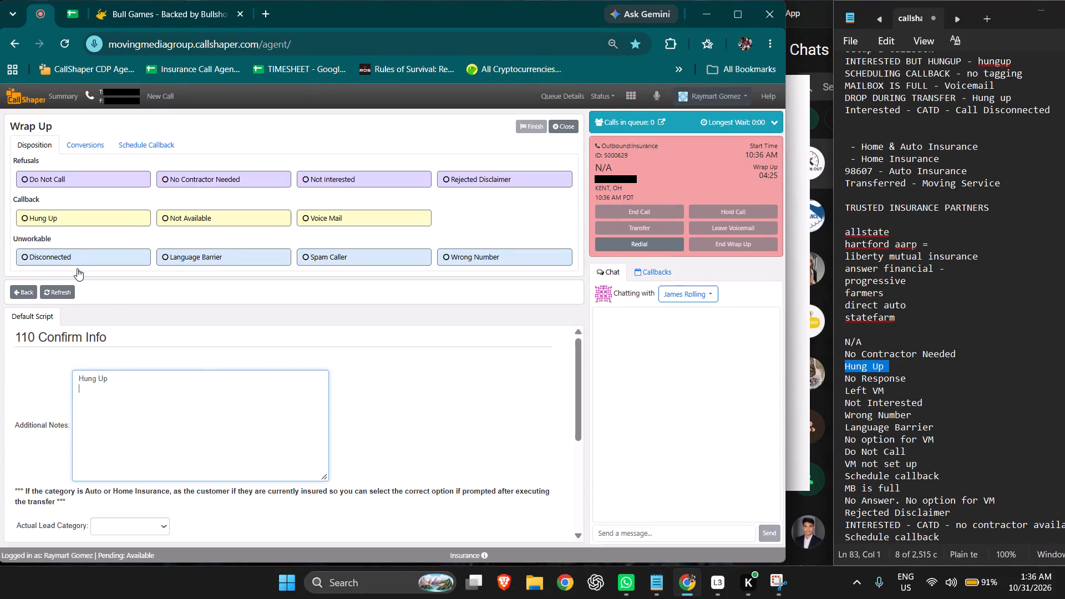
Disposition the outbound insurance call as Hung Up and end its wrap-up.
{"action": "left_click", "coordinate": [63, 218]}
{"action": "left_click", "coordinate": [524, 125]}
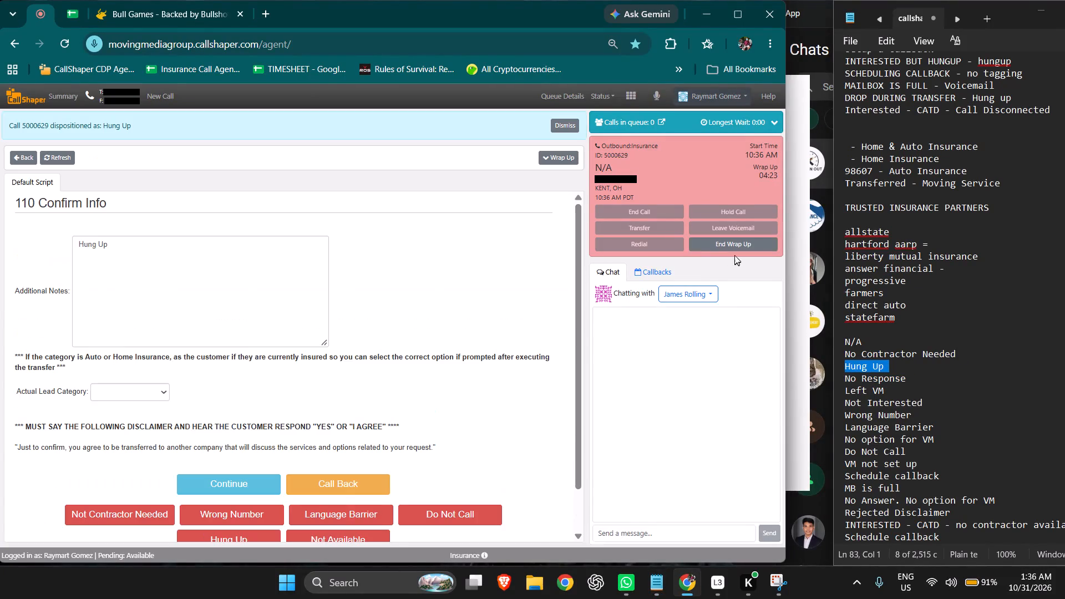
{"action": "left_click", "coordinate": [734, 248]}
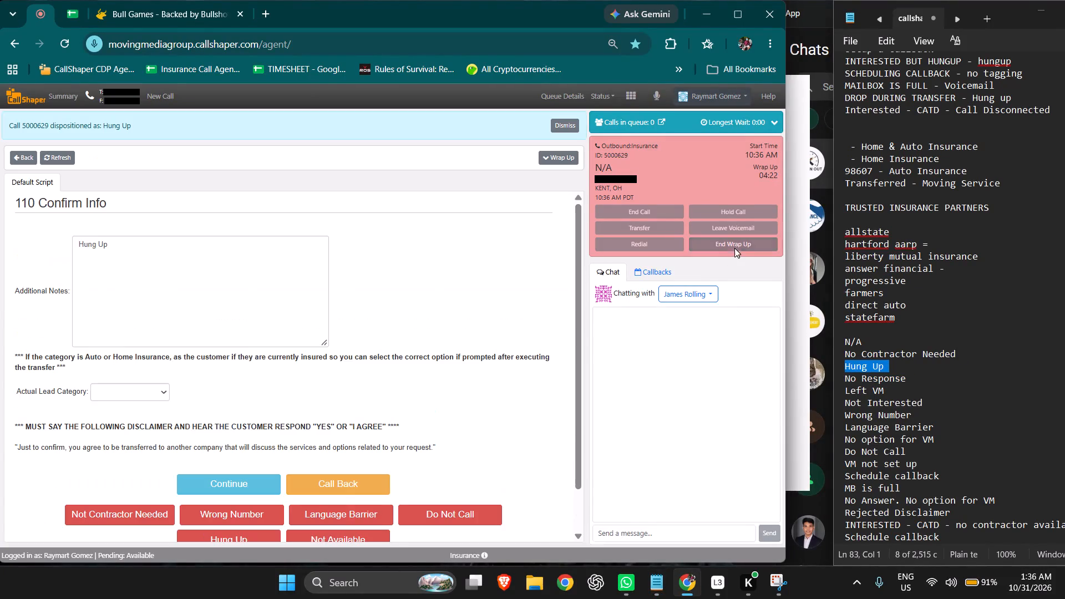
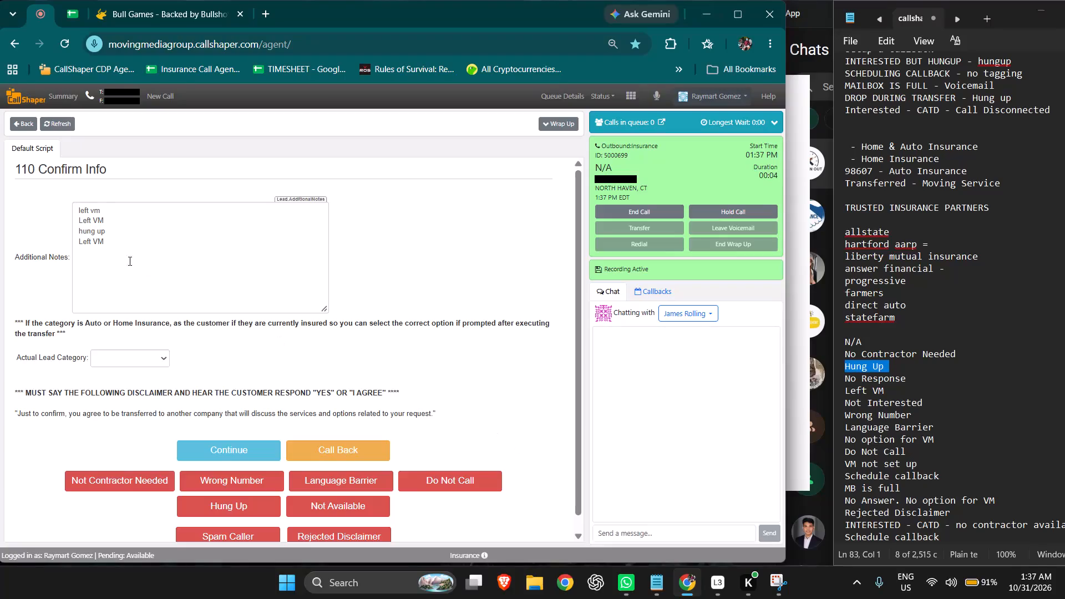
Add another Left VM line at the end of the call's Additional Notes, copied from the existing last line.
{"action": "left_click_drag", "start_coordinate": [143, 256], "coordinate": [34, 261]}
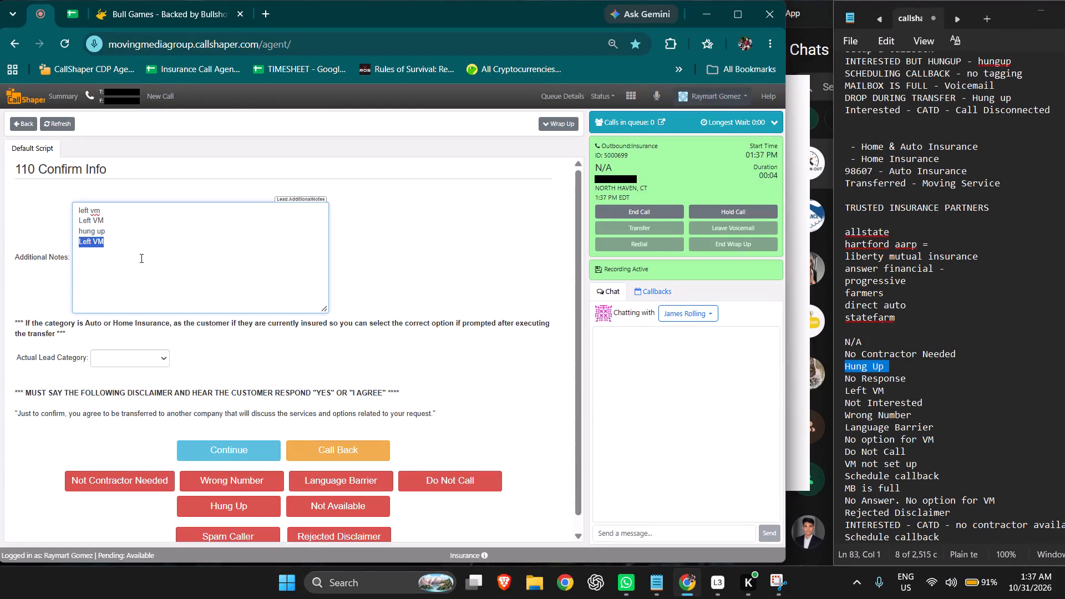
{"action": "key", "text": "ctrl+c"}
{"action": "left_click", "coordinate": [179, 258]}
{"action": "left_click", "coordinate": [187, 260]}
{"action": "key", "text": "Return"}
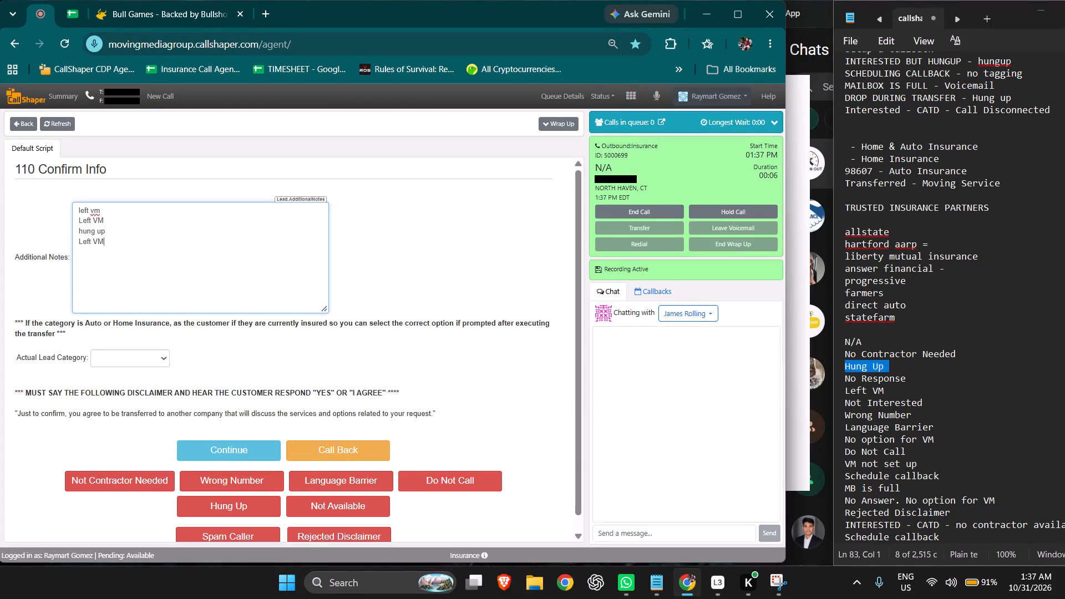
{"action": "key", "text": "ctrl+v"}
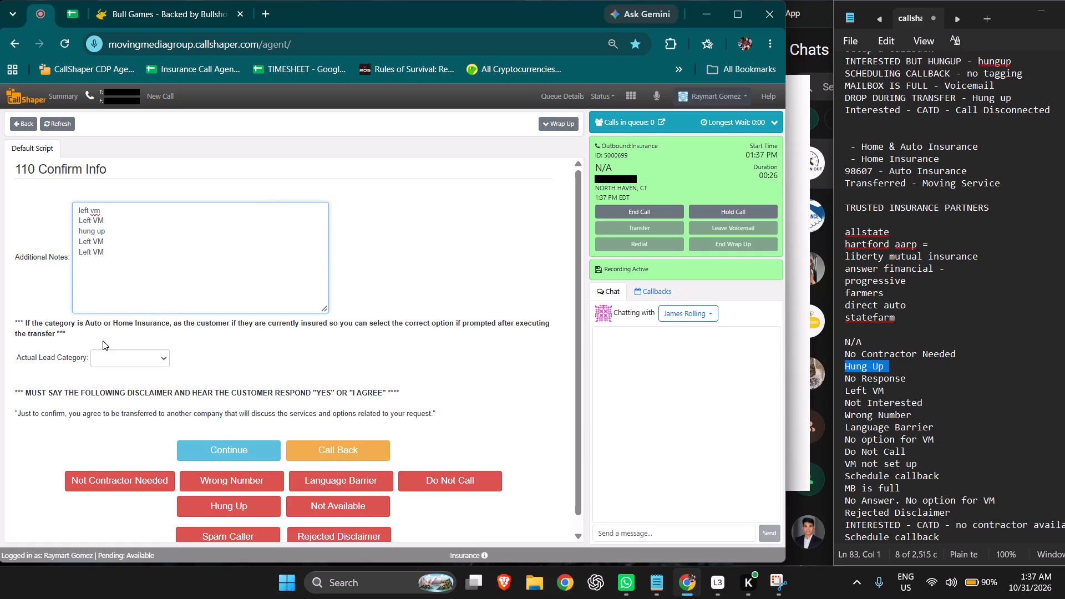
End the outbound insurance call, disposition it as Not Available, and end its wrap-up.
{"action": "left_click", "coordinate": [630, 210]}
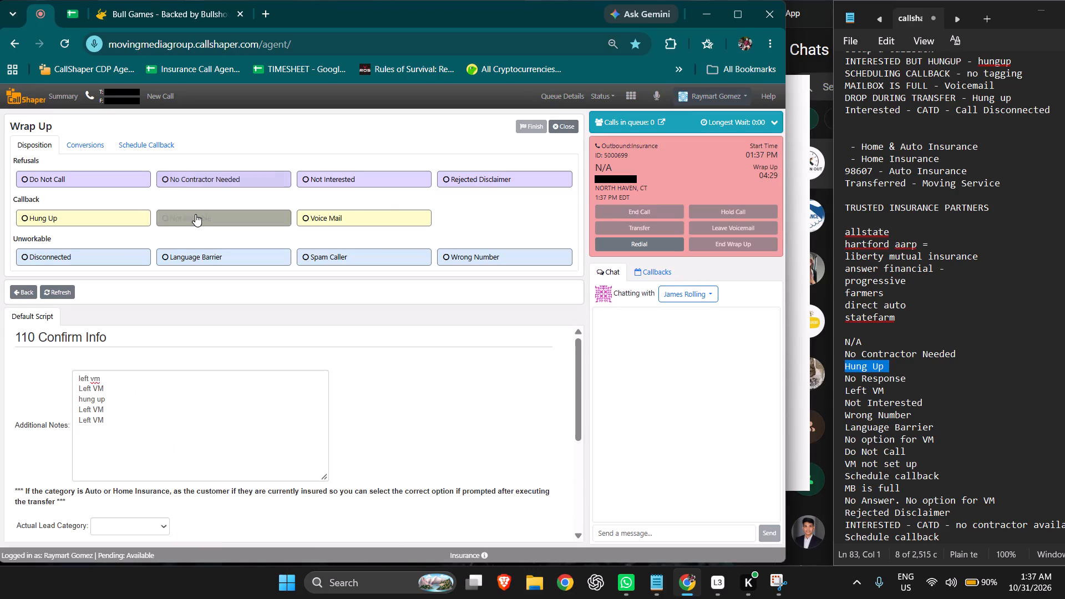
{"action": "left_click", "coordinate": [195, 214]}
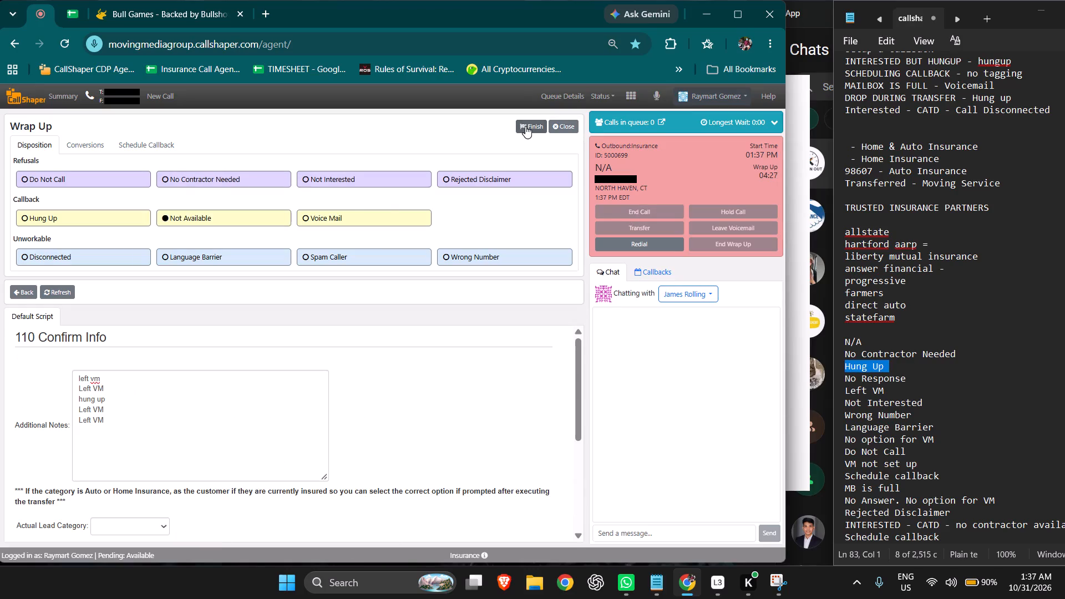
{"action": "left_click", "coordinate": [525, 126]}
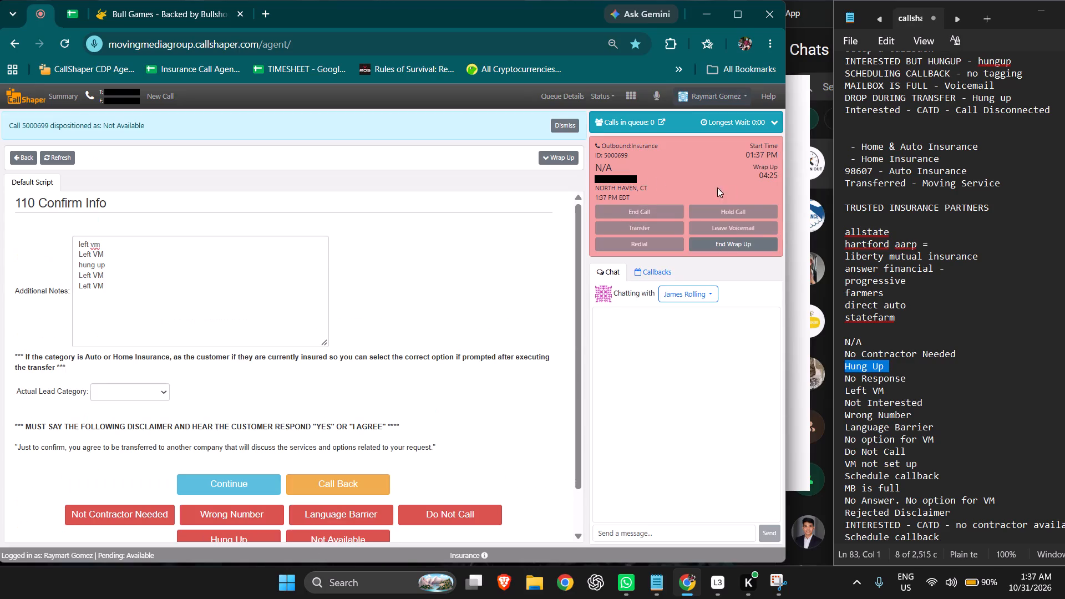
{"action": "left_click", "coordinate": [743, 240]}
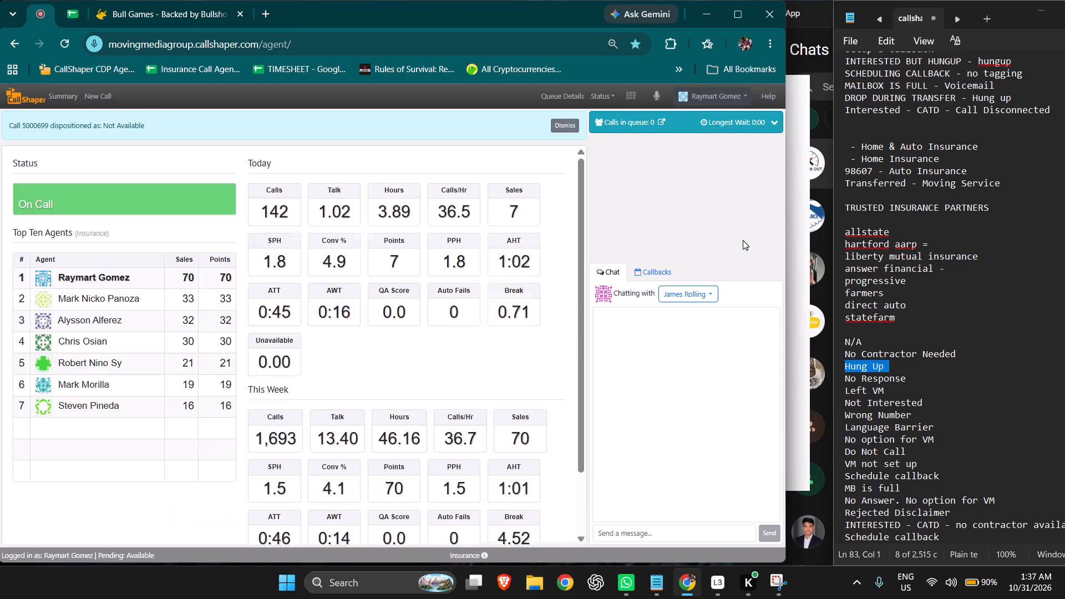
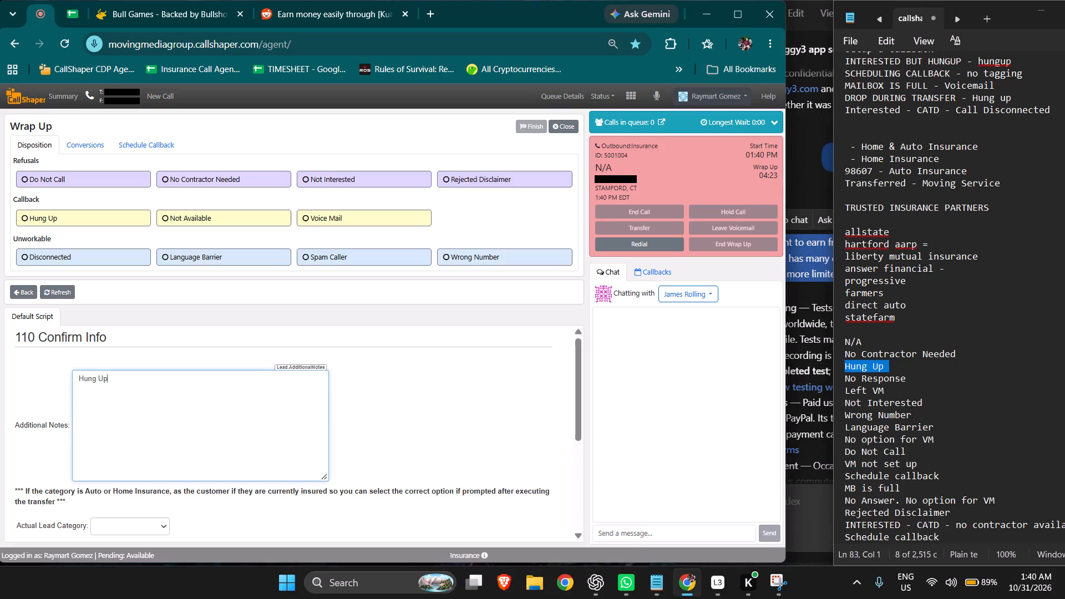
{"action": "key", "text": "ctrl+v"}
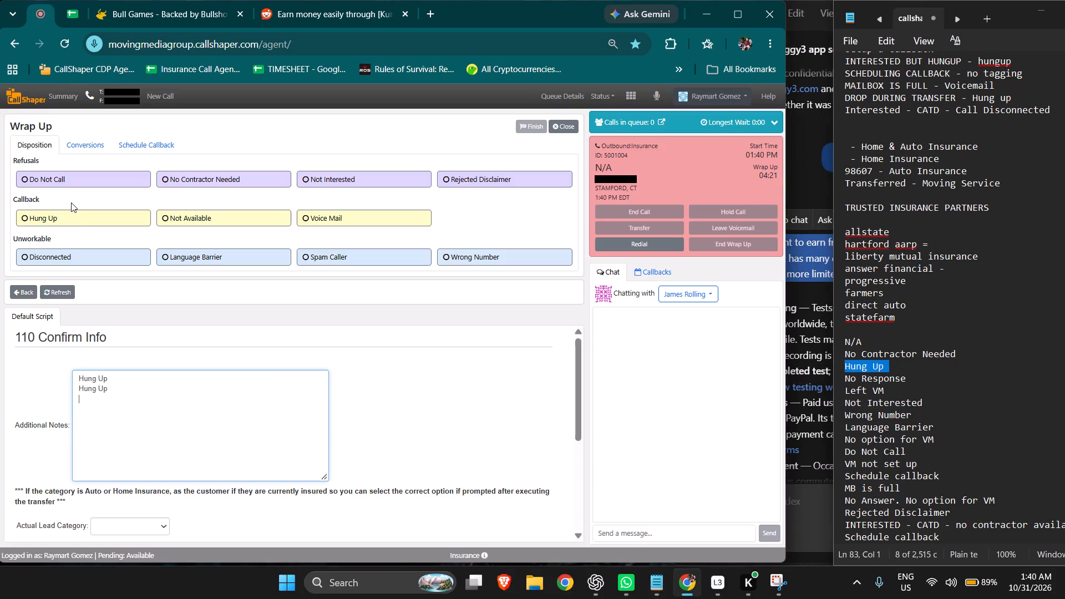
Disposition the Stamford, CT call as Hung Up and finish its wrap-up.
{"action": "left_click", "coordinate": [78, 214]}
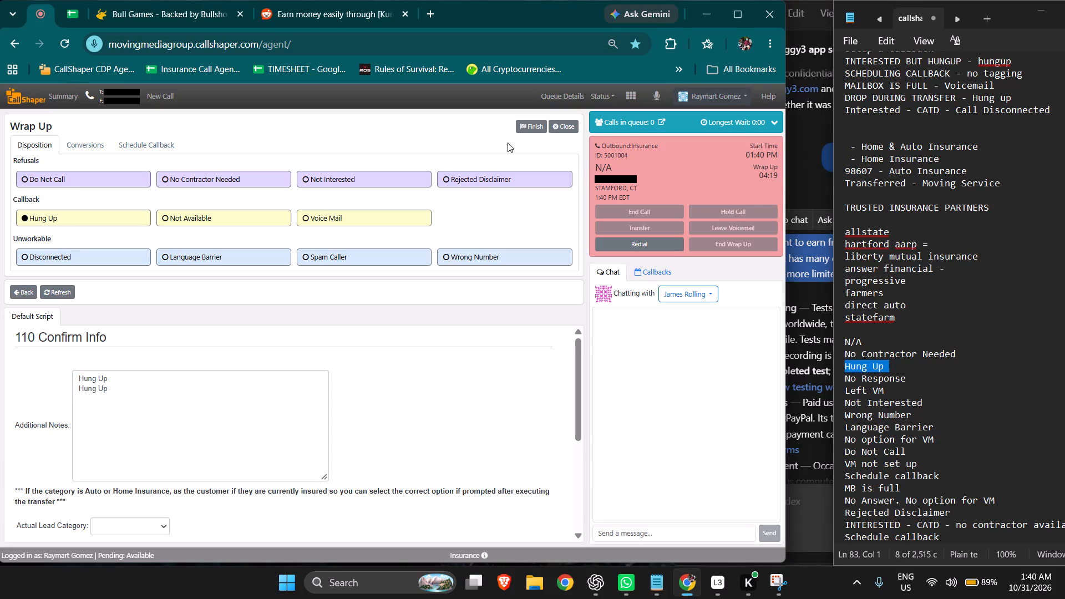
{"action": "left_click", "coordinate": [528, 129]}
{"action": "left_click", "coordinate": [725, 248]}
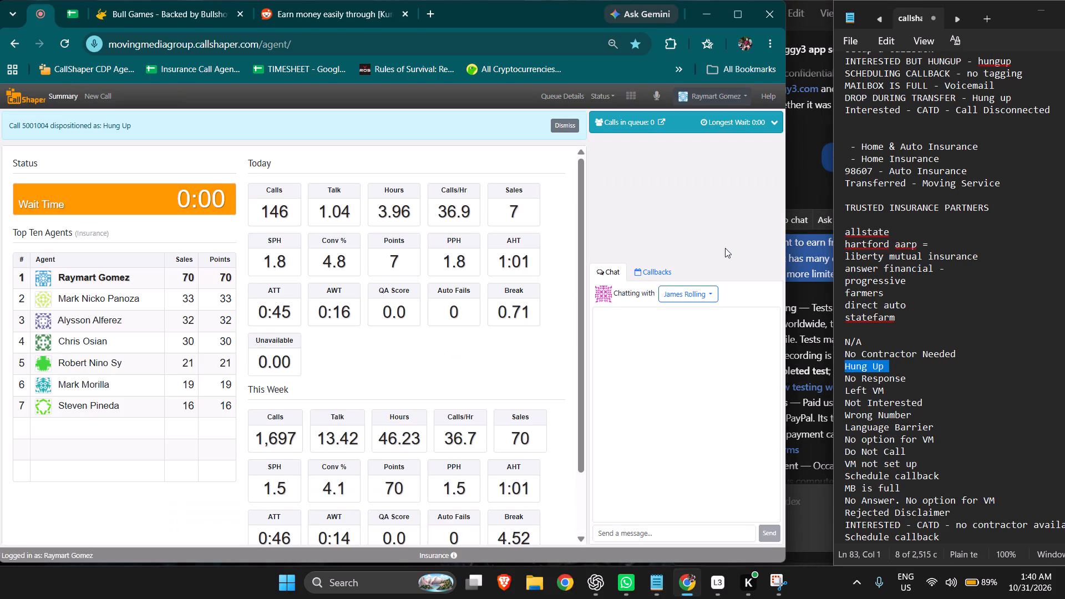
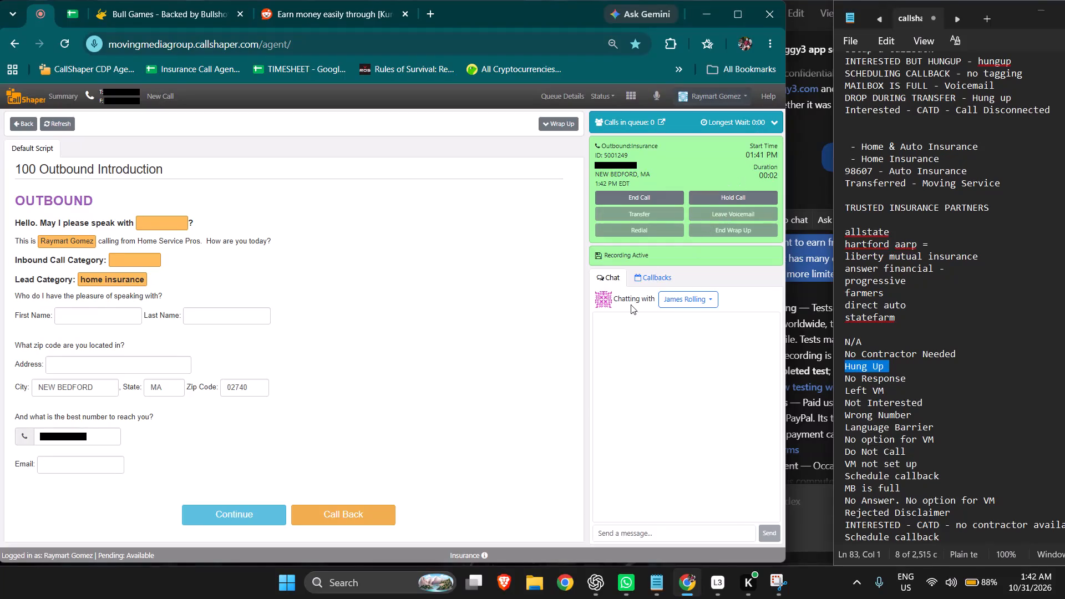
Copy "N/A" from Notepad into the First Name of the New Bedford, MA call and advance the CallShaper script to Confirm Info.
{"action": "left_click", "coordinate": [843, 342]}
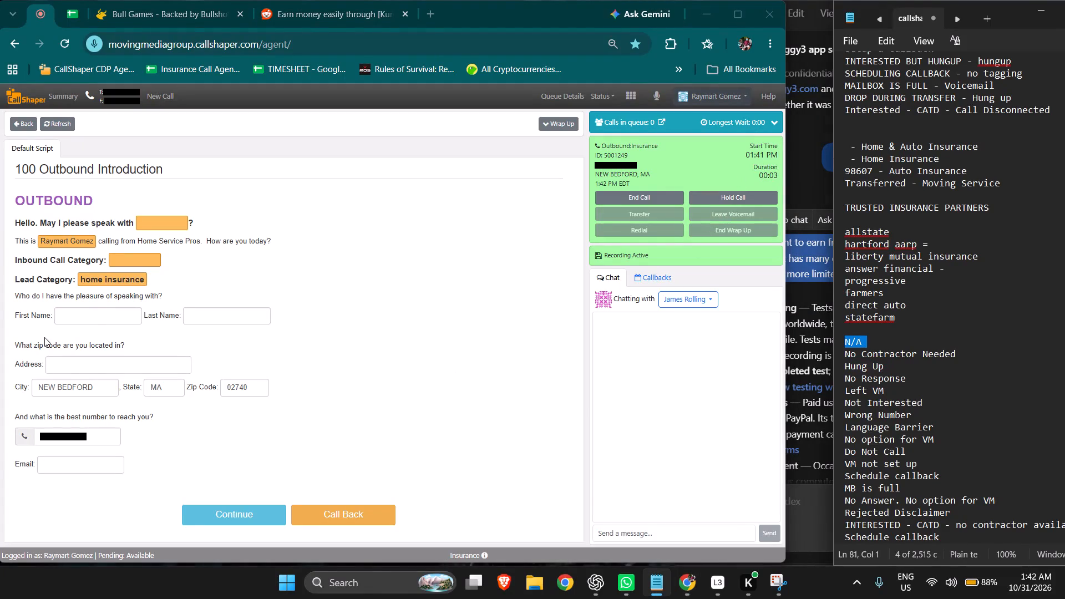
{"action": "key", "text": "ctrl+c"}
{"action": "left_click", "coordinate": [94, 318]}
{"action": "key", "text": "ctrl+v"}
{"action": "left_click", "coordinate": [206, 510]}
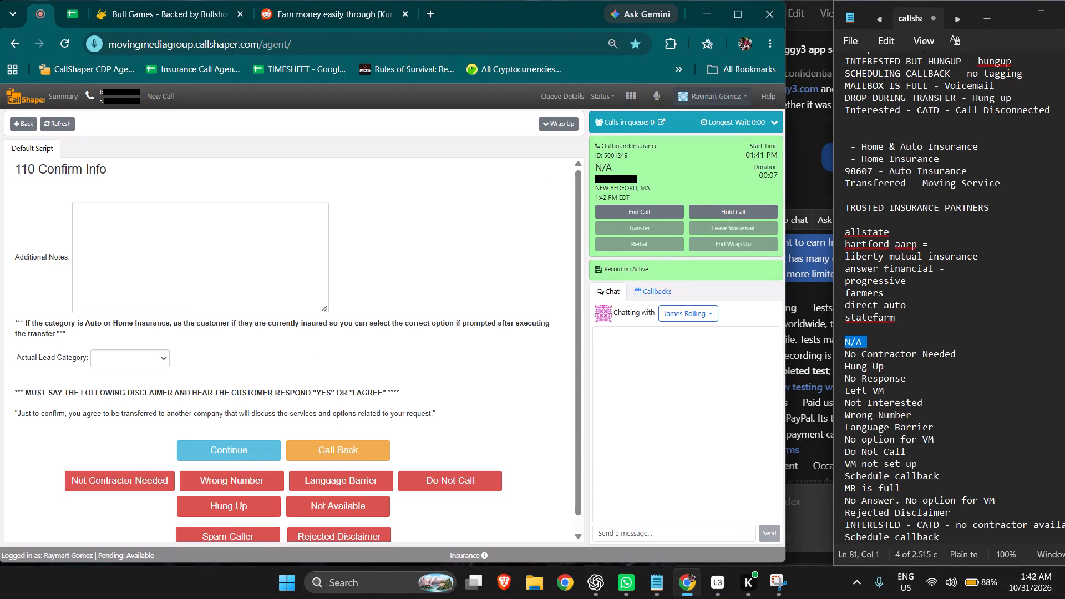
Copy "No Response" from the Notepad list into the New Bedford call's Additional Notes in CallShaper.
{"action": "left_click", "coordinate": [840, 380]}
{"action": "key", "text": "ctrl+c"}
{"action": "left_click", "coordinate": [88, 251]}
{"action": "key", "text": "ctrl+v"}
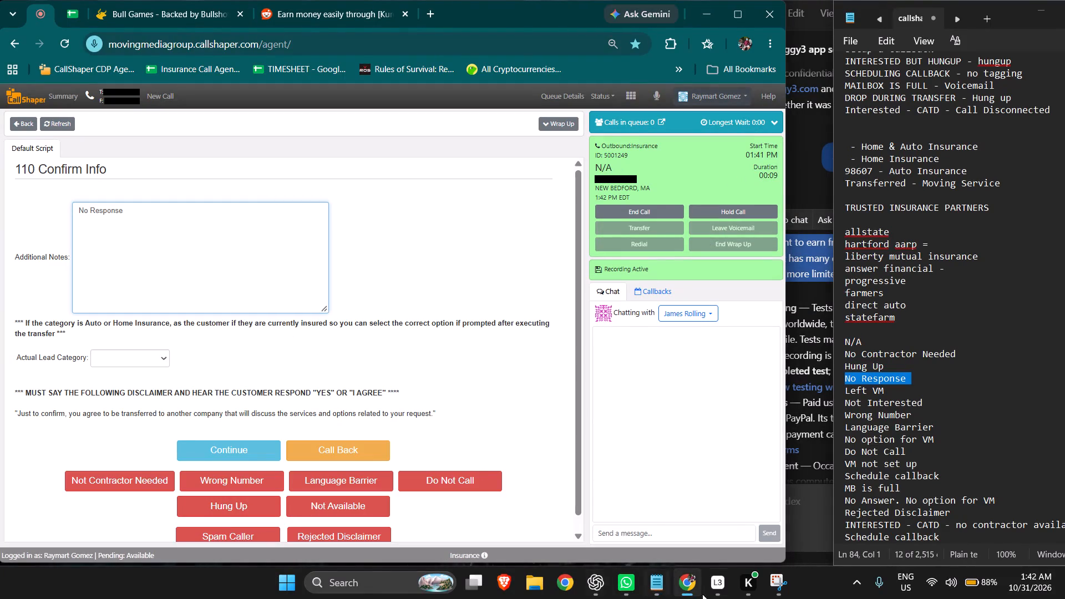
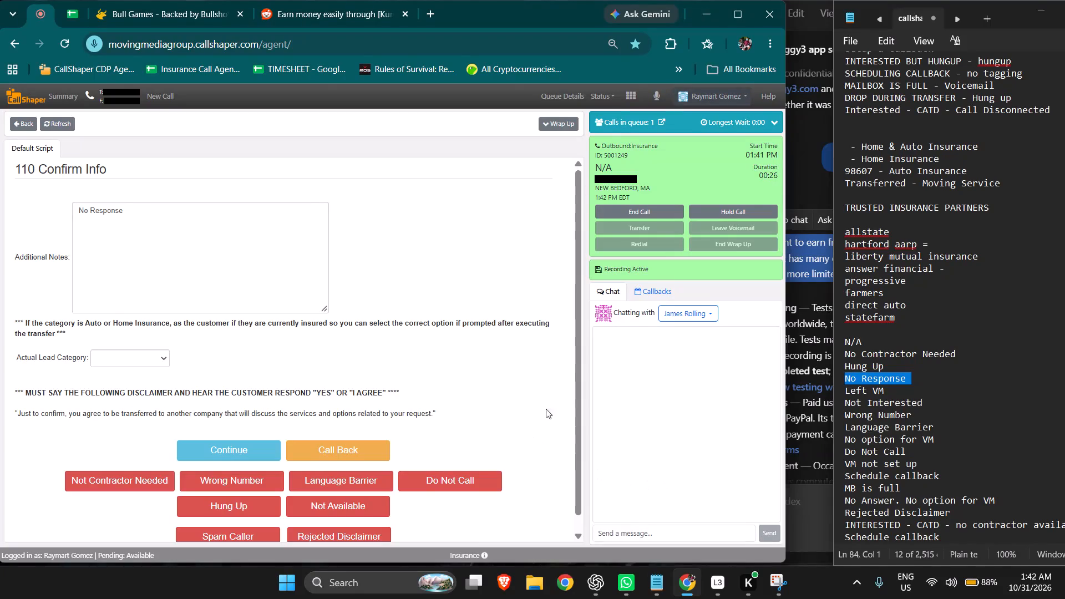
End the New Bedford, MA call and finish its wrap-up with the disposition Not Available.
{"action": "left_click", "coordinate": [615, 209]}
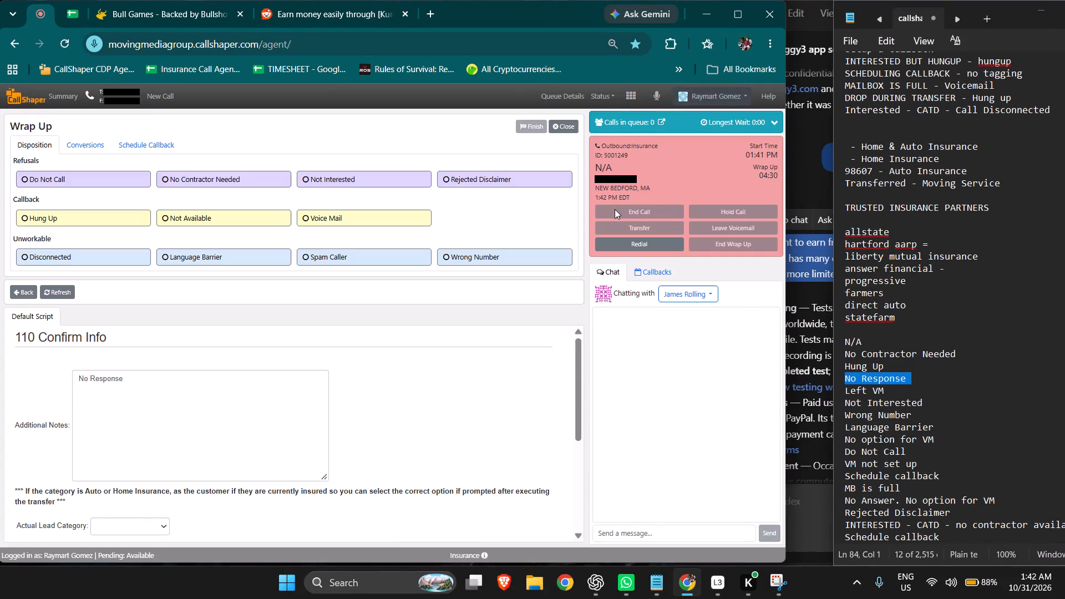
{"action": "left_click", "coordinate": [239, 373]}
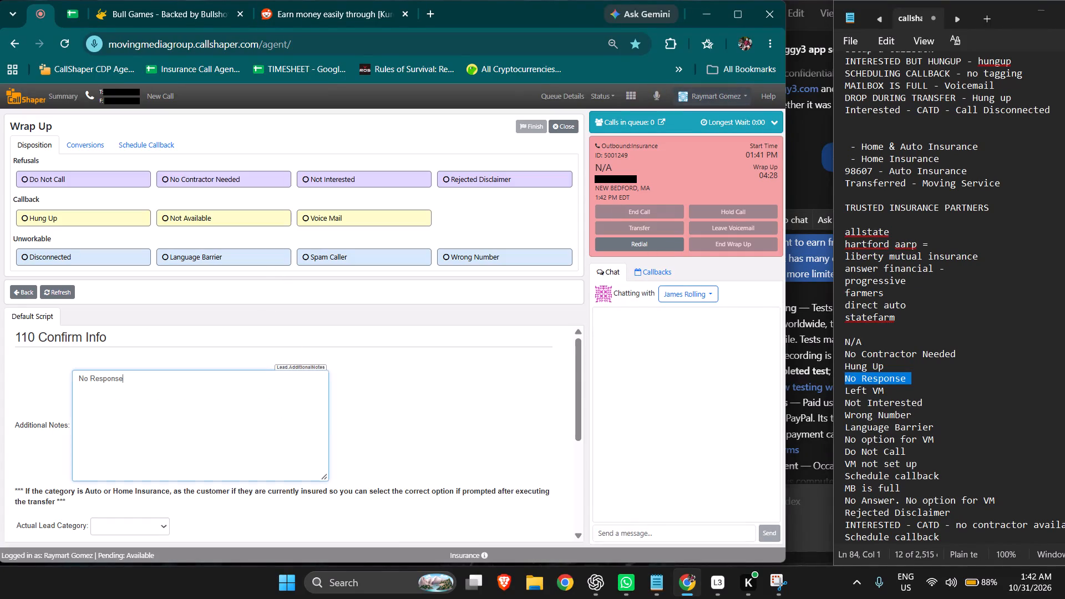
{"action": "left_click", "coordinate": [206, 219]}
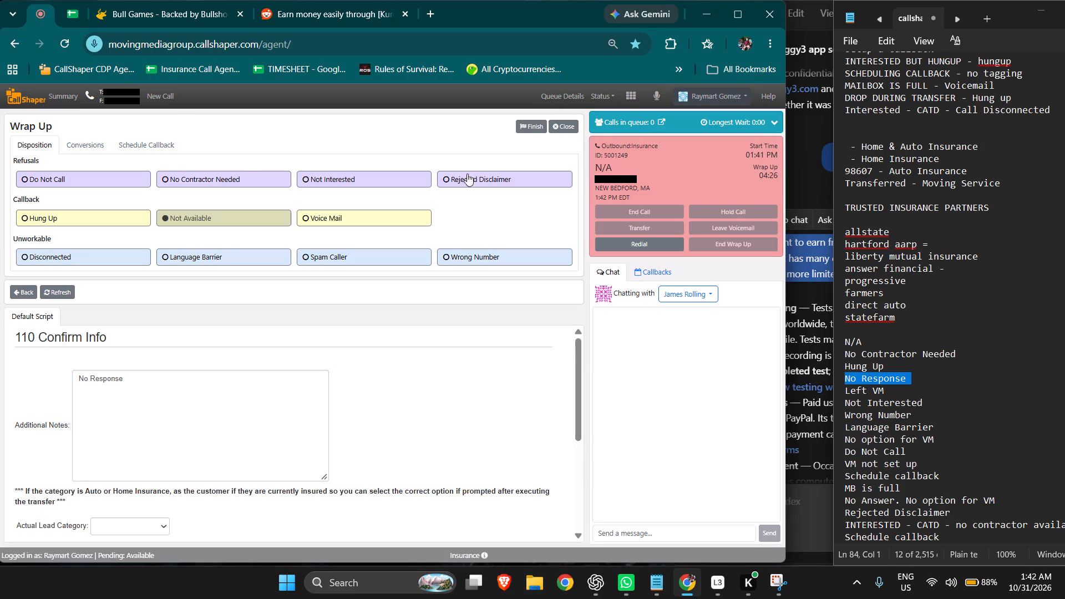
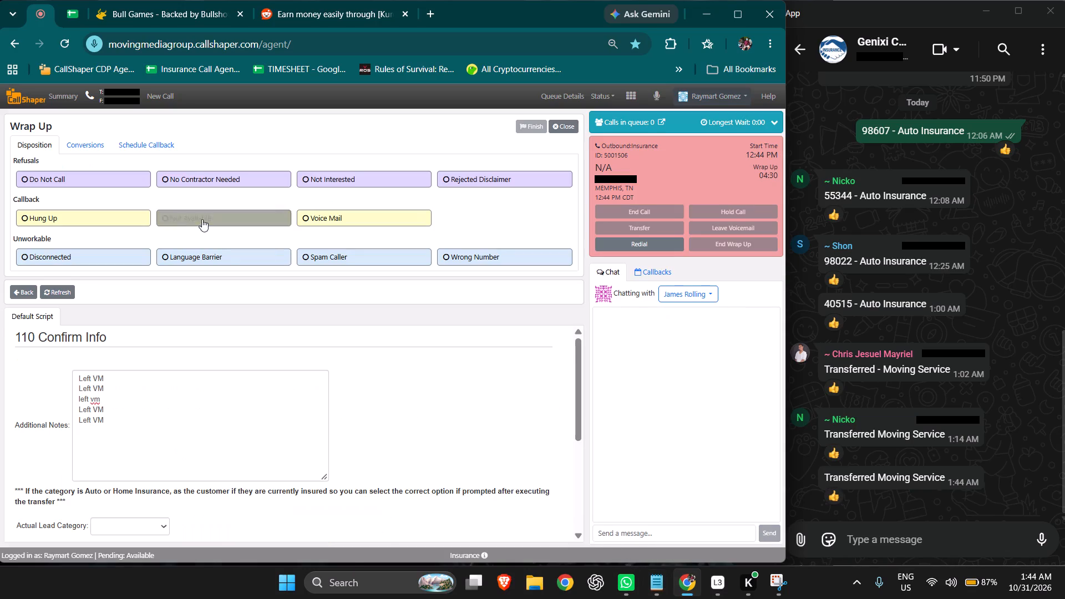
{"action": "left_click", "coordinate": [201, 219]}
{"action": "left_click", "coordinate": [531, 121]}
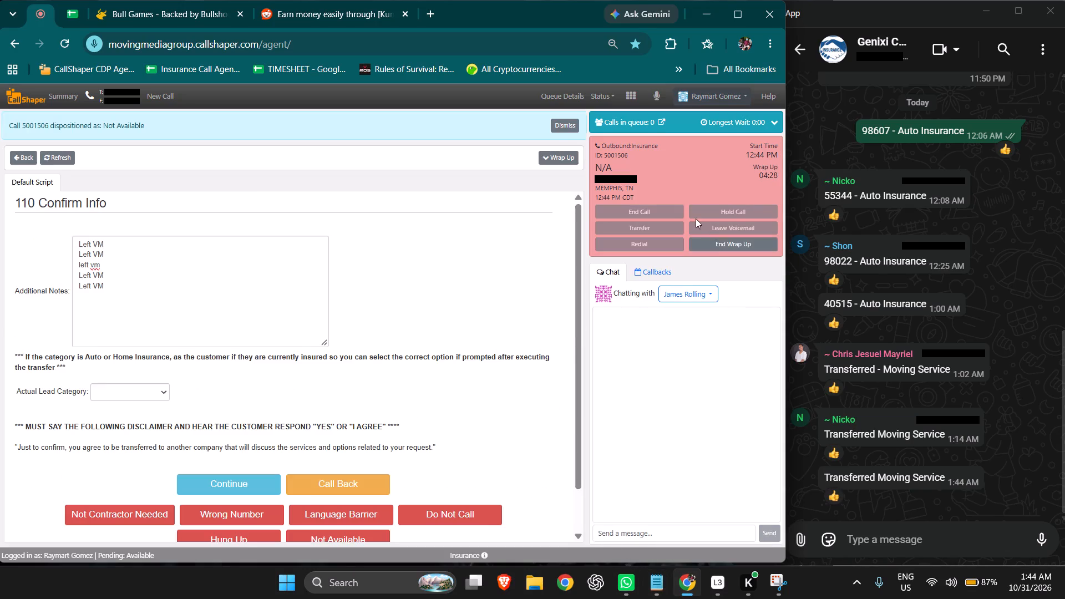
{"action": "left_click", "coordinate": [715, 242]}
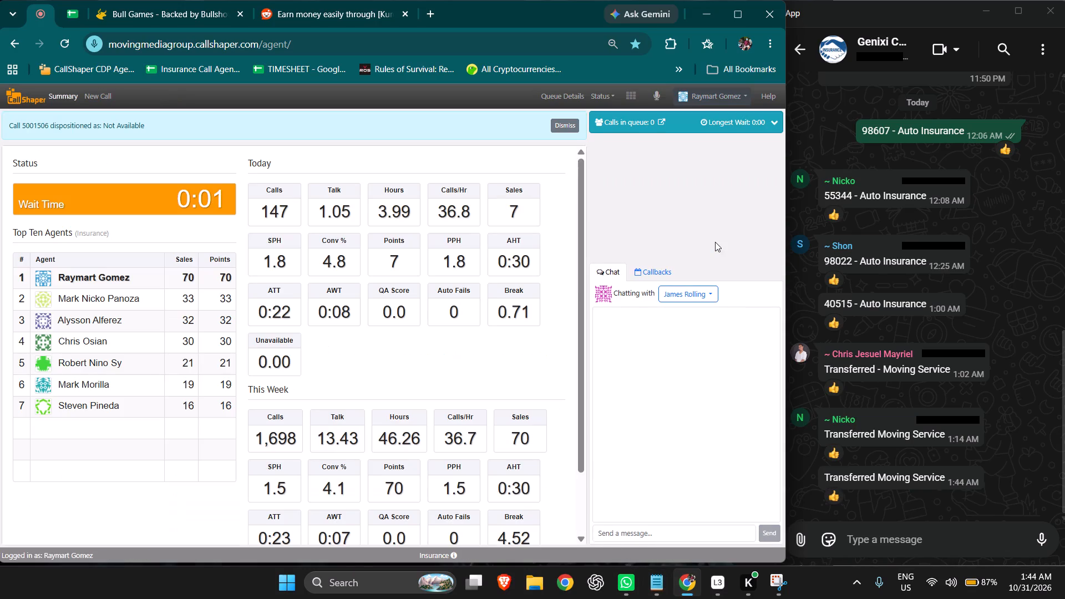
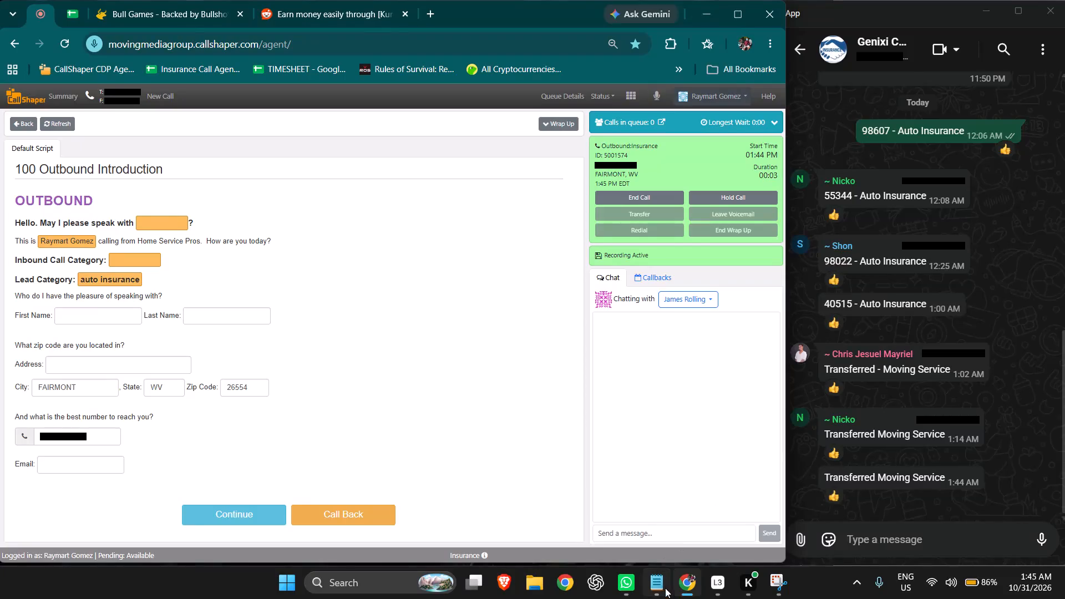
Copy N/A from the Notepad notes into the Fairmont, WV lead's first name and continue to Confirm Info.
{"action": "left_click", "coordinate": [665, 588]}
{"action": "left_click", "coordinate": [841, 346]}
{"action": "key", "text": "ctrl+c"}
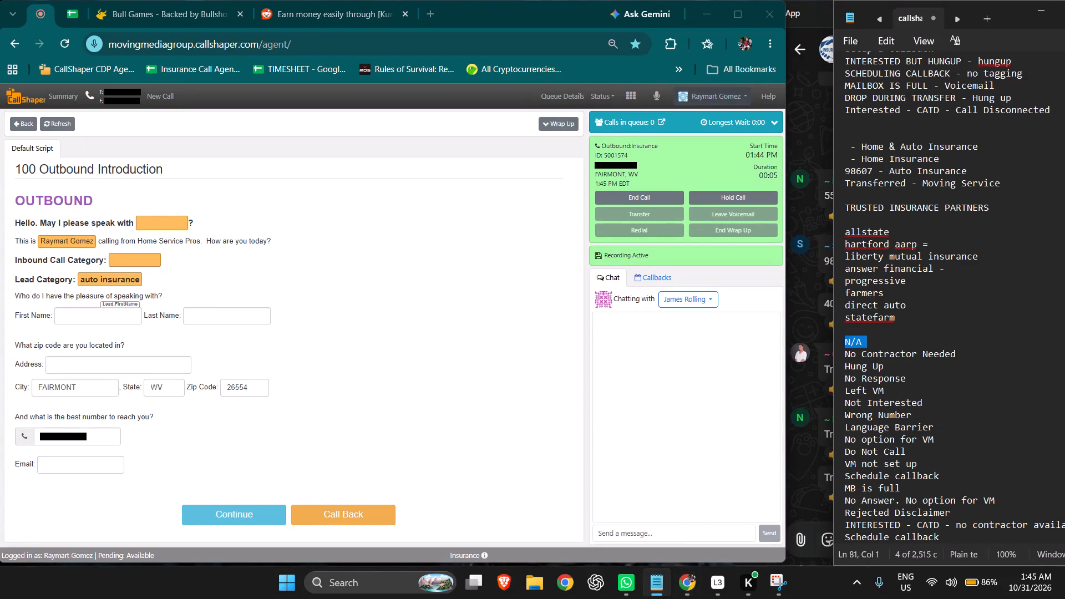
{"action": "left_click", "coordinate": [92, 315]}
{"action": "key", "text": "ctrl+v"}
{"action": "left_click", "coordinate": [251, 496]}
{"action": "left_click", "coordinate": [254, 517]}
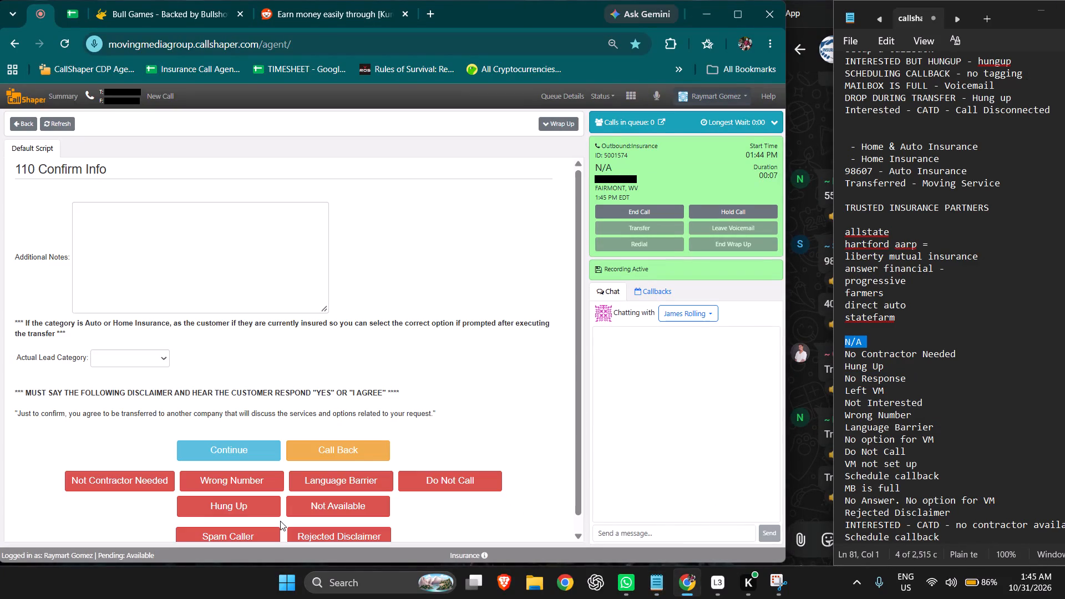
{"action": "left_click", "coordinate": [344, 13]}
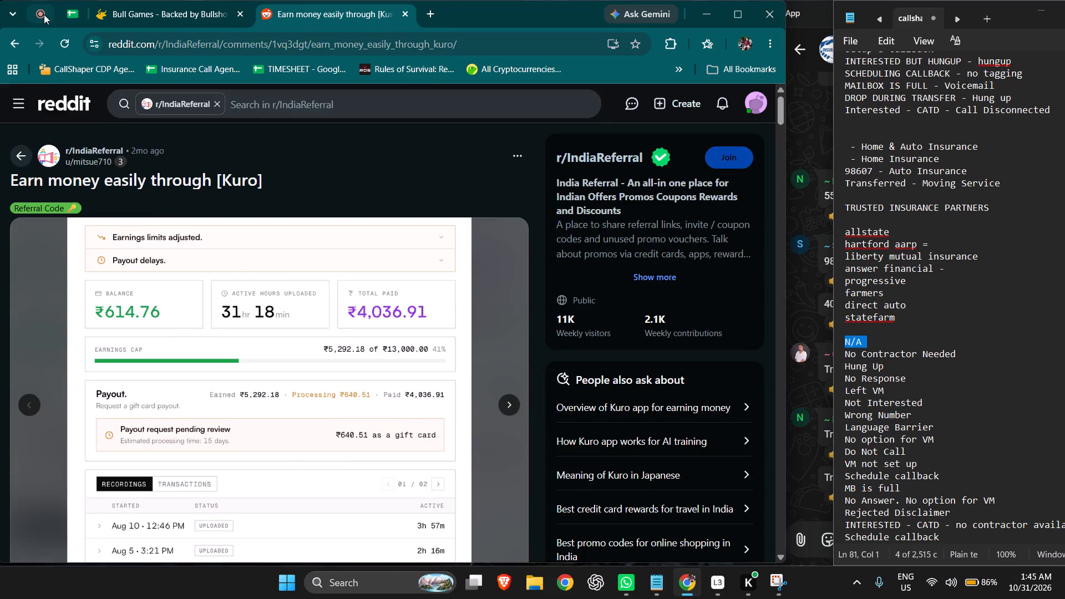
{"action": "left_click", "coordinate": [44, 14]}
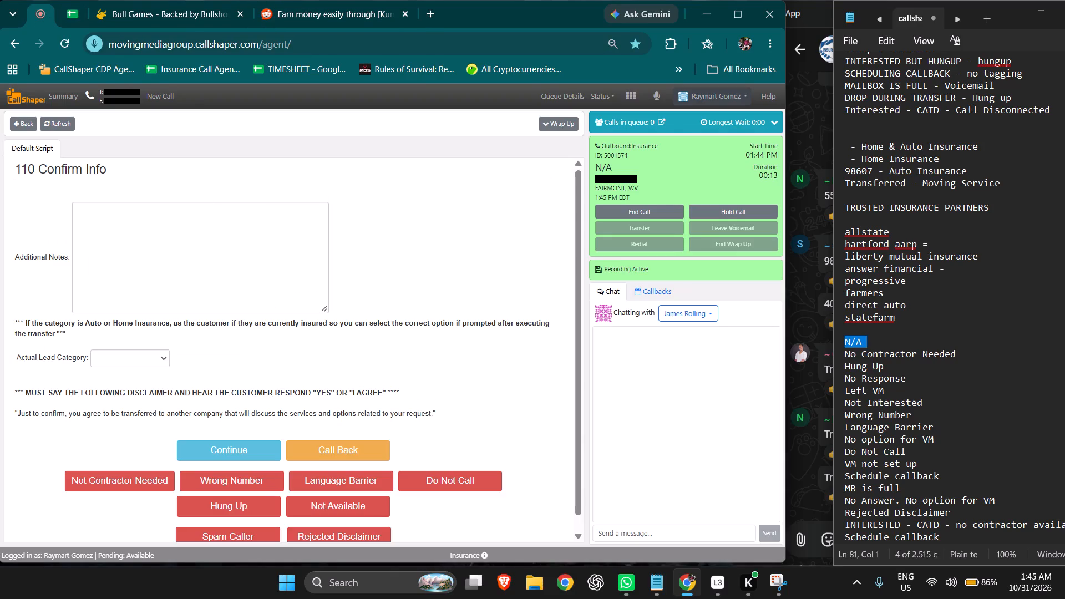
Copy "No Contractor Needed" from the Notepad notes into the Fairmont, WV call's additional notes.
{"action": "left_click", "coordinate": [841, 348]}
{"action": "key", "text": "ctrl+c"}
{"action": "left_click", "coordinate": [189, 252]}
{"action": "key", "text": "ctrl+v"}
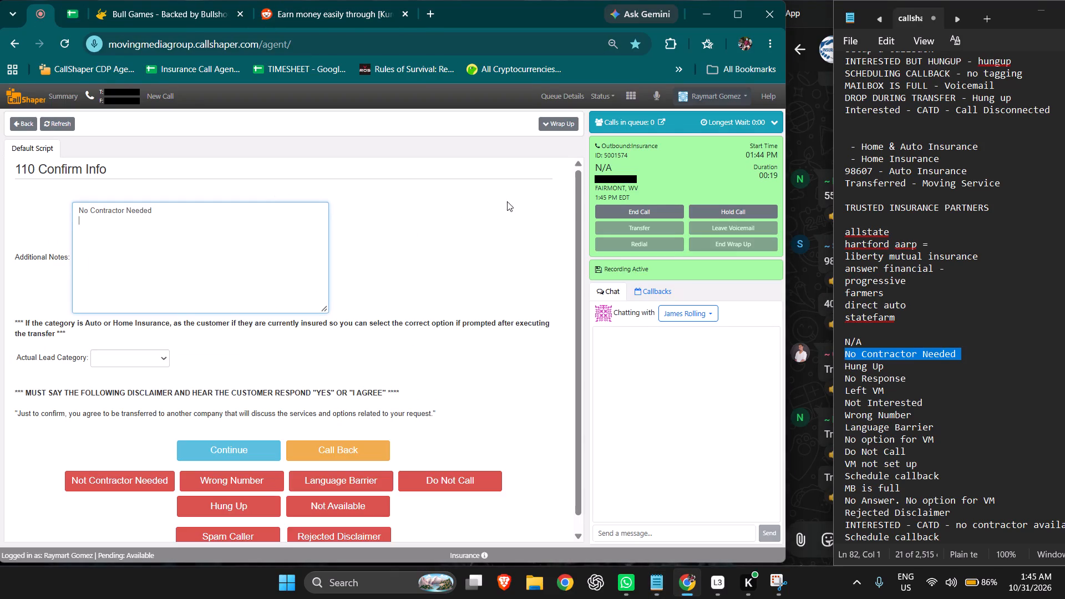
End the Fairmont, WV call and finish its wrap-up with the disposition No Contractor Needed.
{"action": "left_click", "coordinate": [645, 213]}
{"action": "left_click", "coordinate": [229, 177]}
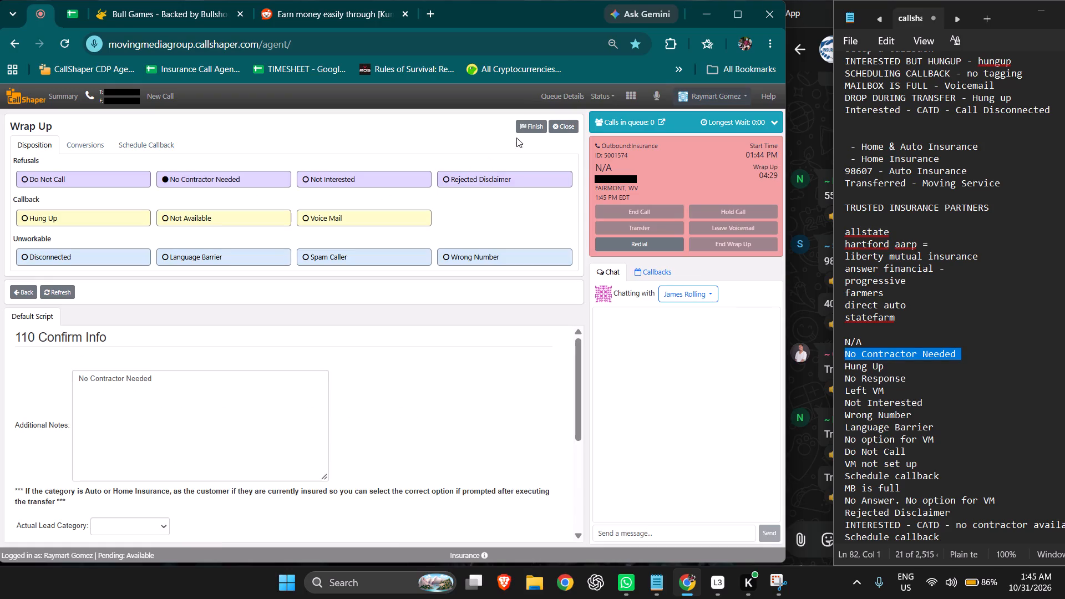
{"action": "left_click", "coordinate": [525, 128]}
{"action": "left_click", "coordinate": [704, 240]}
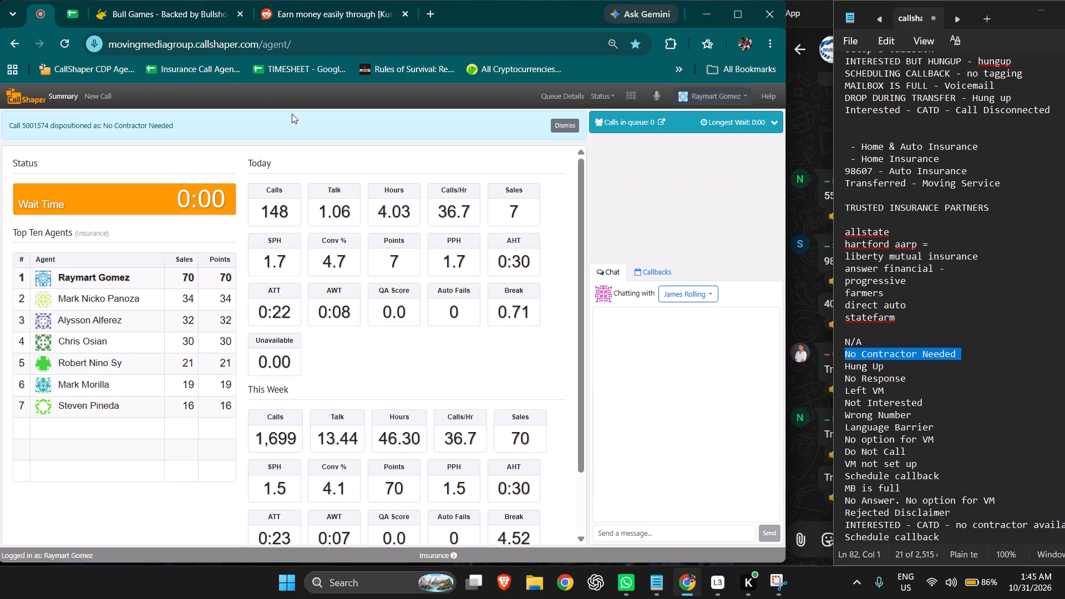
Look over the Reddit post "Earn money easily through [Kuro]" while waiting for a call.
{"action": "left_click", "coordinate": [313, 20]}
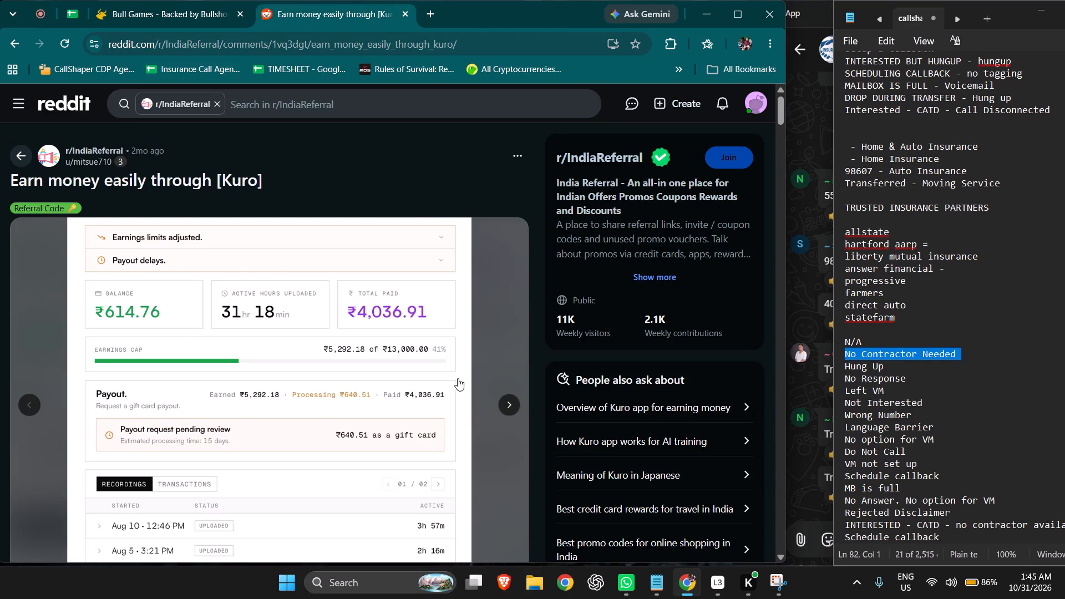
{"action": "scroll", "coordinate": [459, 375], "scroll_direction": "down", "scroll_amount": 2}
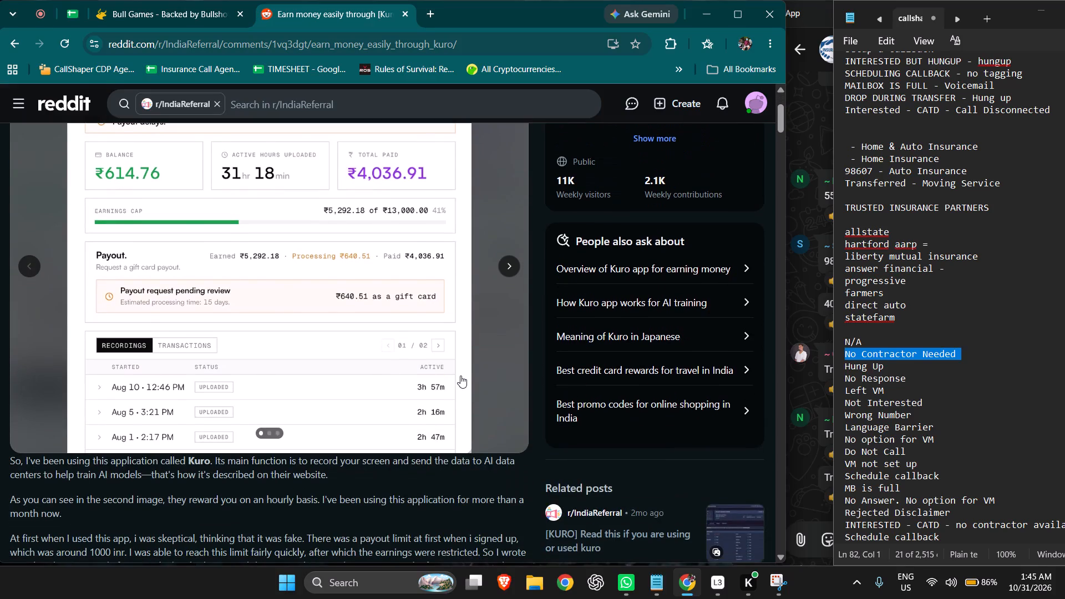
{"action": "scroll", "coordinate": [460, 375], "scroll_direction": "up", "scroll_amount": 3}
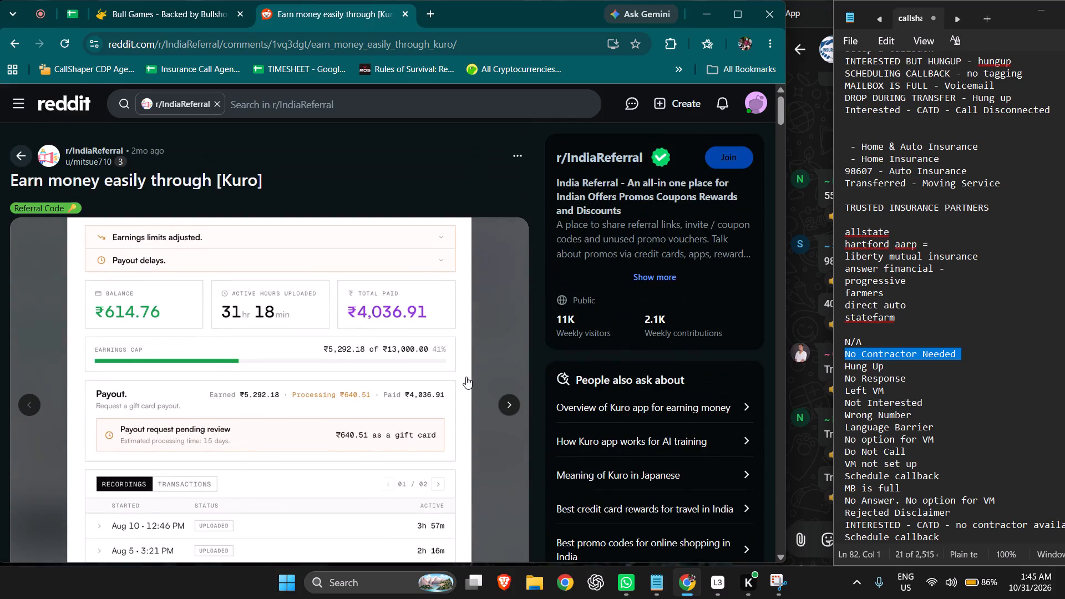
{"action": "scroll", "coordinate": [466, 377], "scroll_direction": "down", "scroll_amount": 3}
Return to CallShaper, replace the Deer Park, TX lead's first name with N/A from Notepad, and continue to Confirm Info.
{"action": "left_click", "coordinate": [35, 20]}
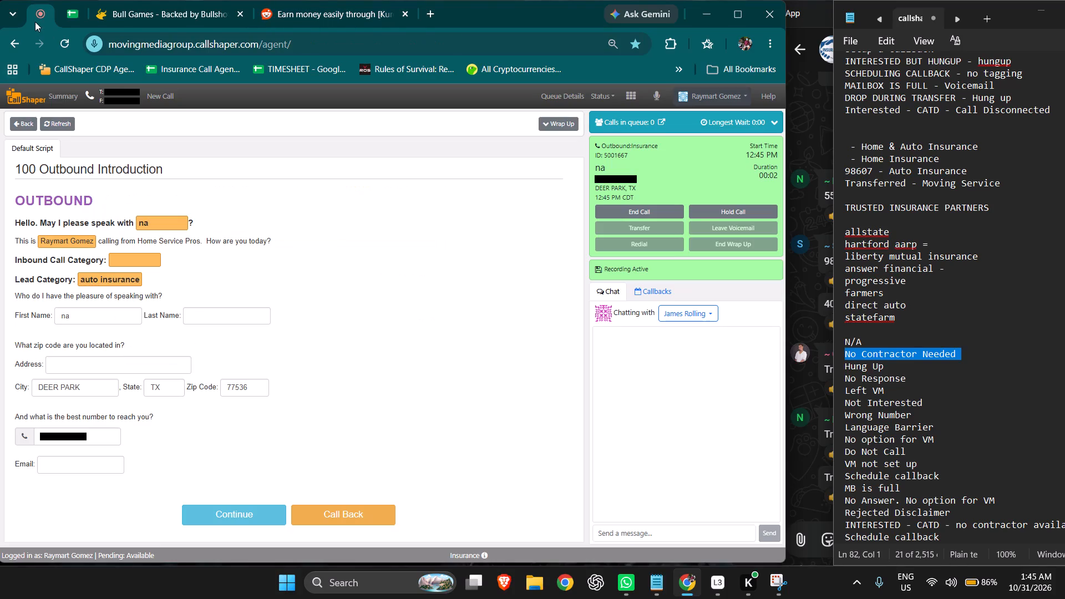
{"action": "left_click", "coordinate": [836, 342]}
{"action": "key", "text": "ctrl+c"}
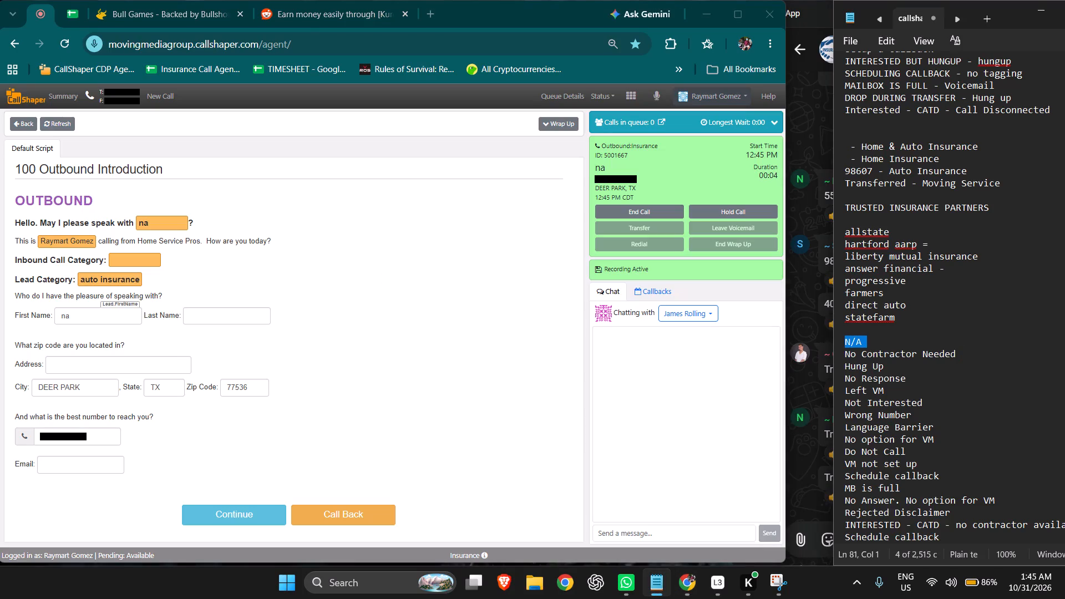
{"action": "left_click_drag", "start_coordinate": [82, 321], "coordinate": [0, 316]}
{"action": "key", "text": "ctrl+v"}
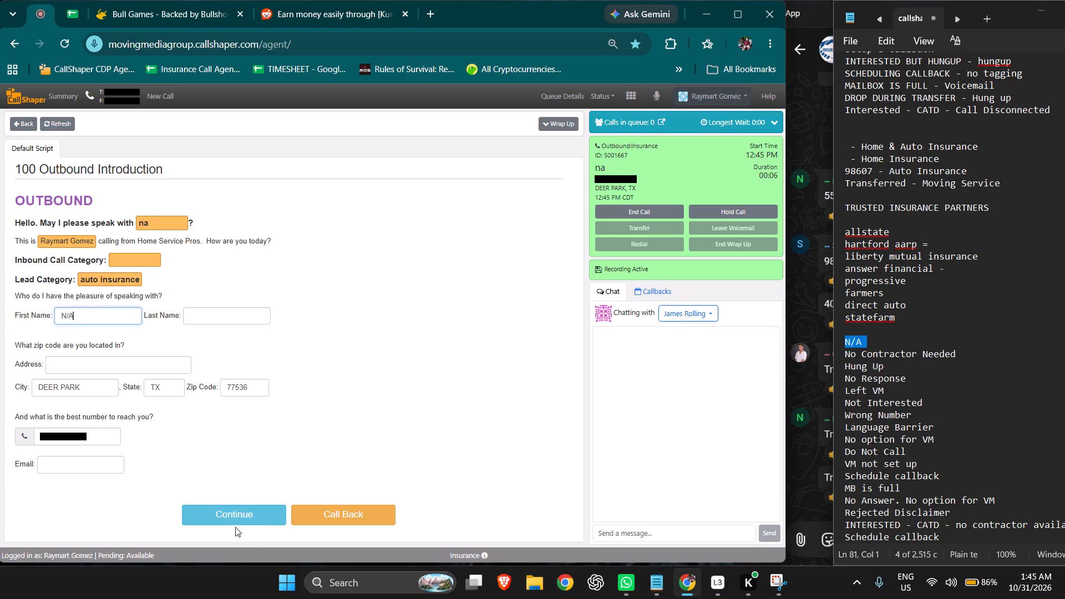
{"action": "left_click", "coordinate": [235, 526]}
{"action": "left_click", "coordinate": [243, 517]}
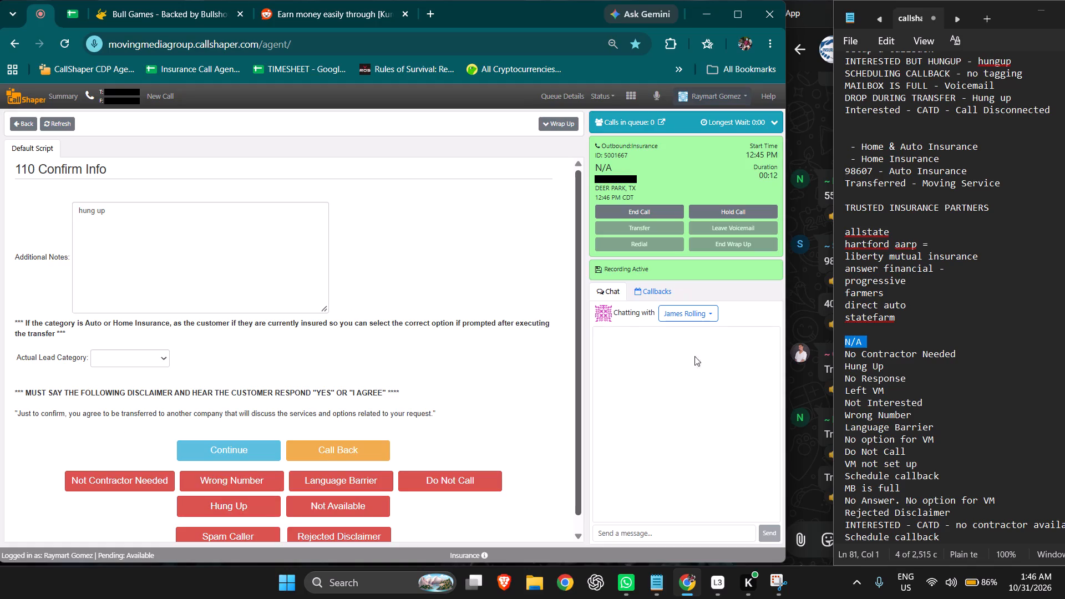
Add "No Contractor Needed" from the Notepad notes on a new line in the Deer Park, TX call's additional notes.
{"action": "left_click", "coordinate": [834, 358]}
{"action": "key", "text": "ctrl+c"}
{"action": "left_click", "coordinate": [180, 246]}
{"action": "key", "text": "Return"}
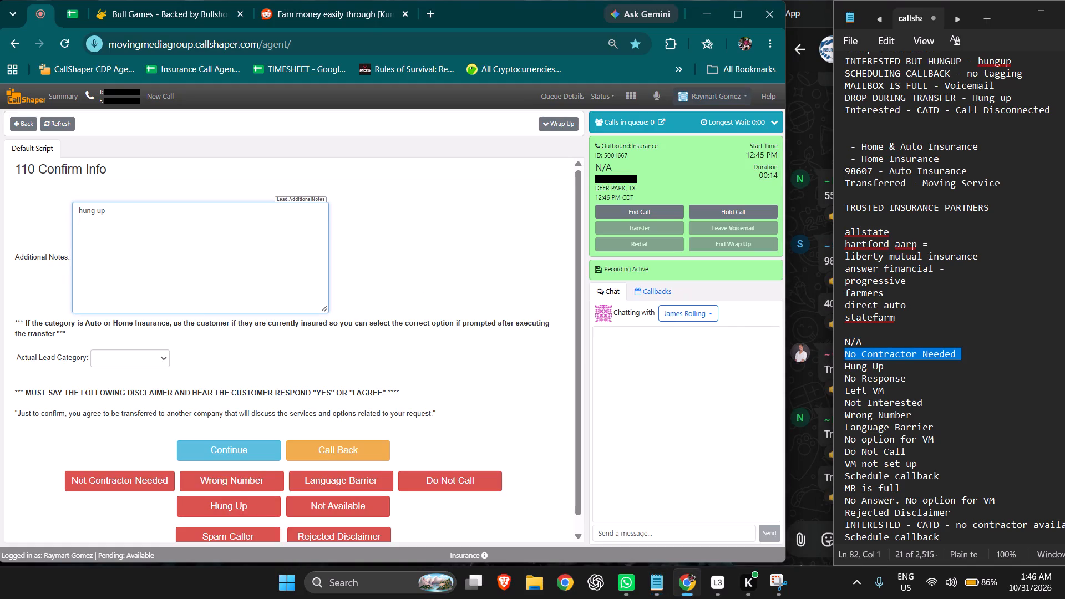
{"action": "key", "text": "ctrl+v"}
End the Deer Park, TX call and finish its wrap-up with the disposition No Contractor Needed.
{"action": "left_click", "coordinate": [624, 209]}
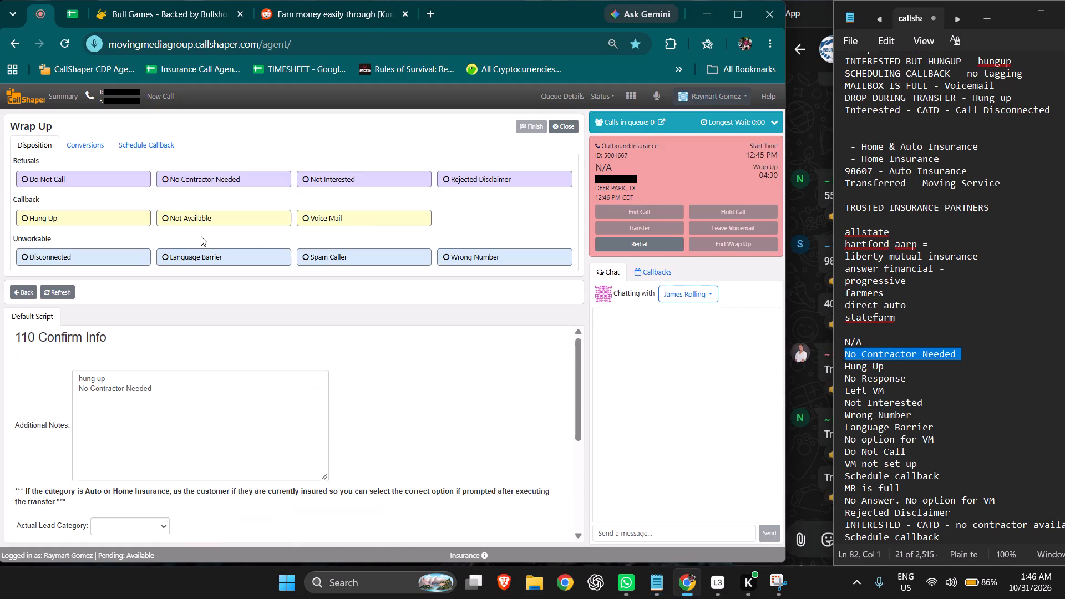
{"action": "left_click", "coordinate": [196, 180]}
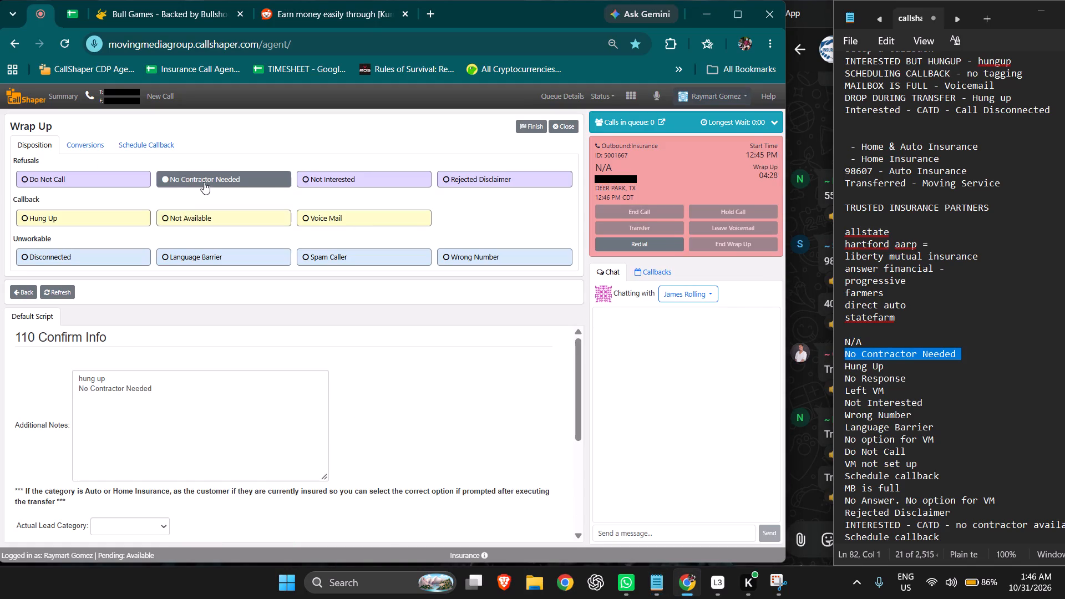
{"action": "left_click", "coordinate": [518, 124]}
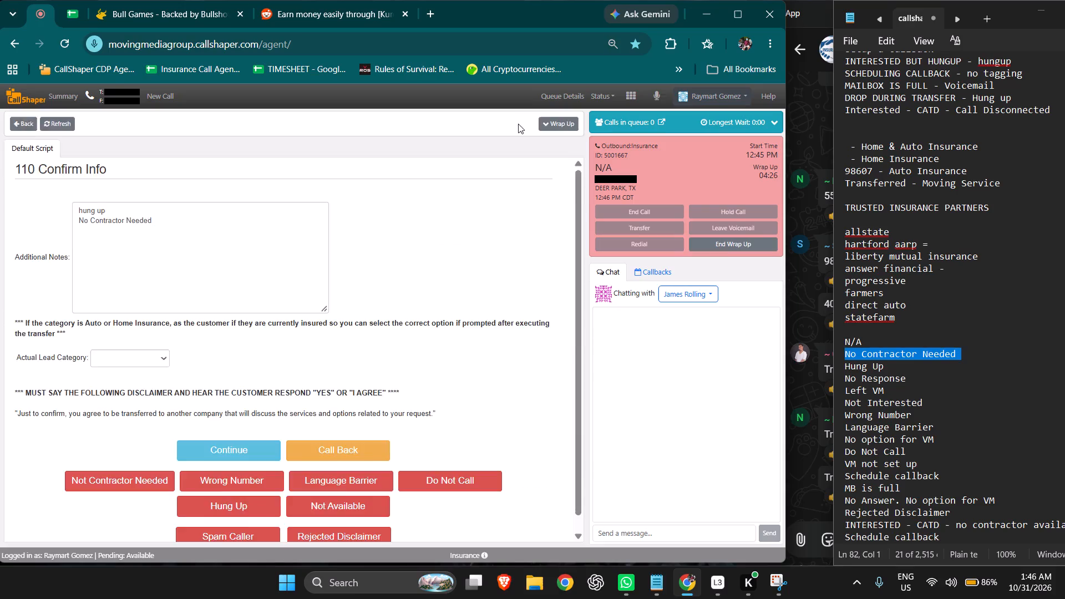
{"action": "left_click", "coordinate": [726, 246]}
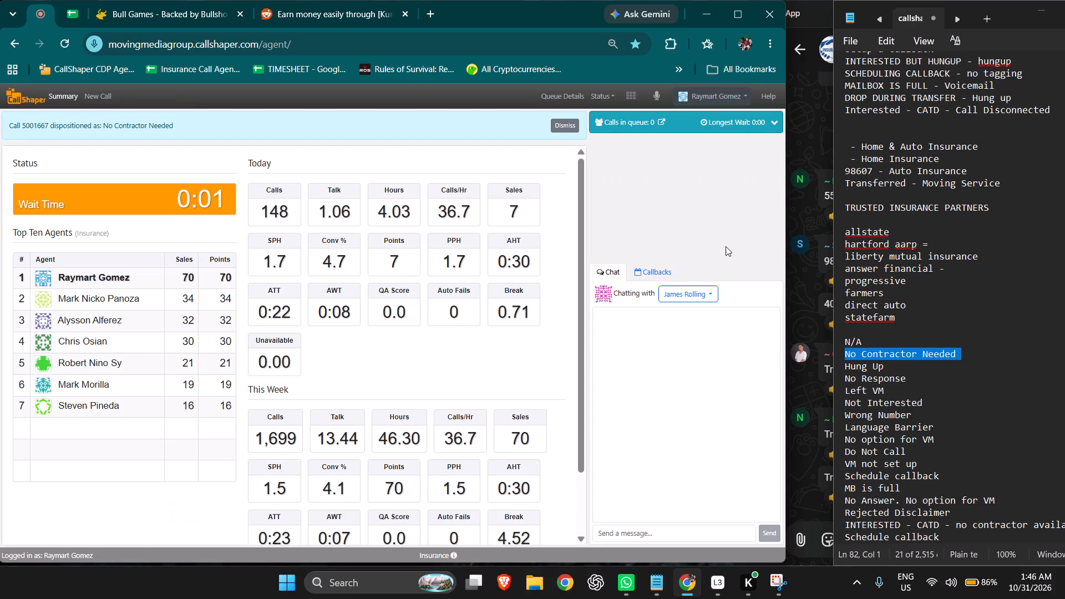
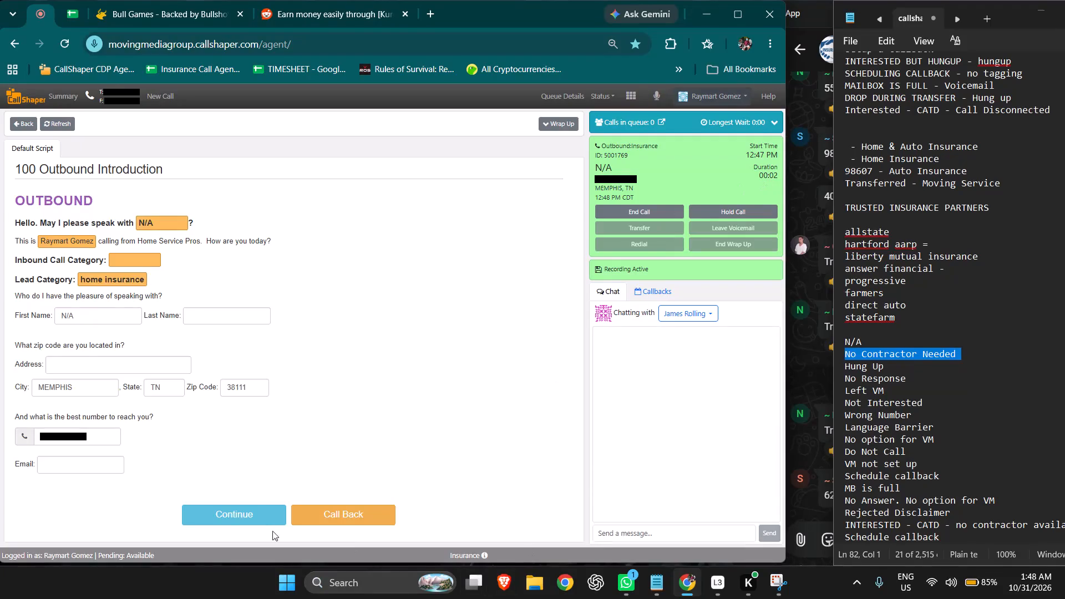
Continue the Memphis, TN call's introduction script to the Confirm Info page.
{"action": "left_click", "coordinate": [267, 524]}
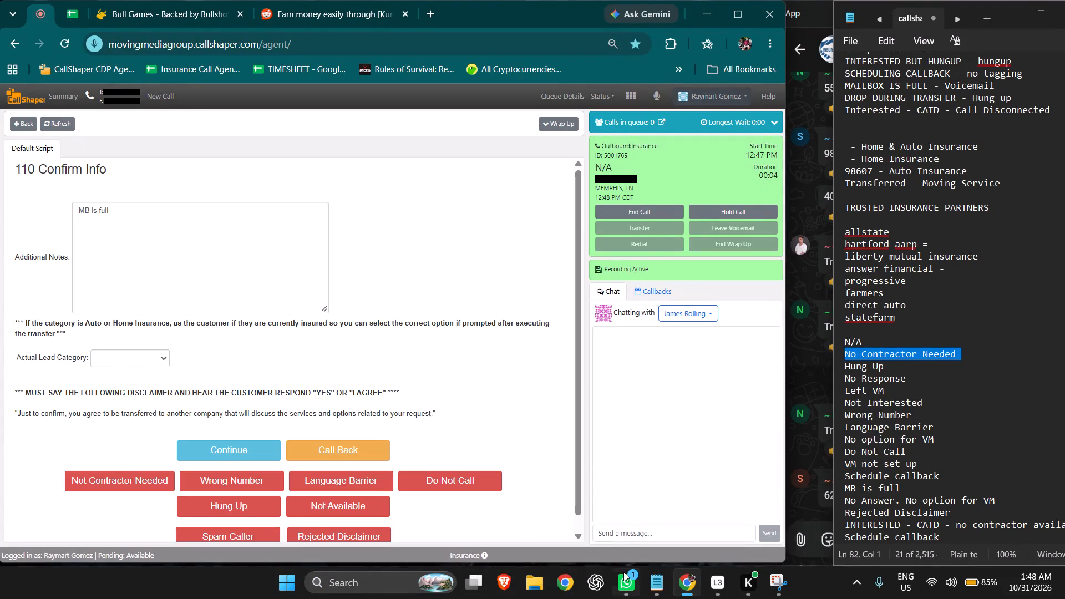
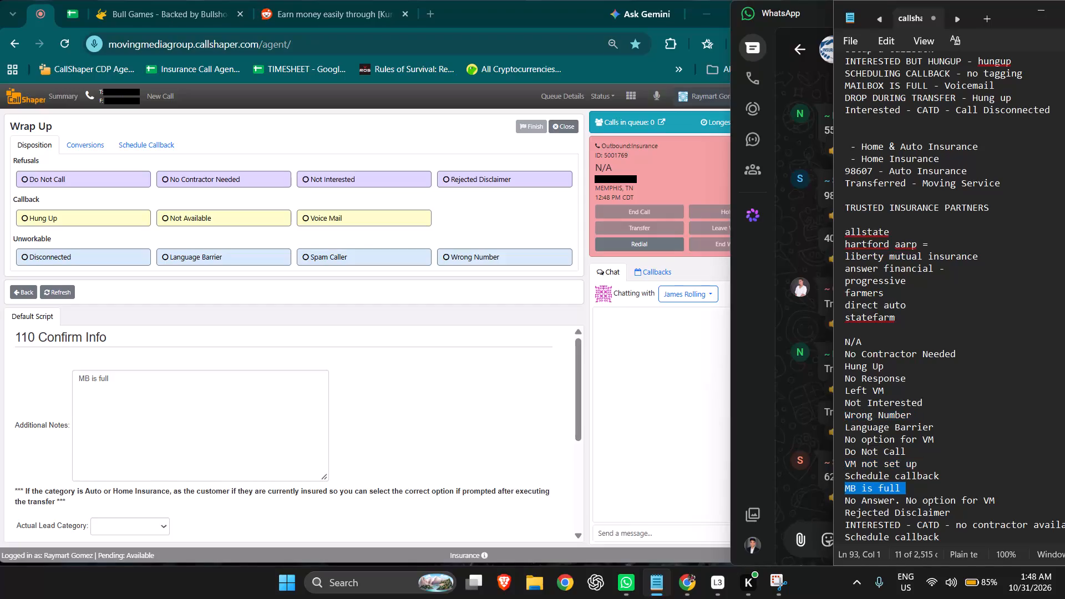
Add another "MB is full" line to the Memphis, TN call's additional notes and finish the wrap-up with the Voice Mail disposition.
{"action": "key", "text": "ctrl+c"}
{"action": "left_click", "coordinate": [267, 423]}
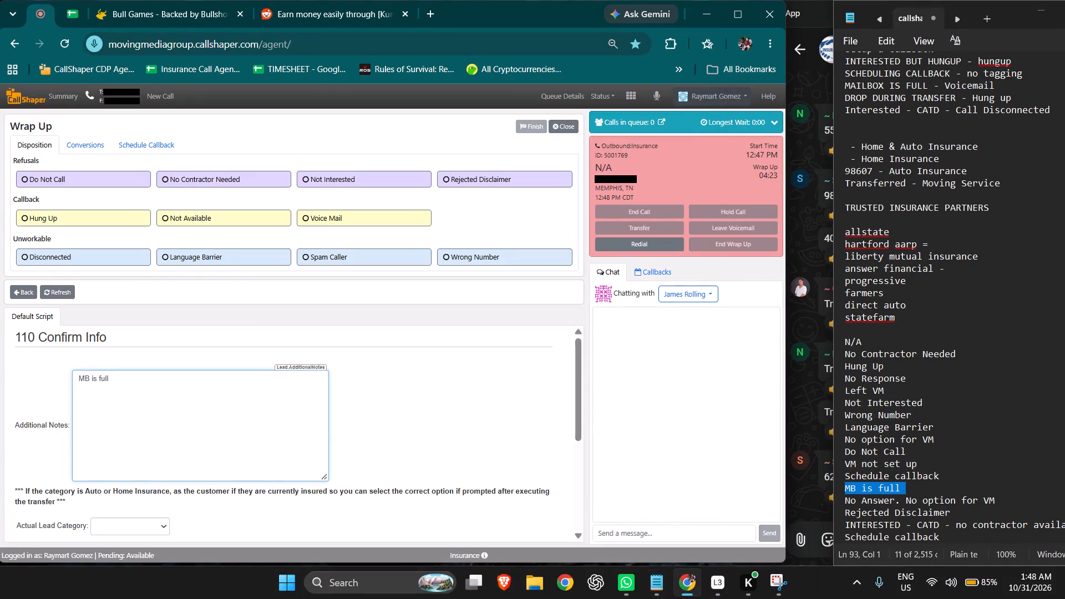
{"action": "key", "text": "Return"}
{"action": "key", "text": "ctrl+v"}
{"action": "left_click", "coordinate": [316, 217]}
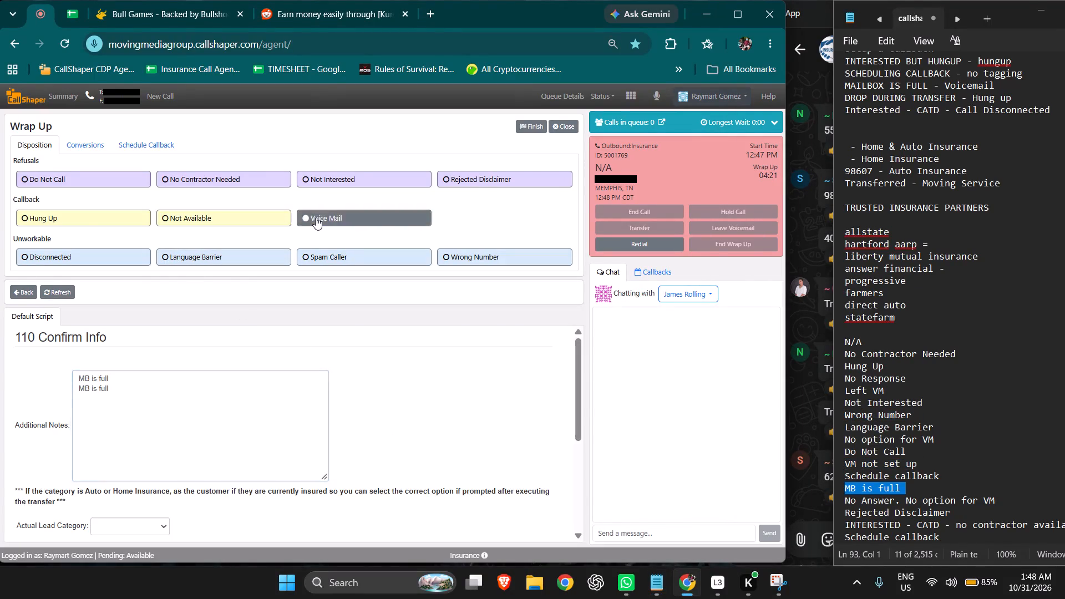
{"action": "left_click", "coordinate": [522, 125]}
{"action": "left_click", "coordinate": [699, 243]}
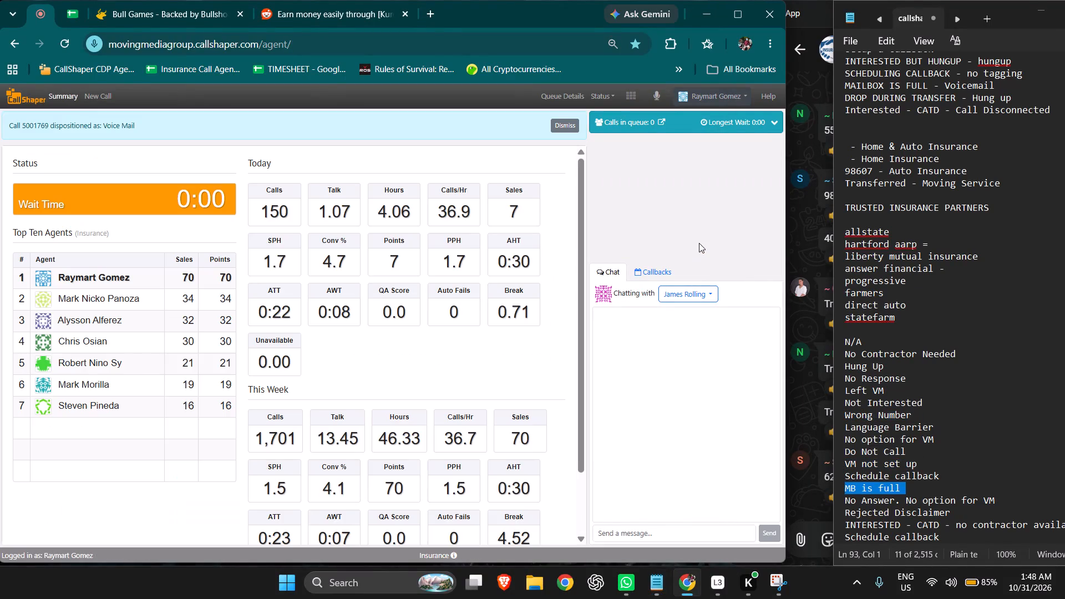
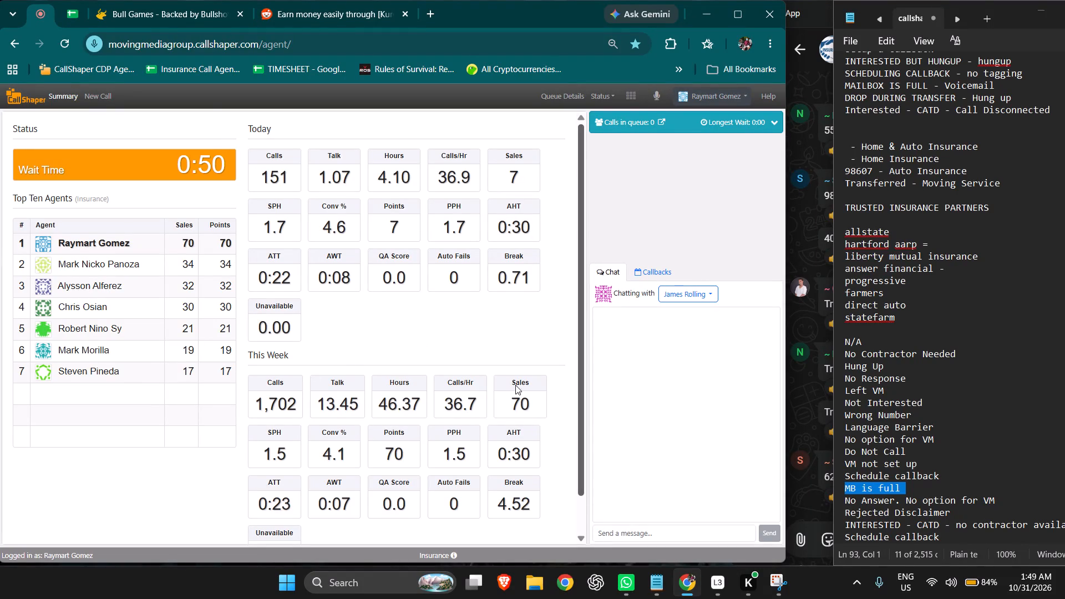
Switch to the Bull Gems site and look over its Mining page for mining power, available energy and active positions.
{"action": "left_click", "coordinate": [166, 17]}
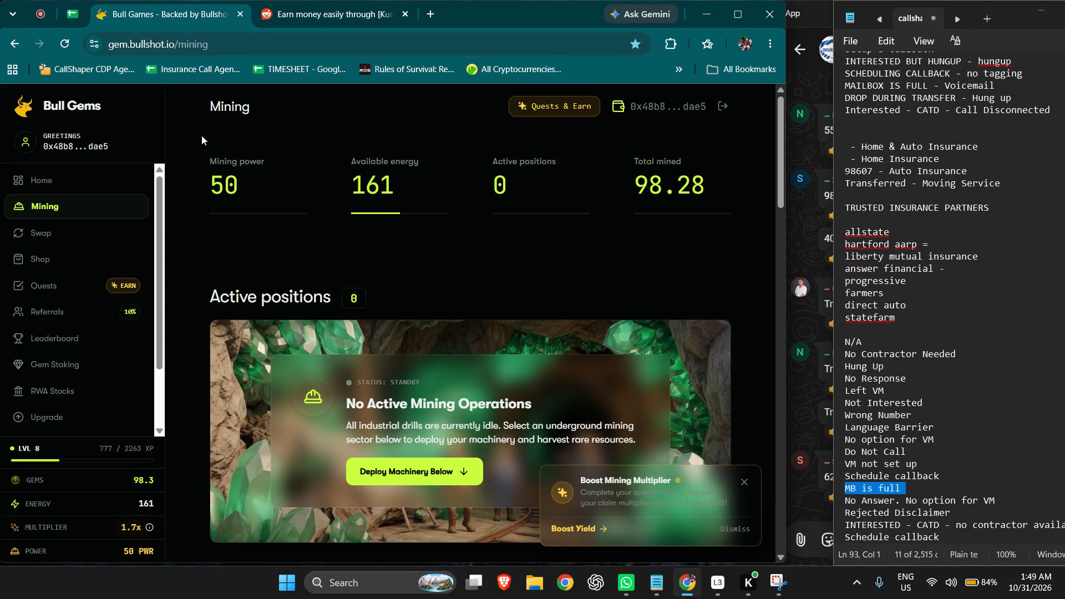
{"action": "scroll", "coordinate": [499, 303], "scroll_direction": "down", "scroll_amount": 2}
{"action": "scroll", "coordinate": [464, 265], "scroll_direction": "up", "scroll_amount": 4}
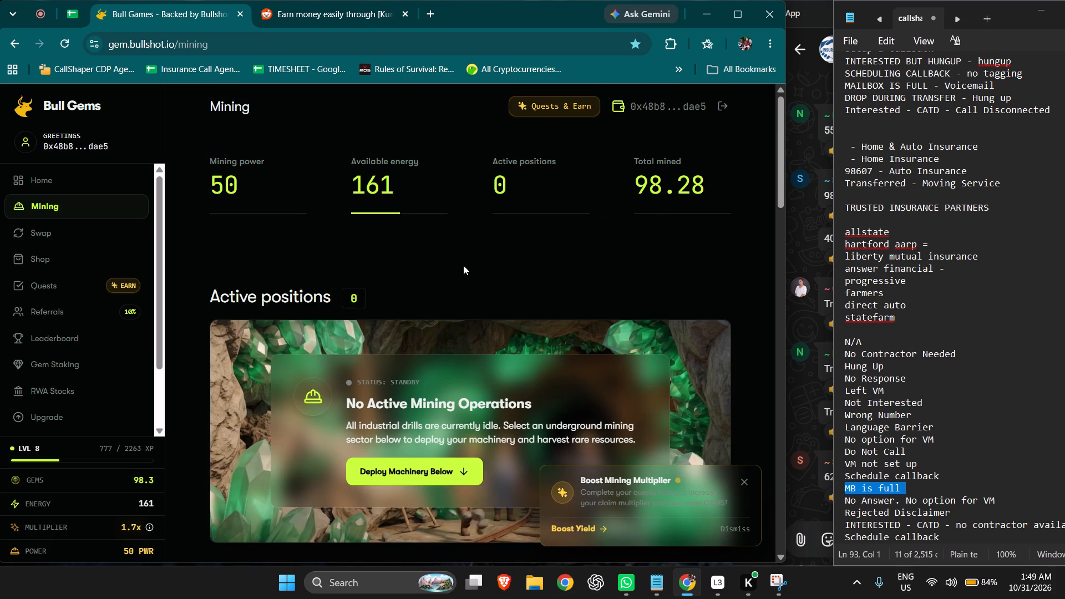
{"action": "scroll", "coordinate": [486, 245], "scroll_direction": "down", "scroll_amount": 3}
{"action": "scroll", "coordinate": [480, 254], "scroll_direction": "up", "scroll_amount": 4}
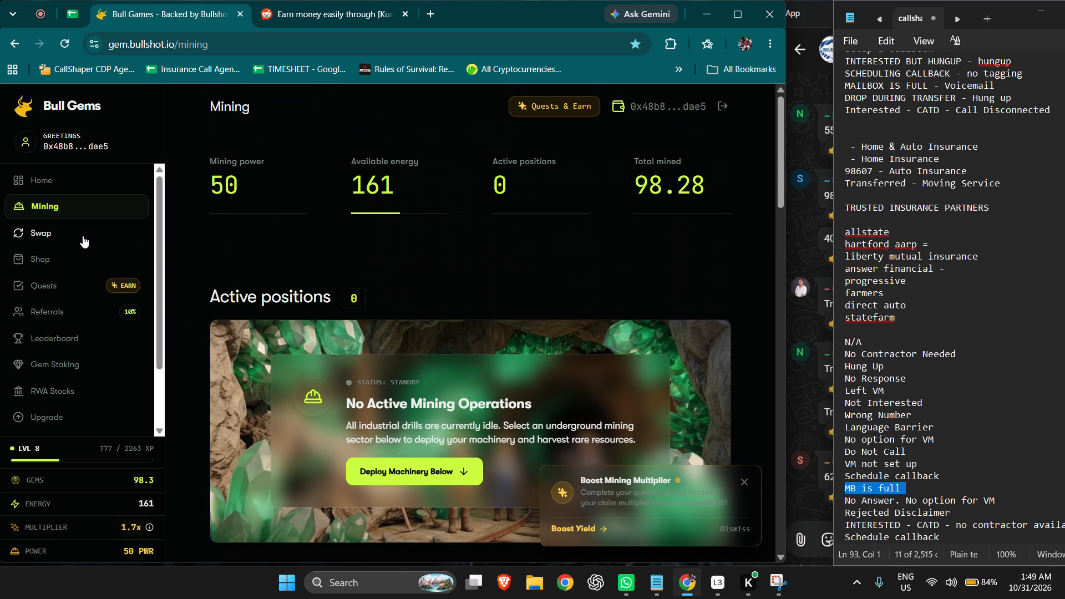
{"action": "left_click", "coordinate": [78, 236]}
{"action": "left_click", "coordinate": [58, 211]}
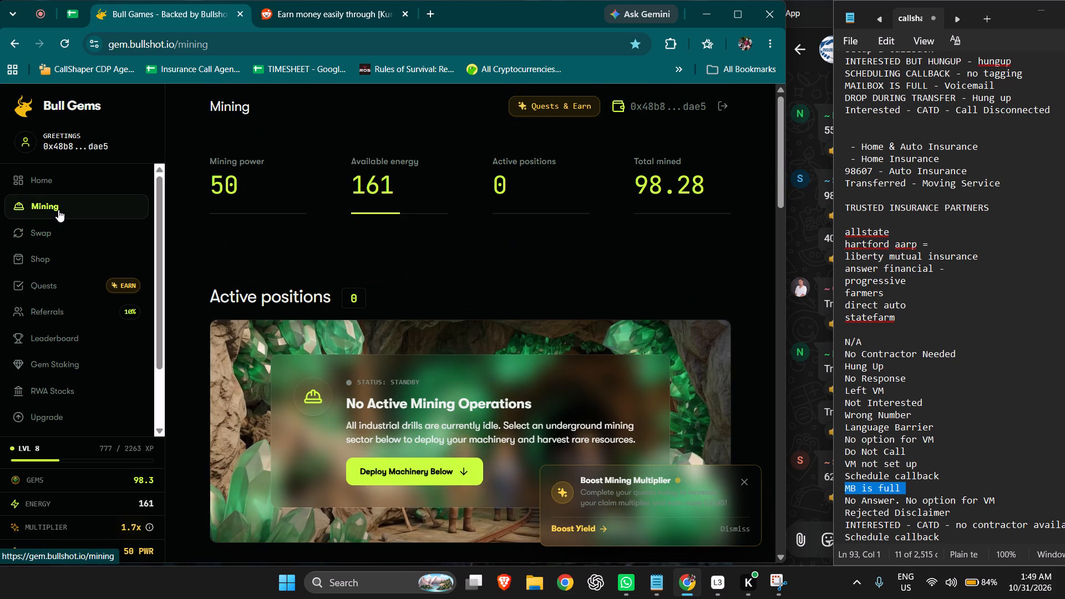
Return to the CallShaper agent page, set the Rockwood, PA caller's first name to N/A and continue to Confirm Info.
{"action": "left_click", "coordinate": [39, 12]}
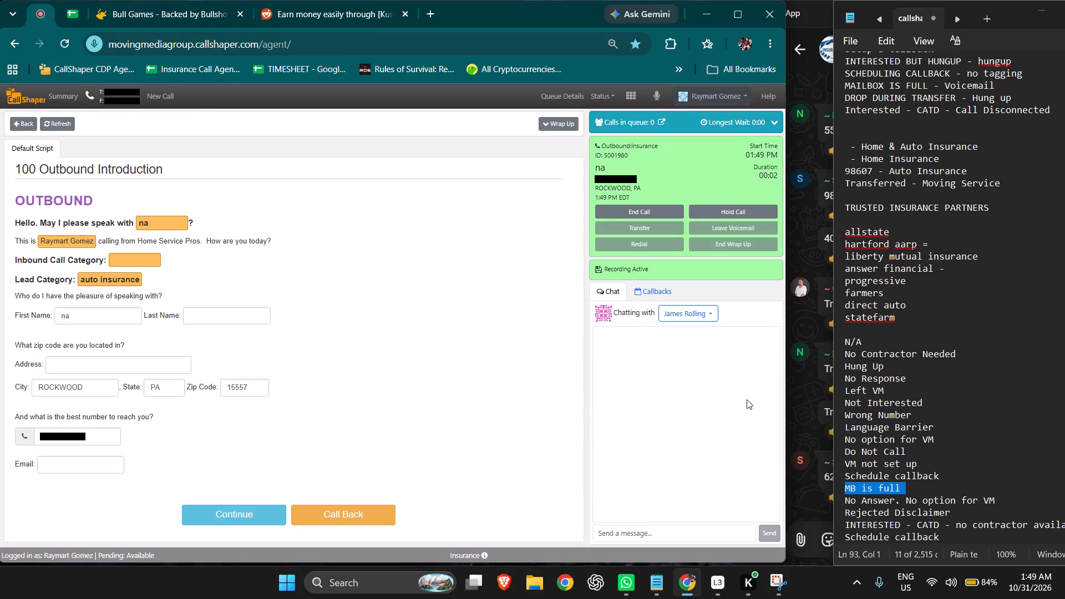
{"action": "left_click", "coordinate": [837, 347]}
{"action": "key", "text": "ctrl+c"}
{"action": "left_click_drag", "start_coordinate": [92, 323], "coordinate": [19, 324]}
{"action": "key", "text": "ctrl+v"}
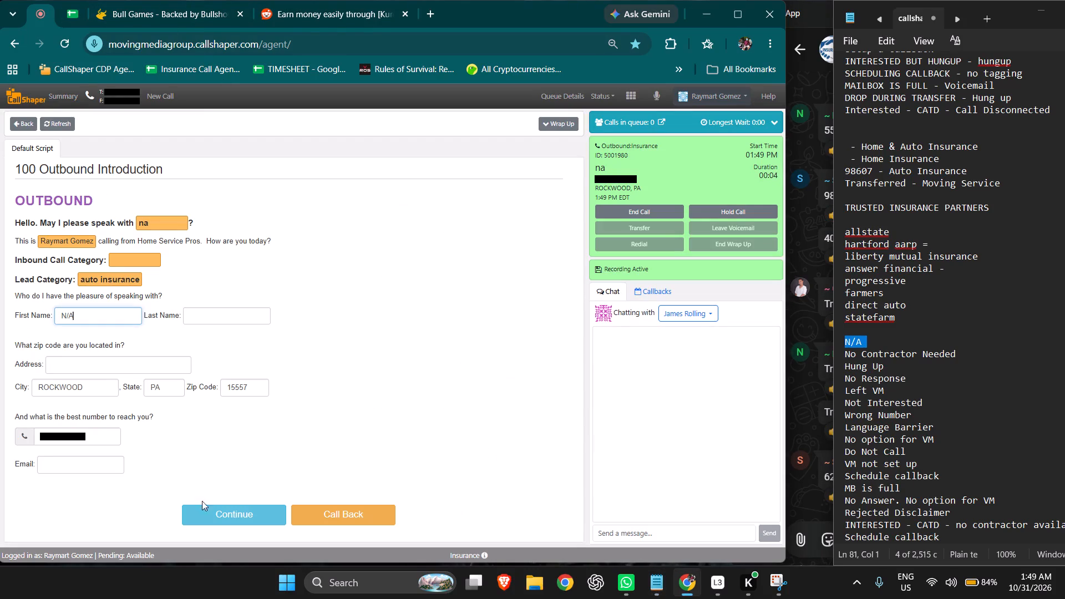
{"action": "left_click", "coordinate": [206, 511]}
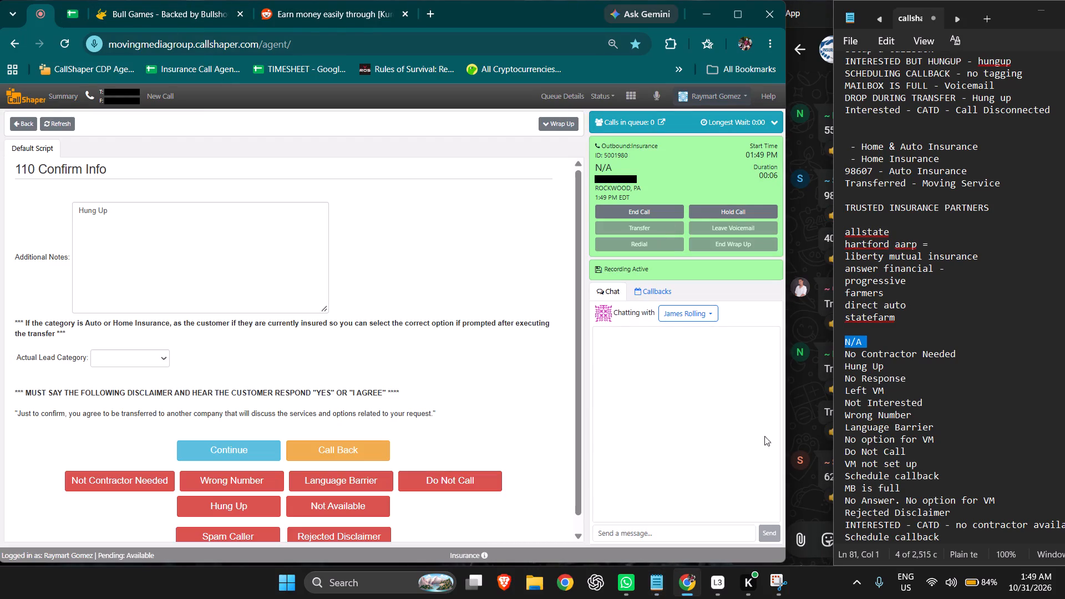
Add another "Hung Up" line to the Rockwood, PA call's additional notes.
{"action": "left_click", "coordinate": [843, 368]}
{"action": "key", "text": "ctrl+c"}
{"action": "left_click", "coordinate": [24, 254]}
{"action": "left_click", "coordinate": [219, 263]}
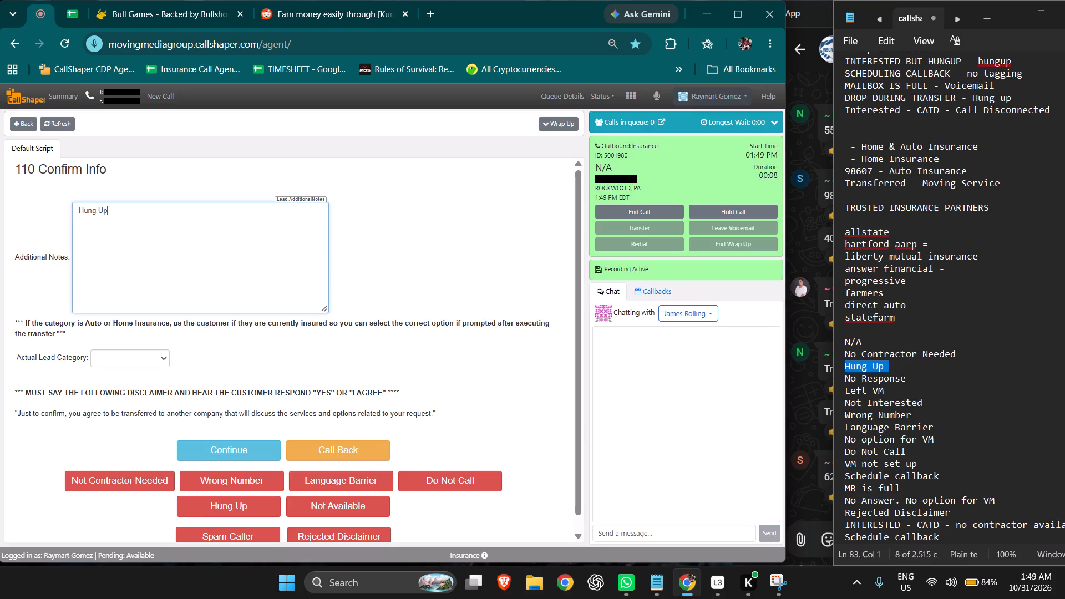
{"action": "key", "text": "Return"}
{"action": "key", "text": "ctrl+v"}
Replace the second "Hung Up" note line with "No Contractor Needed" and select the No Contractor Needed disposition for the call.
{"action": "left_click", "coordinate": [840, 355]}
{"action": "key", "text": "ctrl+c"}
{"action": "left_click_drag", "start_coordinate": [178, 253], "coordinate": [4, 253]}
{"action": "key", "text": "ctrl+v"}
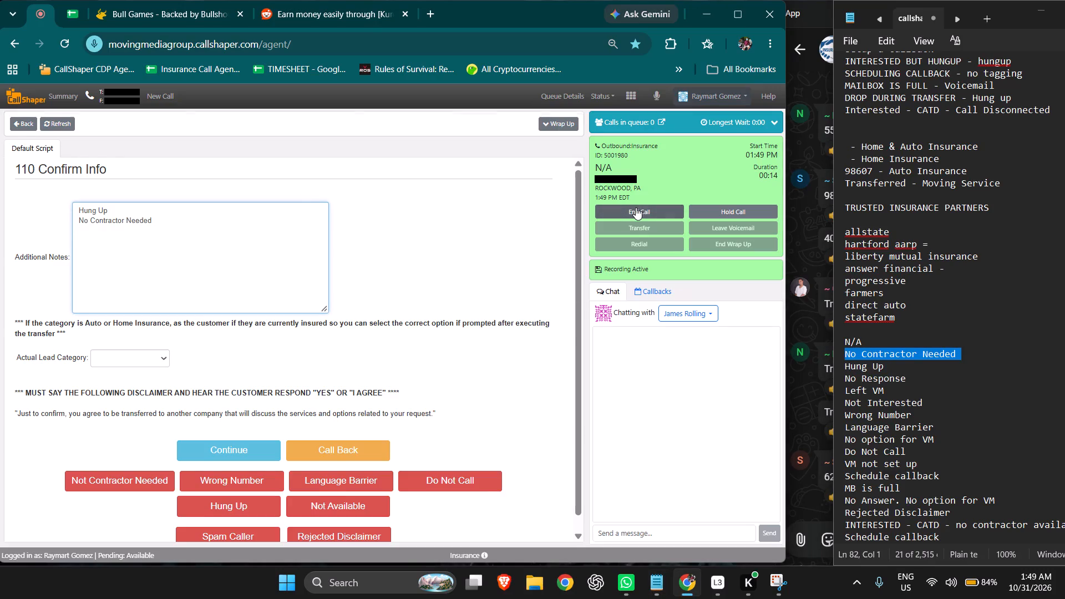
{"action": "left_click", "coordinate": [225, 181]}
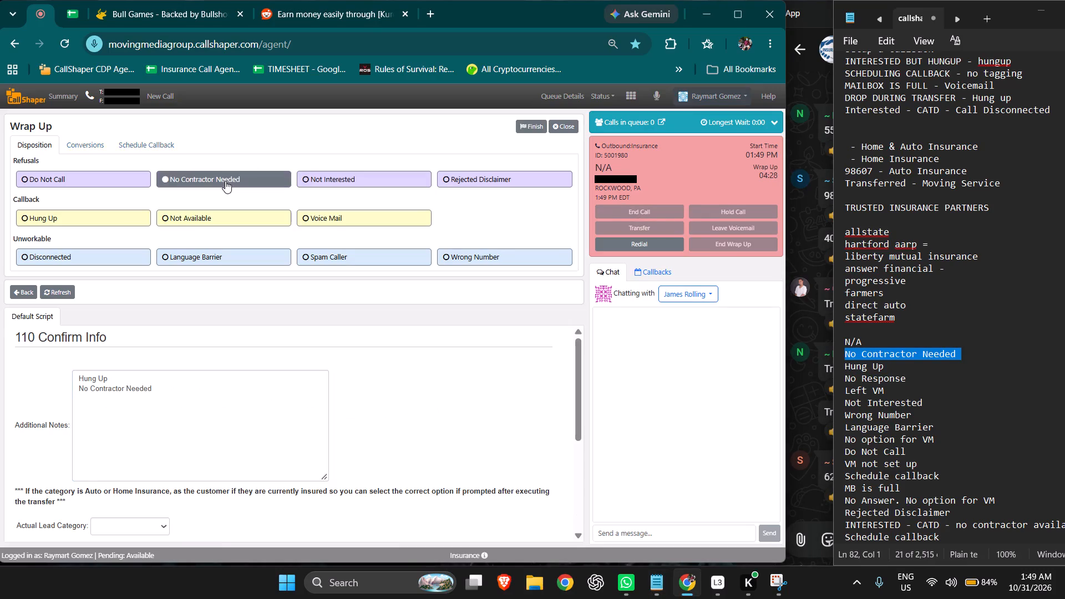
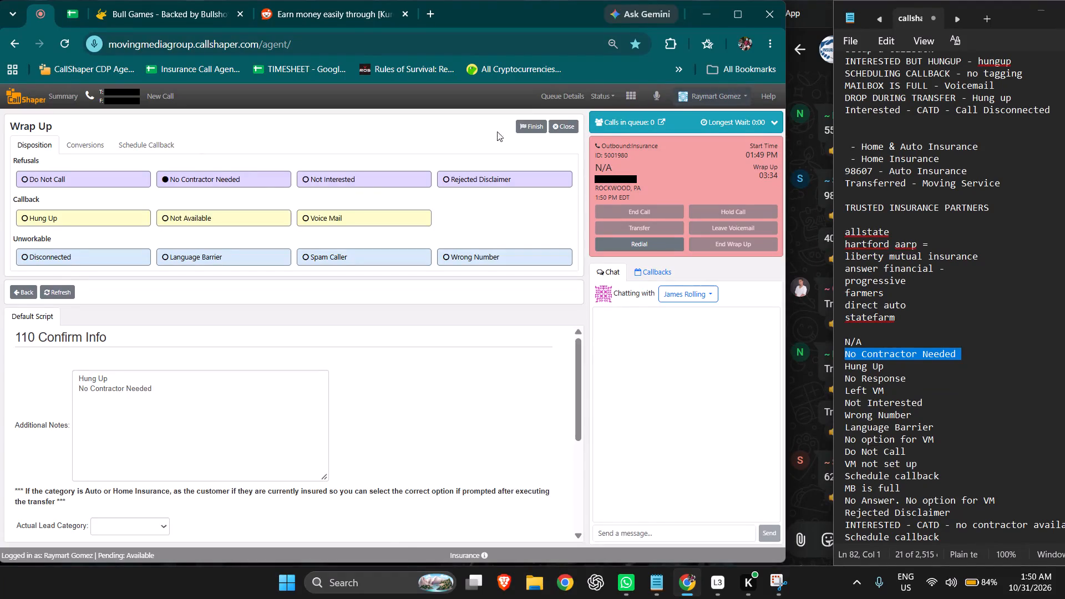
Finish the Rockwood, PA call's disposition and end its wrap-up.
{"action": "left_click", "coordinate": [526, 128]}
{"action": "left_click", "coordinate": [711, 243]}
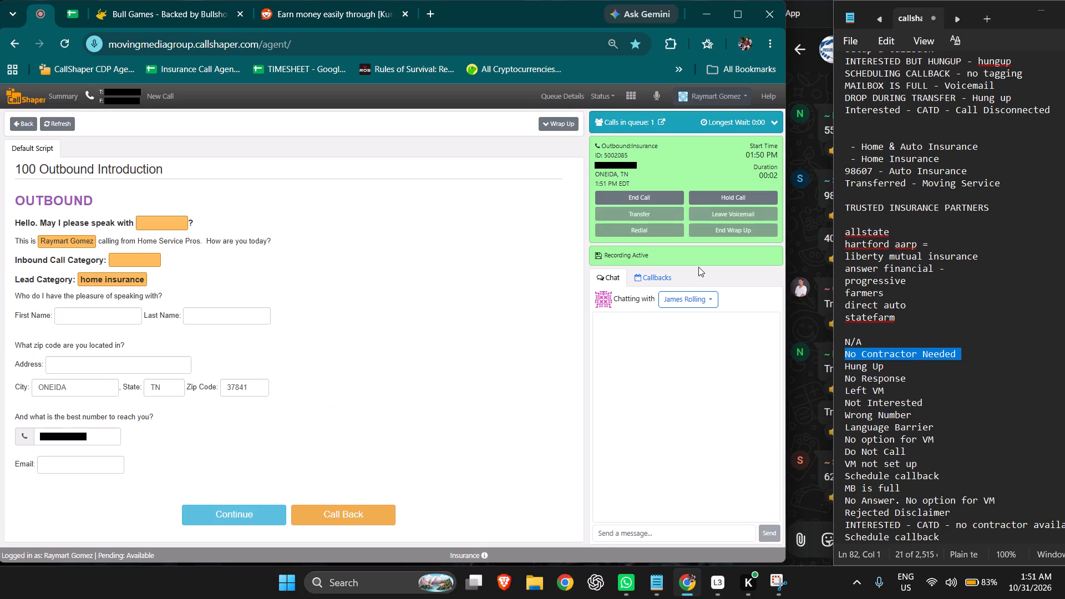
Set the Oneida, TN caller's first name to N/A and continue to Confirm Info.
{"action": "left_click", "coordinate": [840, 345]}
{"action": "key", "text": "ctrl+c"}
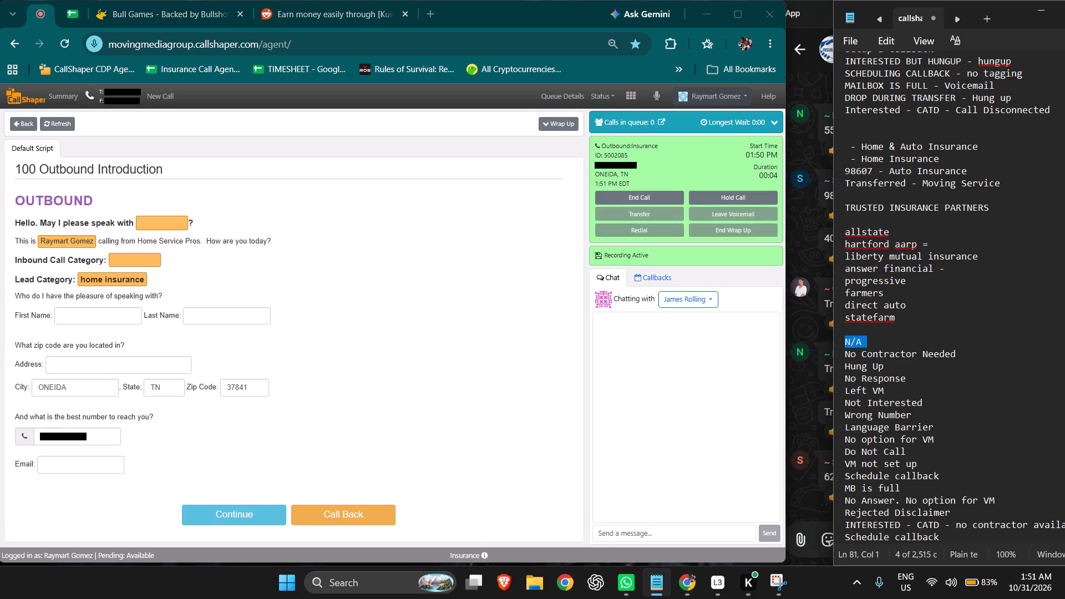
{"action": "left_click", "coordinate": [83, 306]}
{"action": "key", "text": "ctrl+v"}
{"action": "left_click", "coordinate": [86, 320]}
{"action": "key", "text": "ctrl+v"}
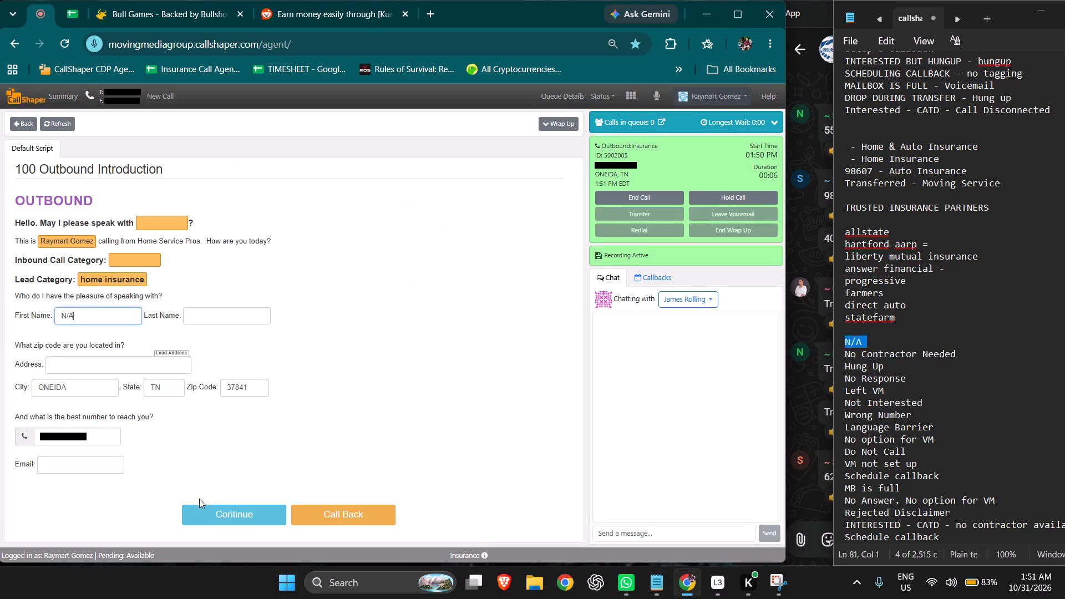
{"action": "left_click", "coordinate": [196, 507]}
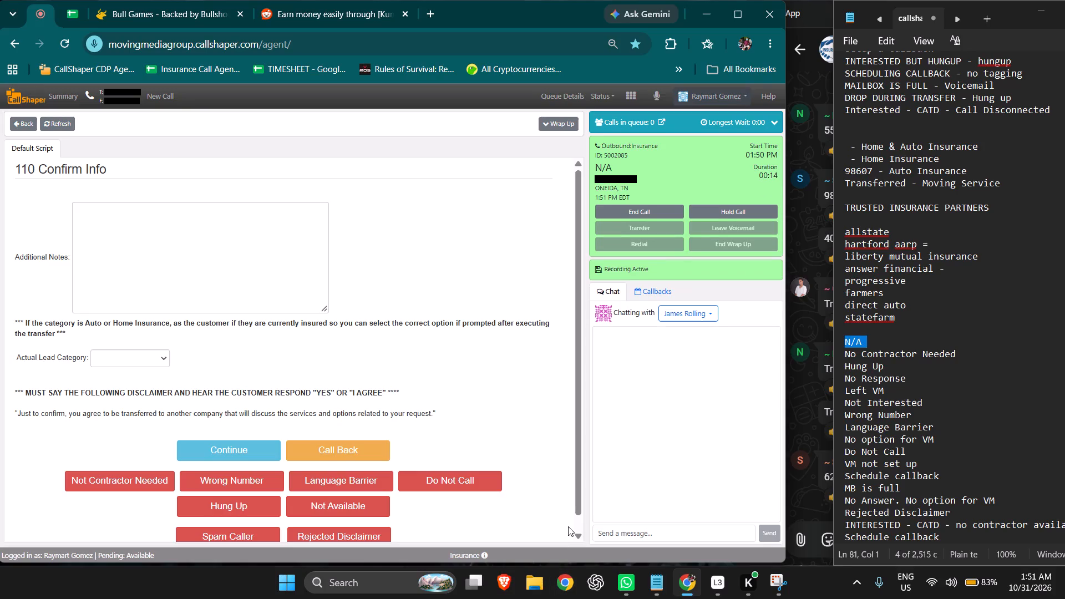
Enter "Schedule callback" in the Oneida, TN call's additional notes and end the call.
{"action": "left_click", "coordinate": [836, 479]}
{"action": "key", "text": "ctrl+c"}
{"action": "left_click", "coordinate": [216, 288]}
{"action": "key", "text": "ctrl+v"}
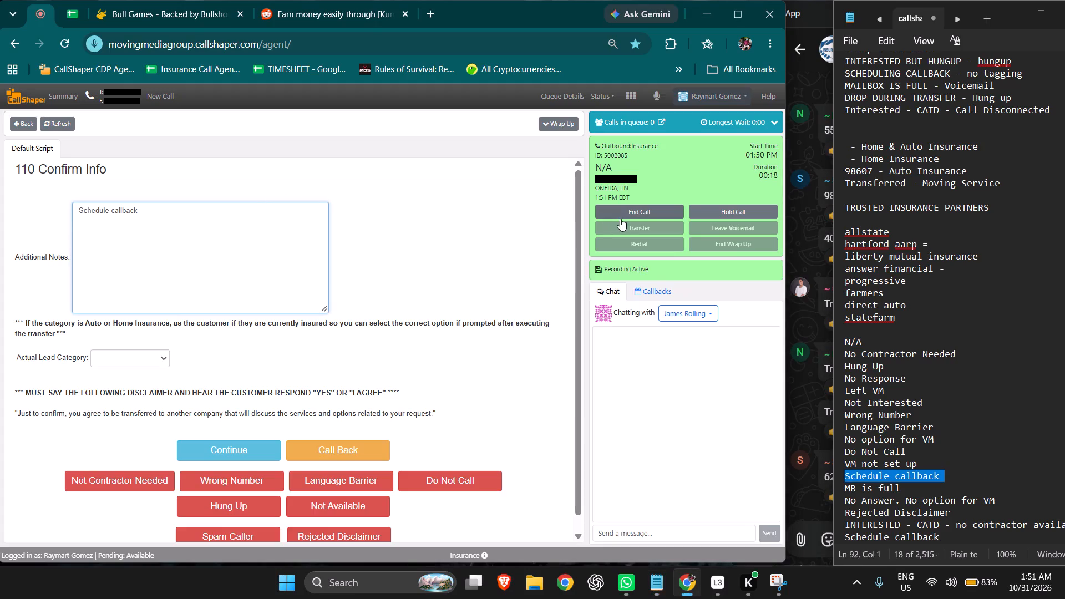
{"action": "left_click", "coordinate": [620, 217]}
Schedule the Oneida, TN callback in 2 hours, for 10/30/2026 at 4:00 pm Eastern, and finish the call's wrap-up.
{"action": "left_click", "coordinate": [155, 152]}
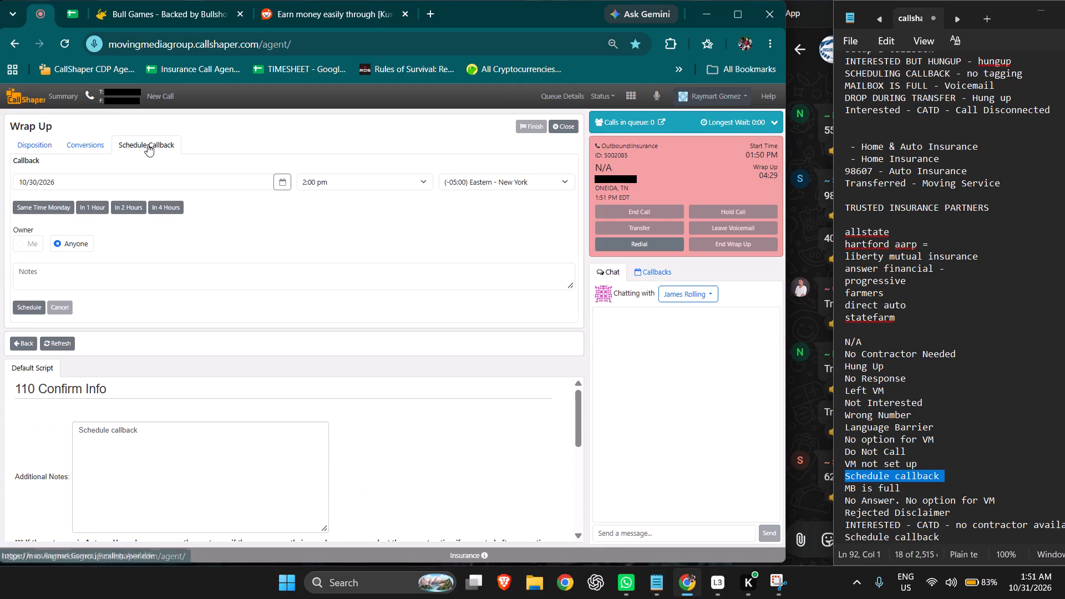
{"action": "left_click", "coordinate": [355, 185]}
{"action": "left_click", "coordinate": [123, 210]}
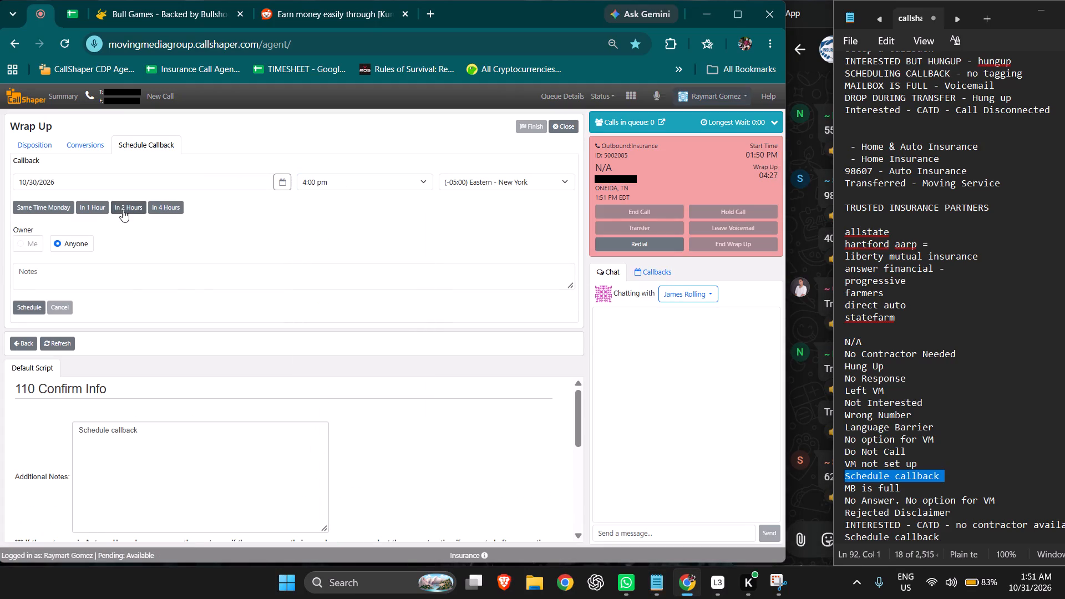
{"action": "left_click", "coordinate": [123, 210]}
{"action": "double_click", "coordinate": [32, 300]}
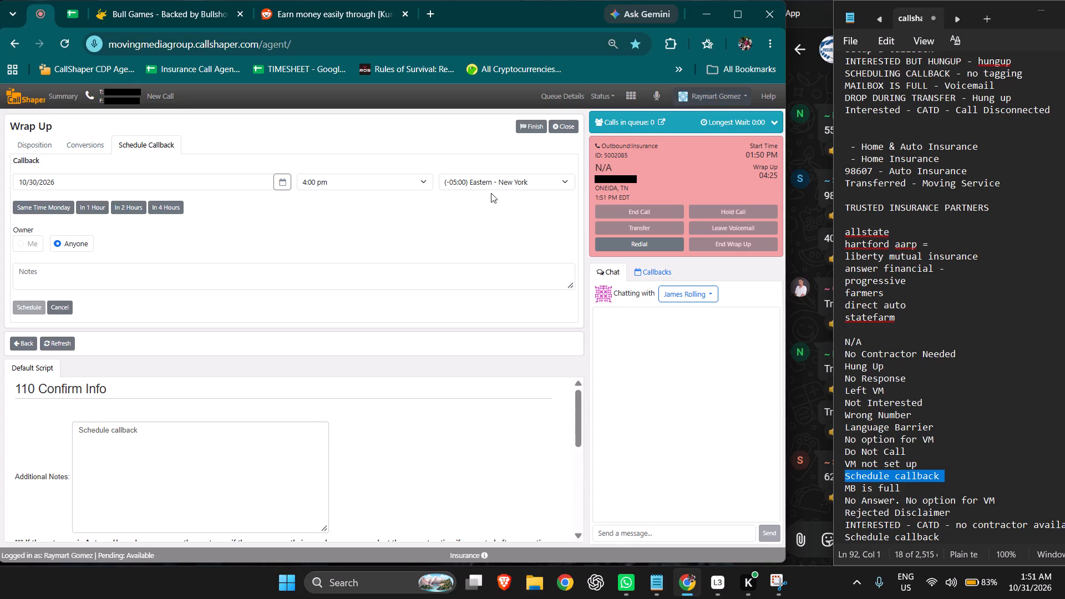
{"action": "left_click", "coordinate": [522, 135]}
{"action": "left_click", "coordinate": [523, 129]}
{"action": "left_click", "coordinate": [701, 248]}
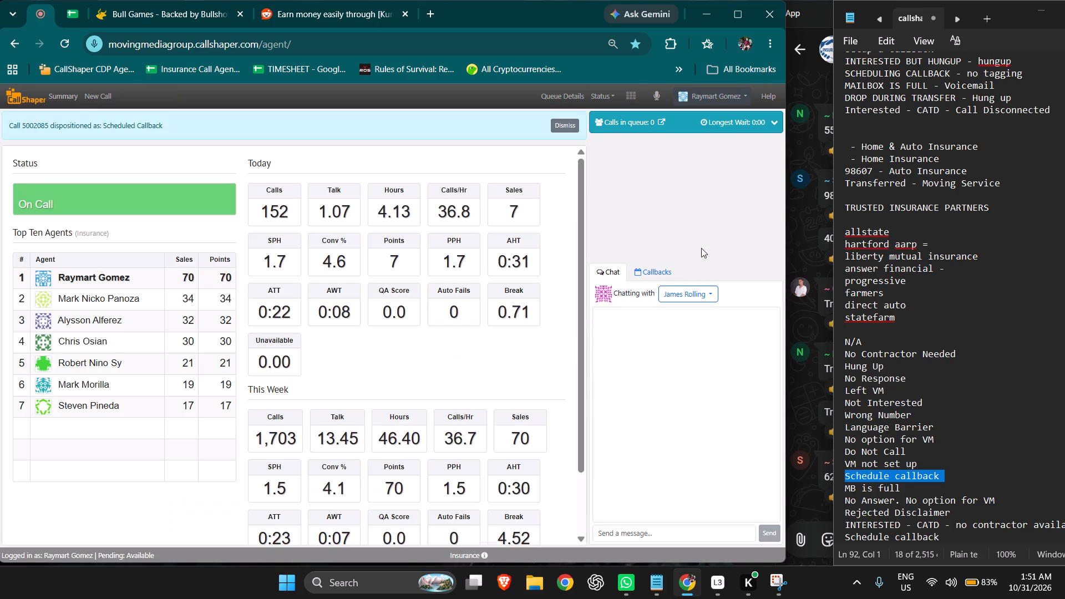
Switch to the Insurance Call Agent Schedule sheet and check the October 30 second-break row in the break schedule.
{"action": "left_click", "coordinate": [79, 18]}
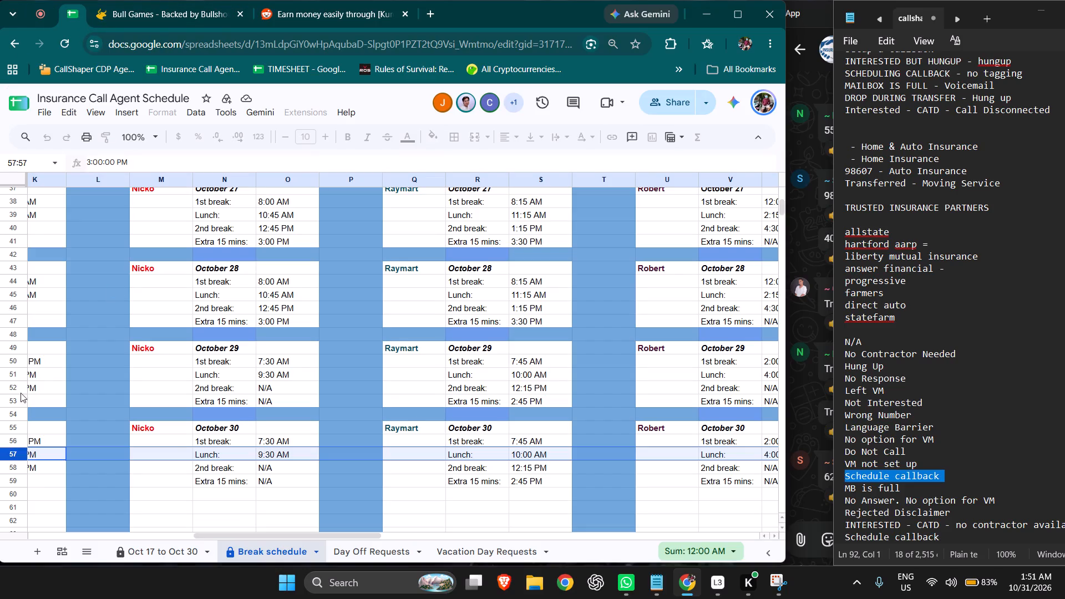
{"action": "left_click", "coordinate": [13, 463]}
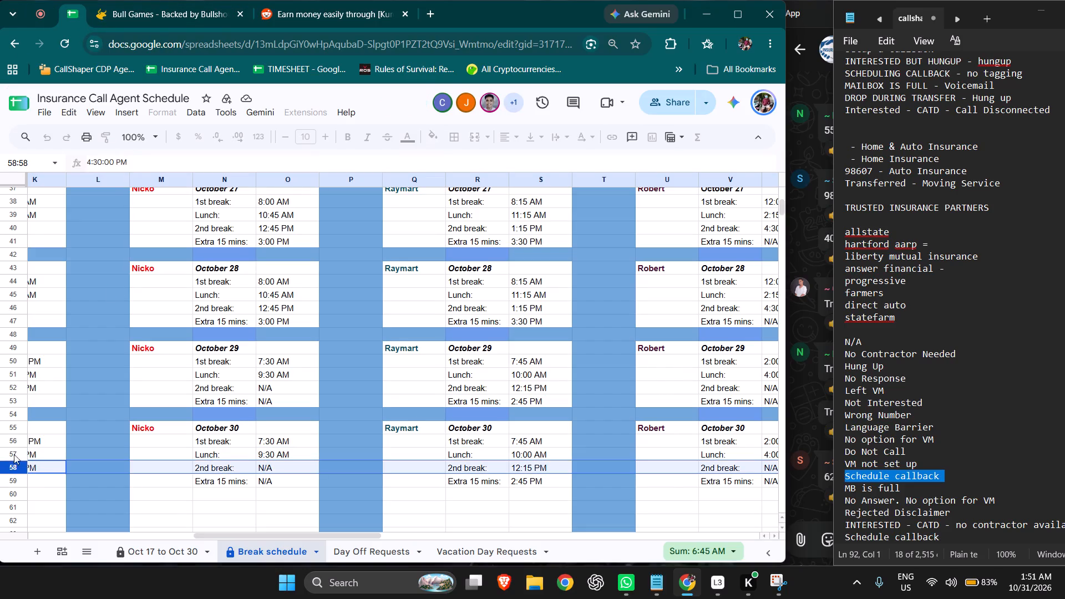
Return to the CallShaper agent page, set the Rockford, IL caller's first name to N/A and continue to Confirm Info.
{"action": "left_click", "coordinate": [43, 14]}
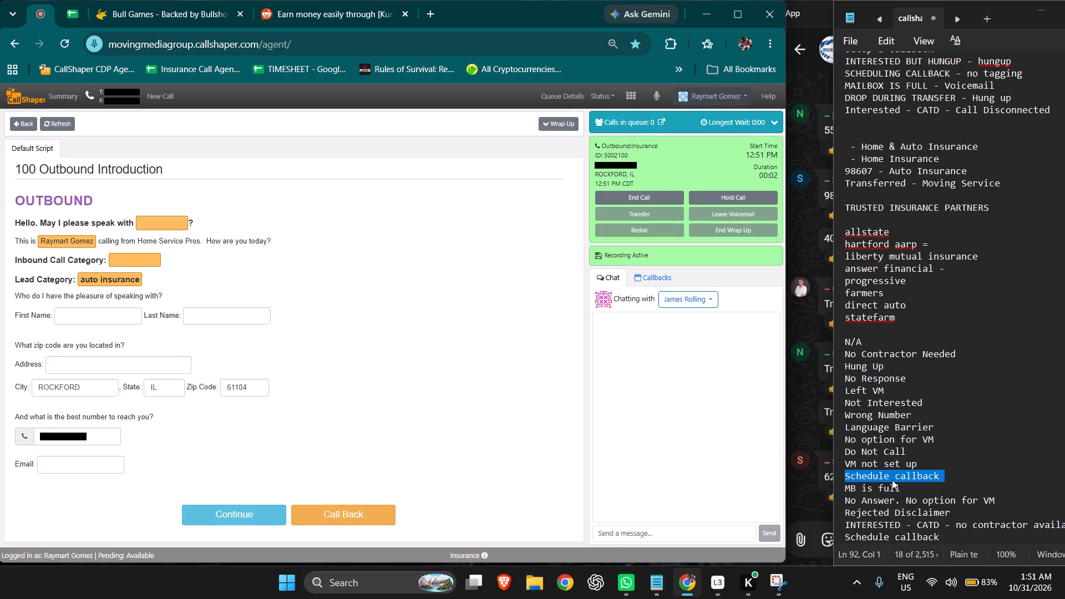
{"action": "left_click", "coordinate": [839, 347]}
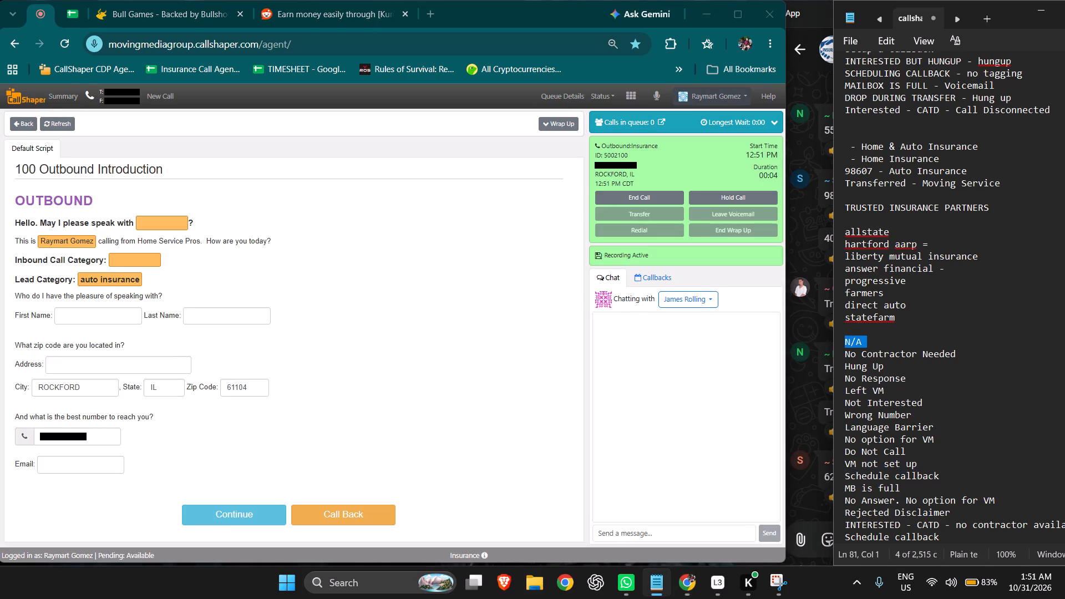
{"action": "key", "text": "ctrl+c"}
{"action": "left_click", "coordinate": [134, 319]}
{"action": "key", "text": "ctrl+v"}
{"action": "left_click", "coordinate": [225, 516]}
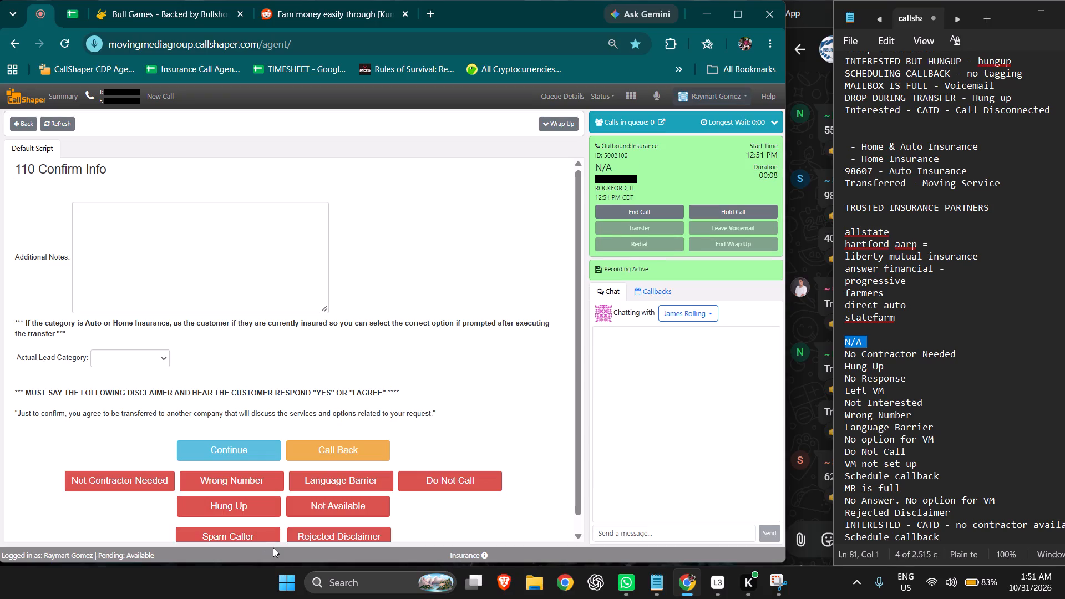
Add the note "Hung Up" to the Rockford, IL call, disposition it as Hung Up and finish the wrap-up.
{"action": "left_click", "coordinate": [845, 361]}
{"action": "left_click", "coordinate": [841, 357]}
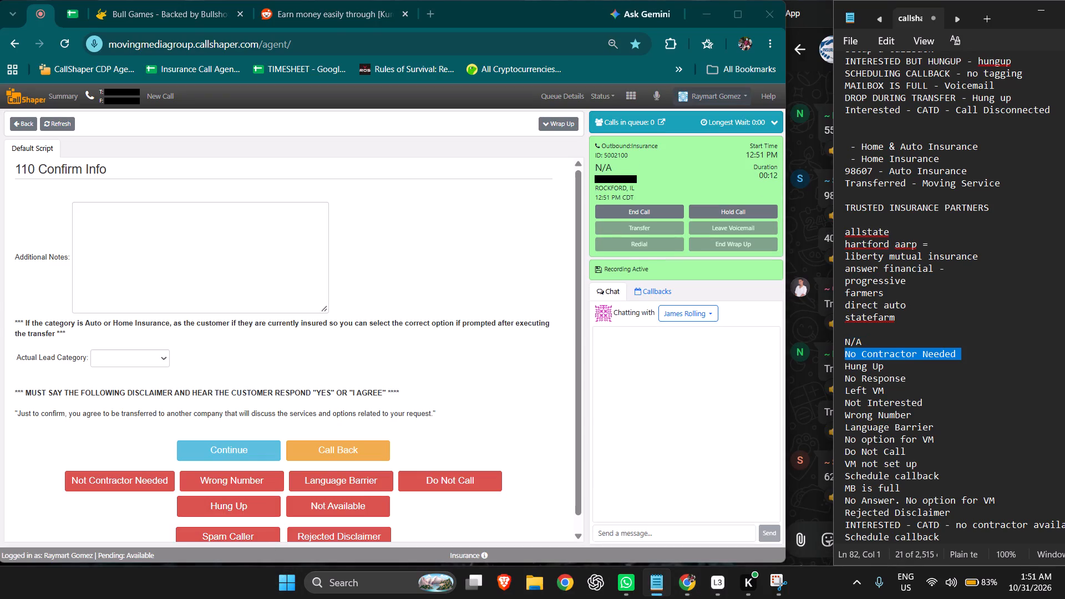
{"action": "left_click", "coordinate": [840, 358]}
{"action": "left_click", "coordinate": [840, 363]}
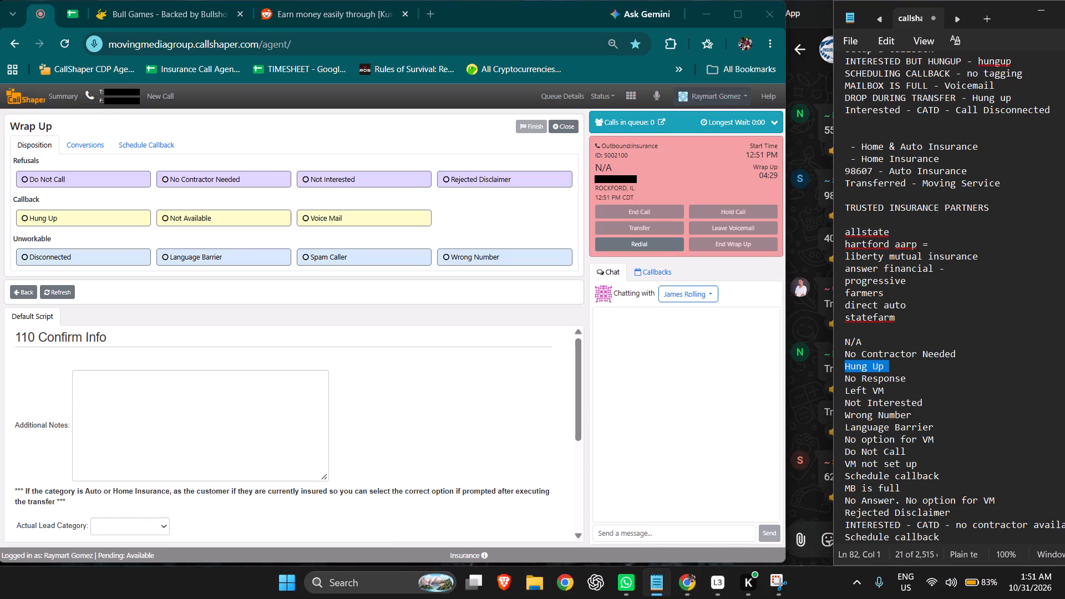
{"action": "key", "text": "ctrl+c"}
{"action": "left_click", "coordinate": [348, 480]}
{"action": "key", "text": "ctrl+v"}
{"action": "left_click", "coordinate": [231, 437], "text": "ctrl"}
{"action": "left_click", "coordinate": [99, 220]}
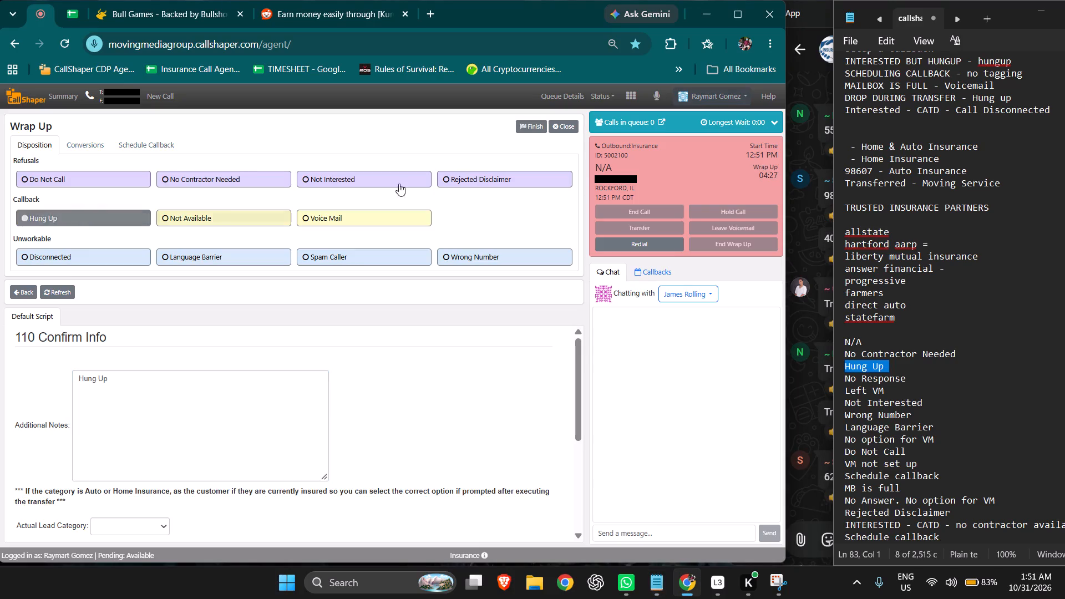
{"action": "left_click", "coordinate": [540, 122]}
{"action": "left_click", "coordinate": [712, 241]}
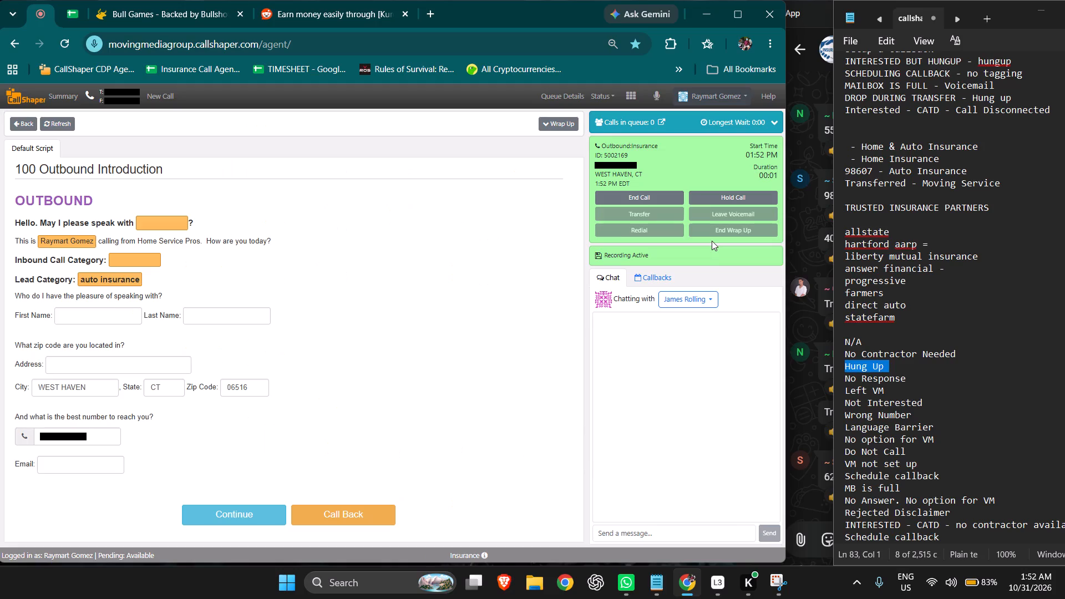
Set the West Haven, CT caller's first name to N/A and continue to Confirm Info.
{"action": "left_click", "coordinate": [836, 338]}
{"action": "key", "text": "ctrl+c"}
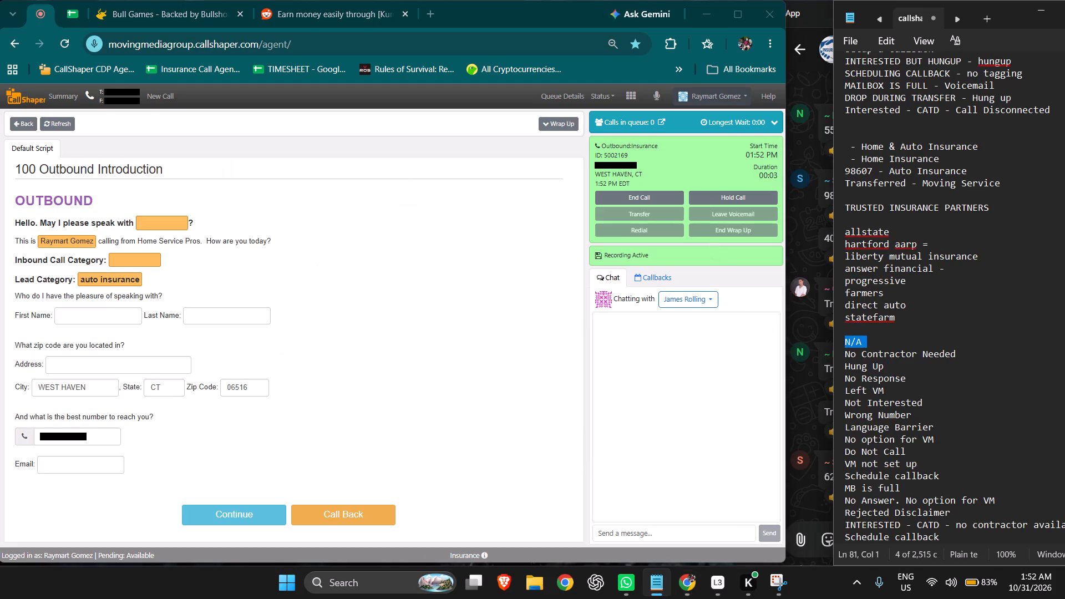
{"action": "left_click", "coordinate": [122, 321]}
{"action": "key", "text": "ctrl+v"}
{"action": "left_click", "coordinate": [217, 519]}
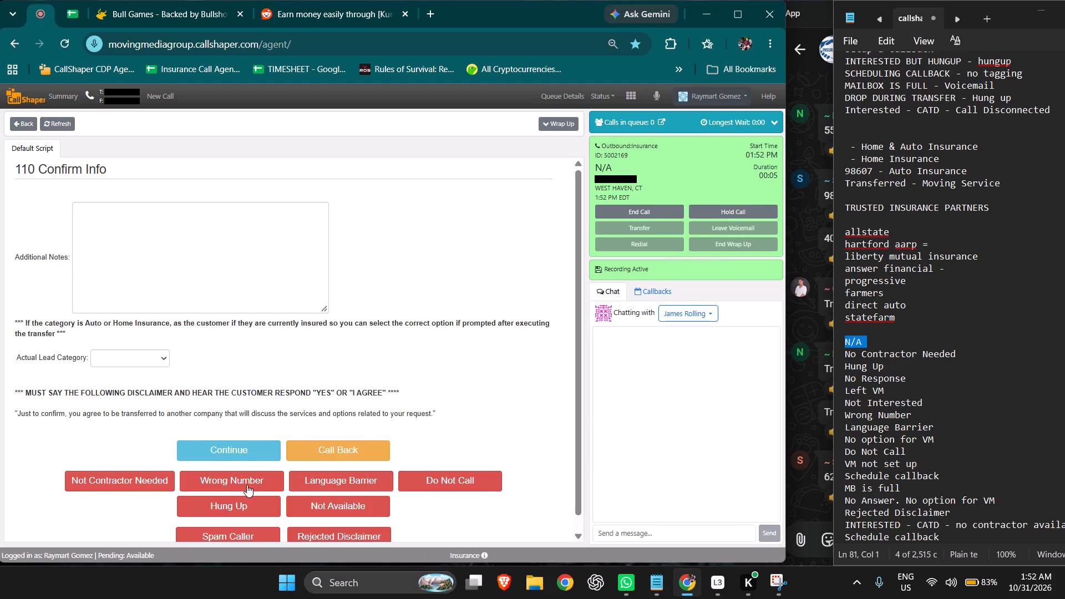
Copy the "No Response" line from the notes file for the West Haven, CT call.
{"action": "left_click", "coordinate": [842, 378]}
{"action": "key", "text": "ctrl+c"}
{"action": "key", "text": "ctrl+c"}
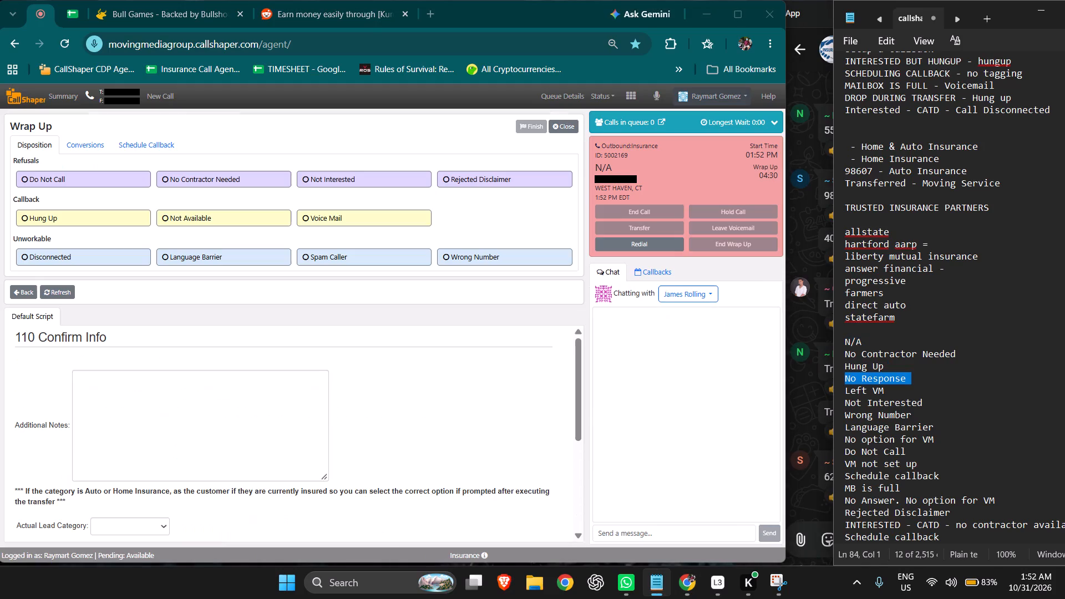
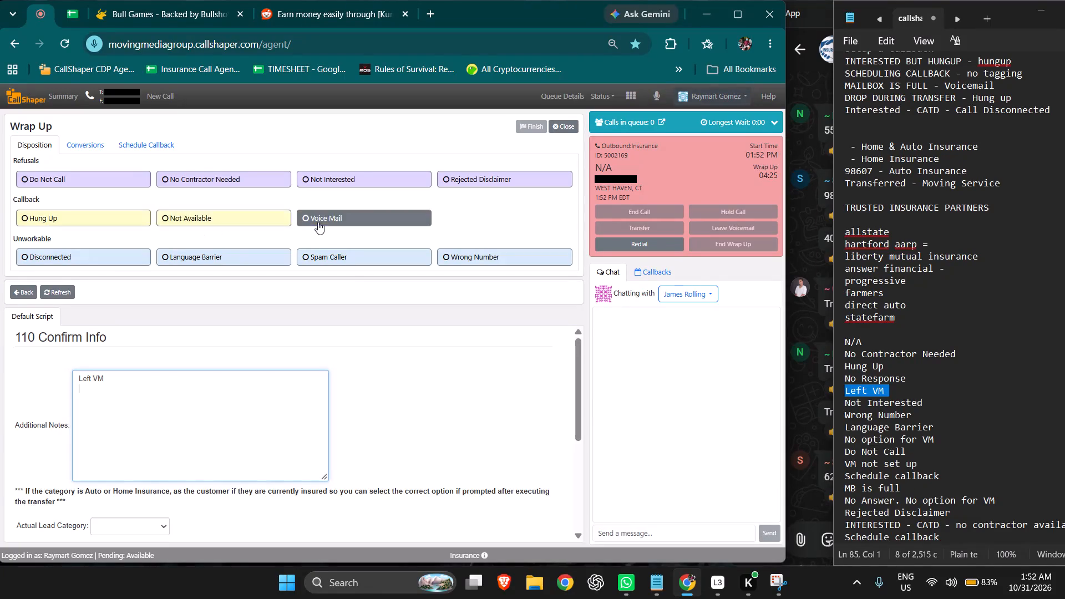
Replace the West Haven, CT call's note with "Hung Up" from the notes file, disposition it as Hung Up and finish the wrap-up.
{"action": "left_click", "coordinate": [835, 373]}
{"action": "left_click", "coordinate": [840, 368]}
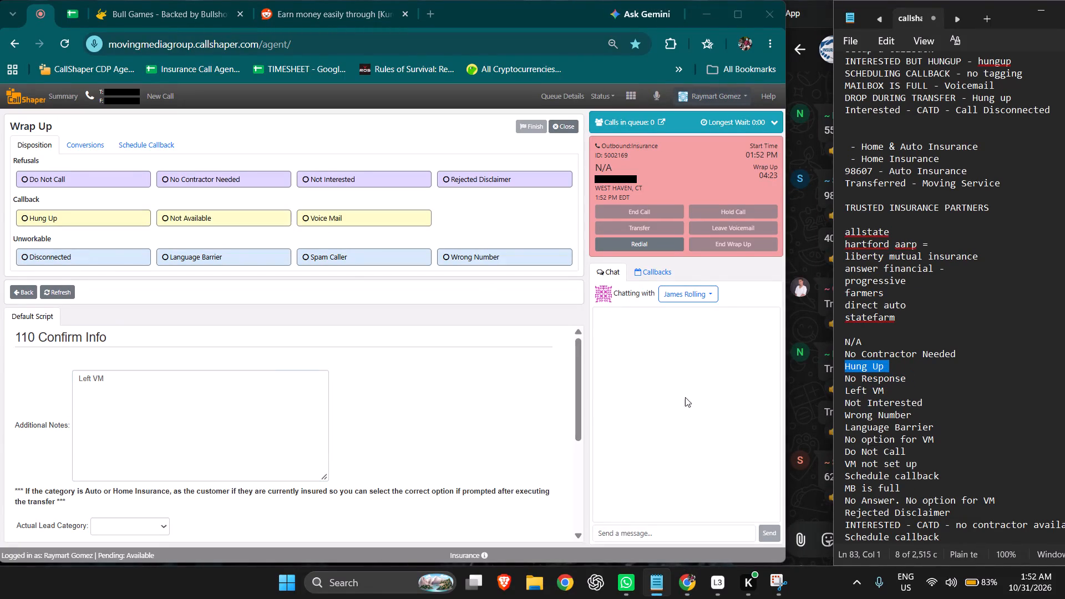
{"action": "key", "text": "ctrl+c"}
{"action": "left_click_drag", "start_coordinate": [275, 428], "coordinate": [0, 342]}
{"action": "key", "text": "ctrl+v"}
{"action": "left_click", "coordinate": [48, 216]}
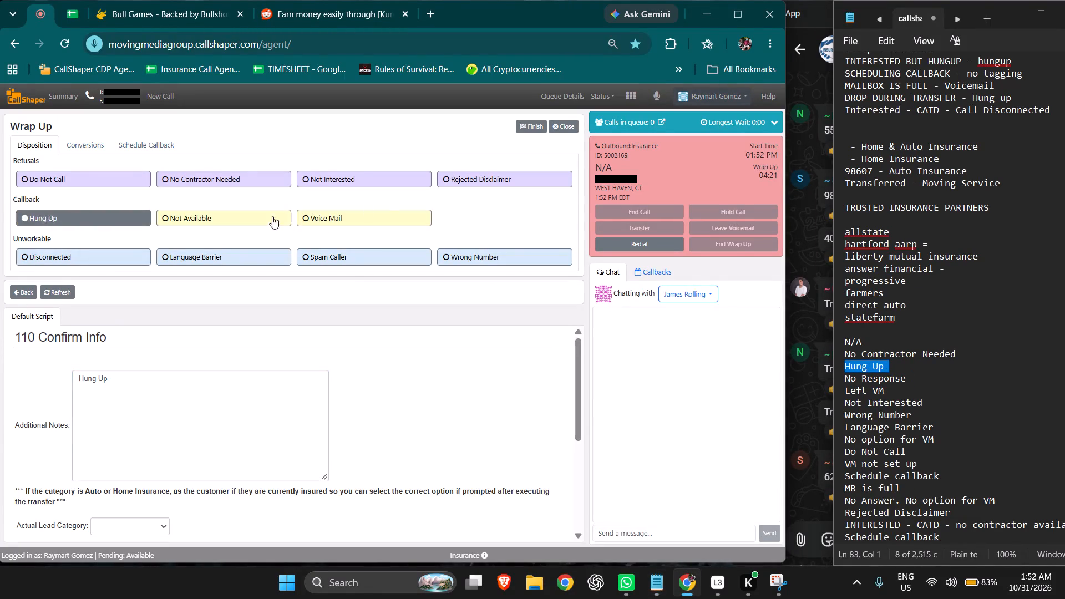
{"action": "left_click", "coordinate": [525, 133]}
{"action": "left_click", "coordinate": [727, 244]}
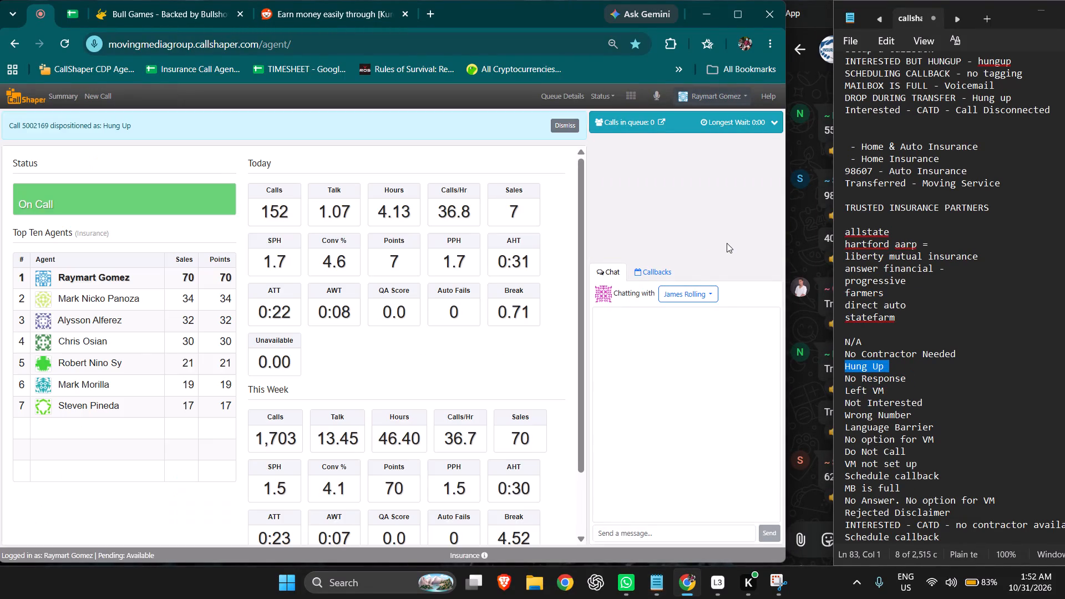
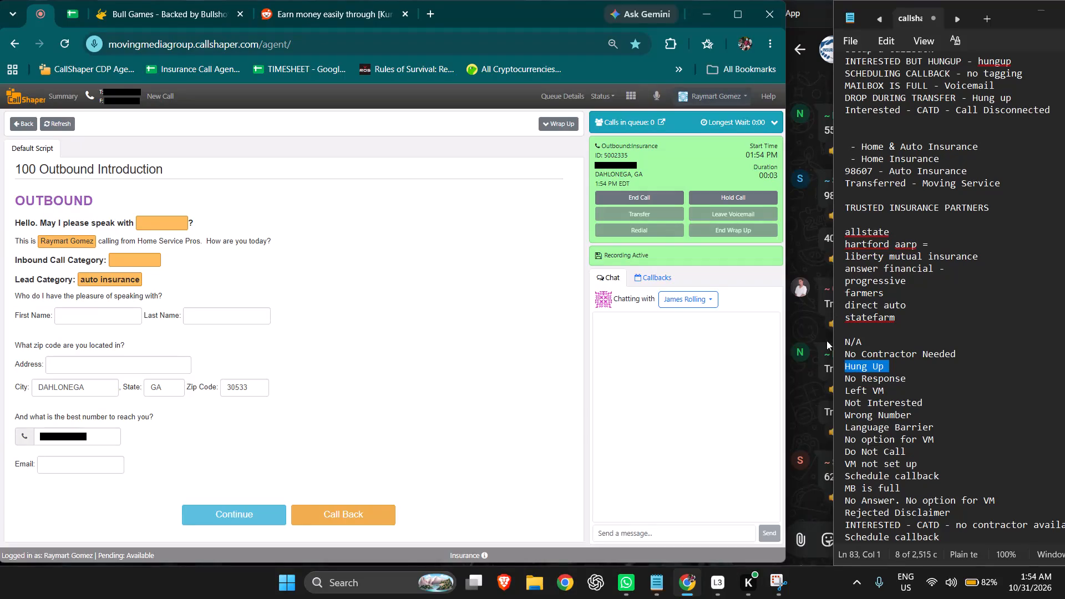
Fill the Dahlonega, GA caller's first name with "N/A" from the notes file and continue to the Confirm Info page.
{"action": "left_click", "coordinate": [835, 342]}
{"action": "key", "text": "ctrl+c"}
{"action": "left_click", "coordinate": [74, 324]}
{"action": "key", "text": "ctrl+v"}
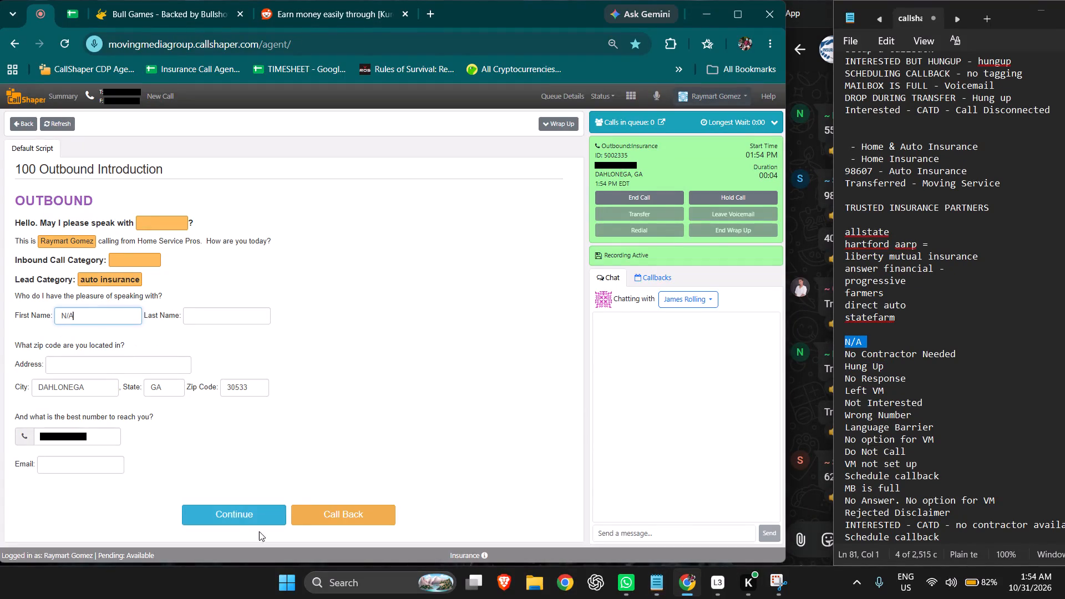
{"action": "left_click", "coordinate": [249, 521]}
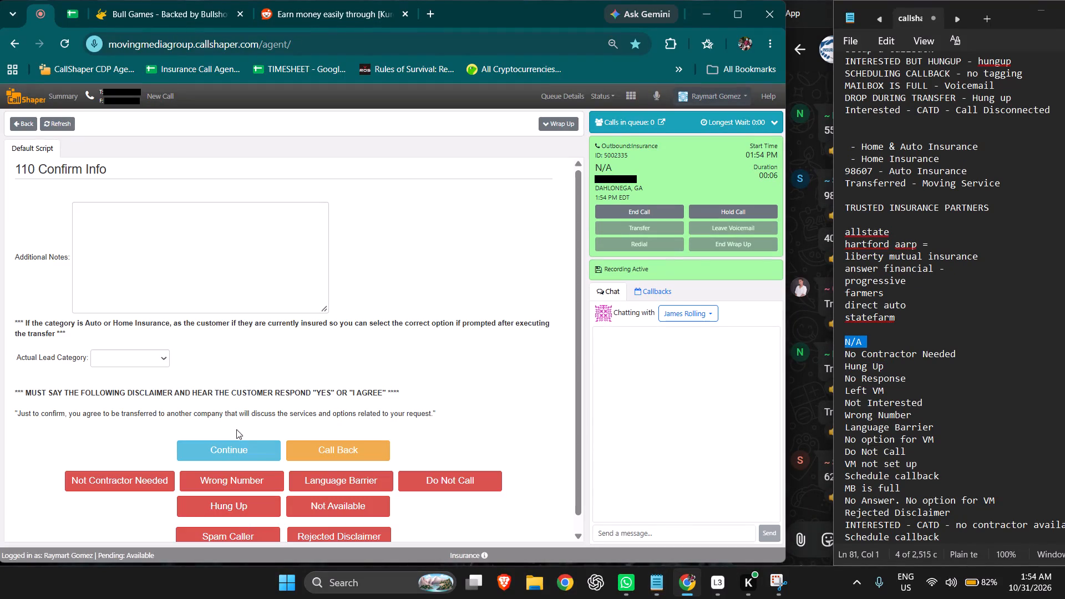
Copy "Do Not Call" from the notes file into the call's additional notes.
{"action": "left_click", "coordinate": [840, 447]}
{"action": "key", "text": "ctrl+c"}
{"action": "left_click", "coordinate": [344, 290]}
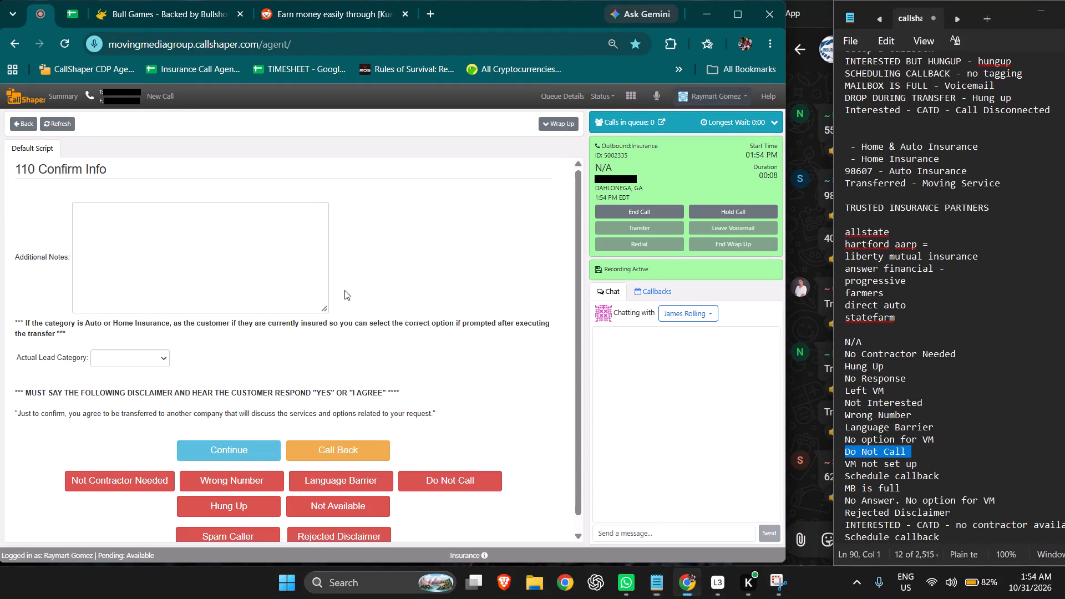
{"action": "left_click", "coordinate": [255, 276]}
{"action": "key", "text": "ctrl+v"}
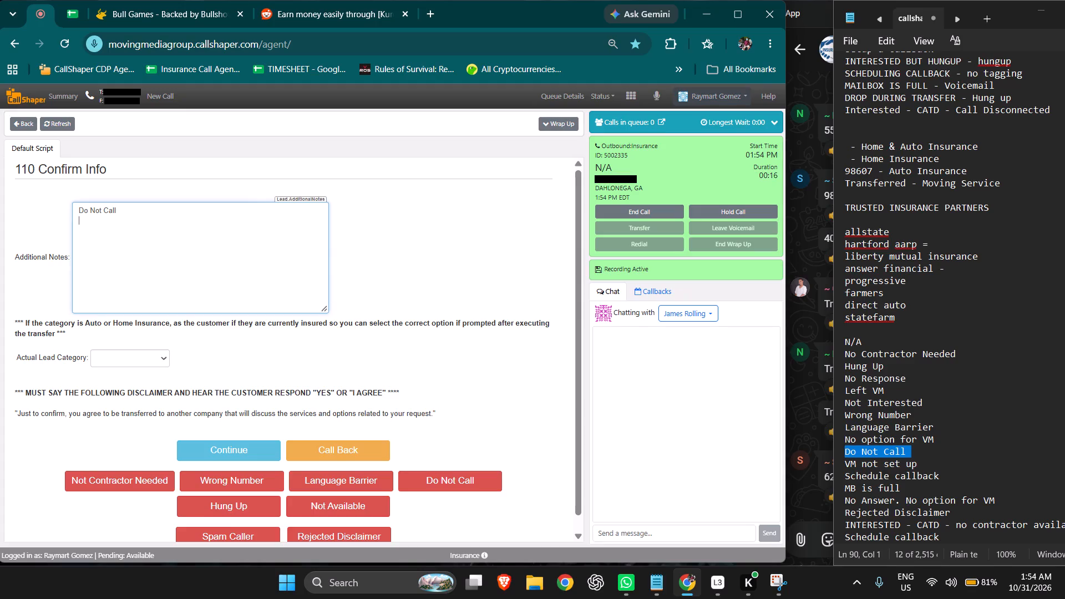
End the Dahlonega, GA call, disposition it as Do Not Call and finish the wrap-up.
{"action": "left_click", "coordinate": [623, 218]}
{"action": "left_click", "coordinate": [53, 176]}
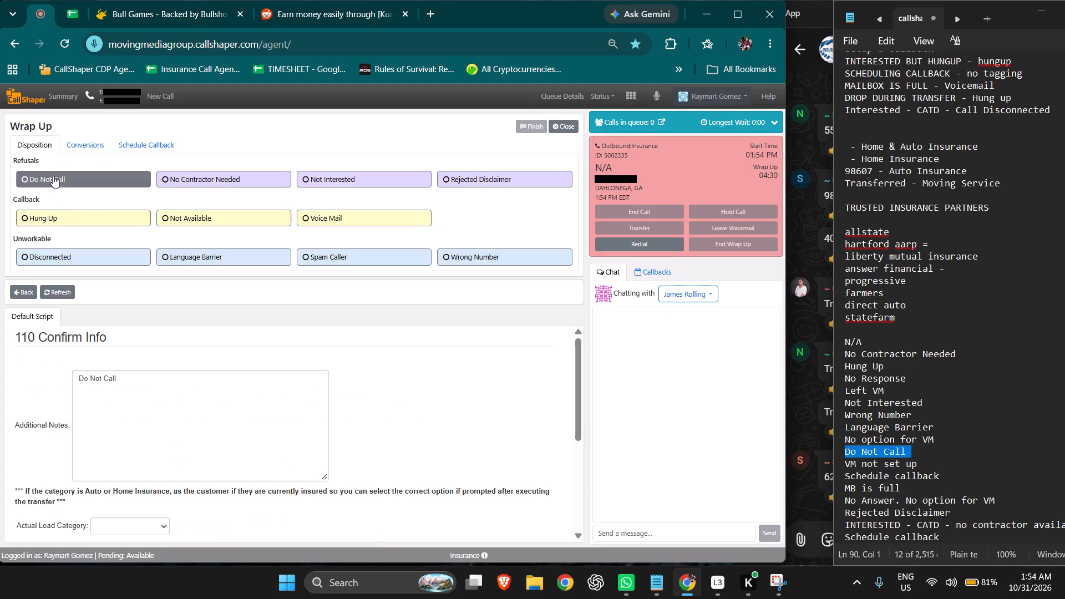
{"action": "left_click", "coordinate": [539, 128]}
{"action": "left_click", "coordinate": [736, 245]}
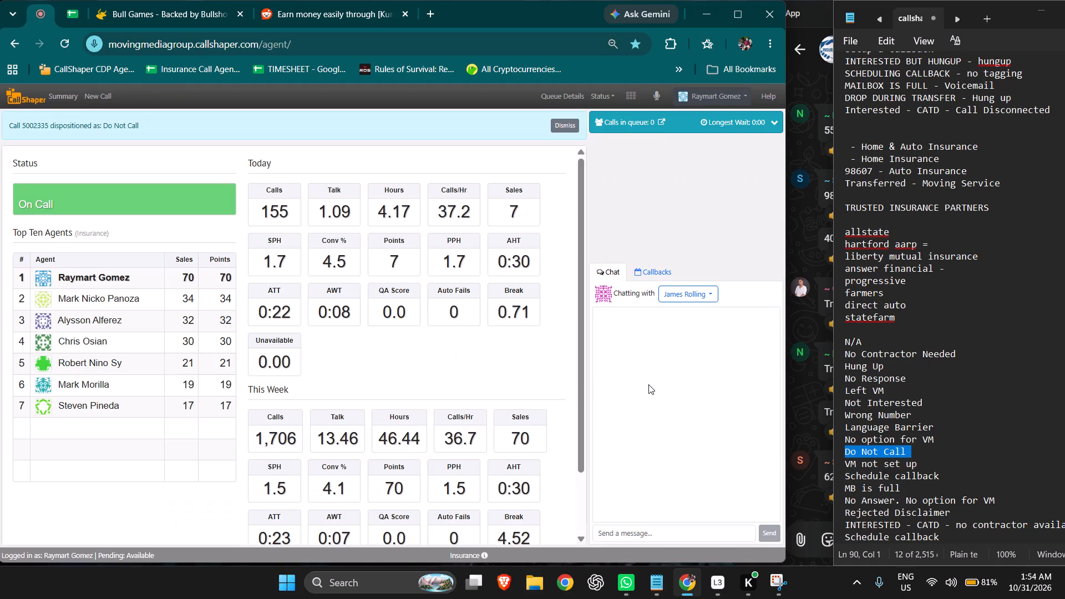
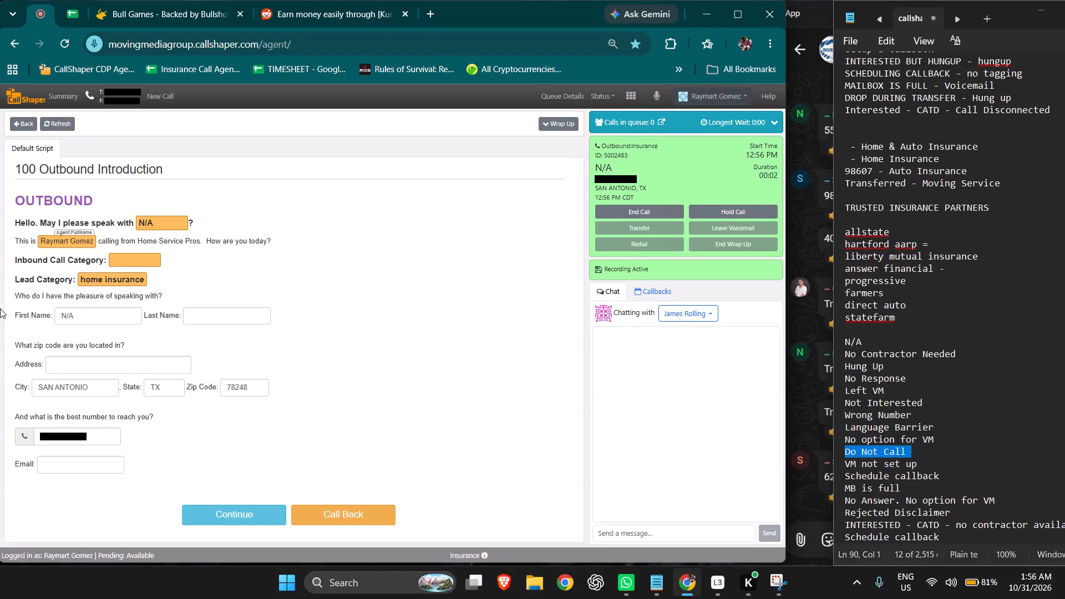
Continue the San Antonio, TX call to the Confirm Info page and add "Left VM" from the notes file to its additional notes.
{"action": "left_click", "coordinate": [242, 516]}
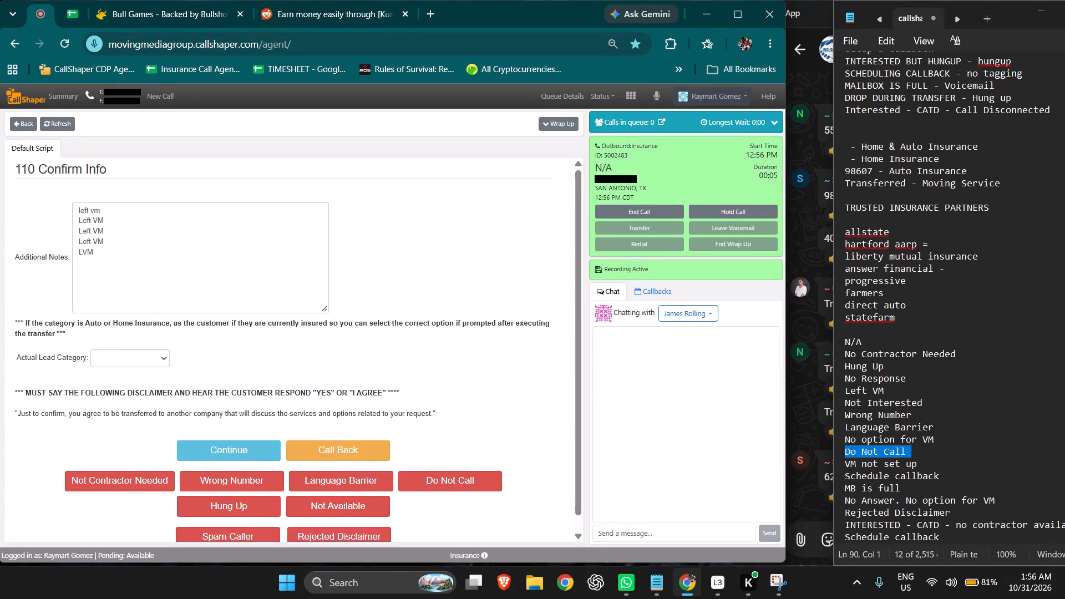
{"action": "left_click", "coordinate": [843, 386]}
{"action": "key", "text": "ctrl+c"}
{"action": "left_click", "coordinate": [344, 285]}
{"action": "left_click", "coordinate": [184, 261]}
{"action": "key", "text": "Return"}
{"action": "key", "text": "ctrl+v"}
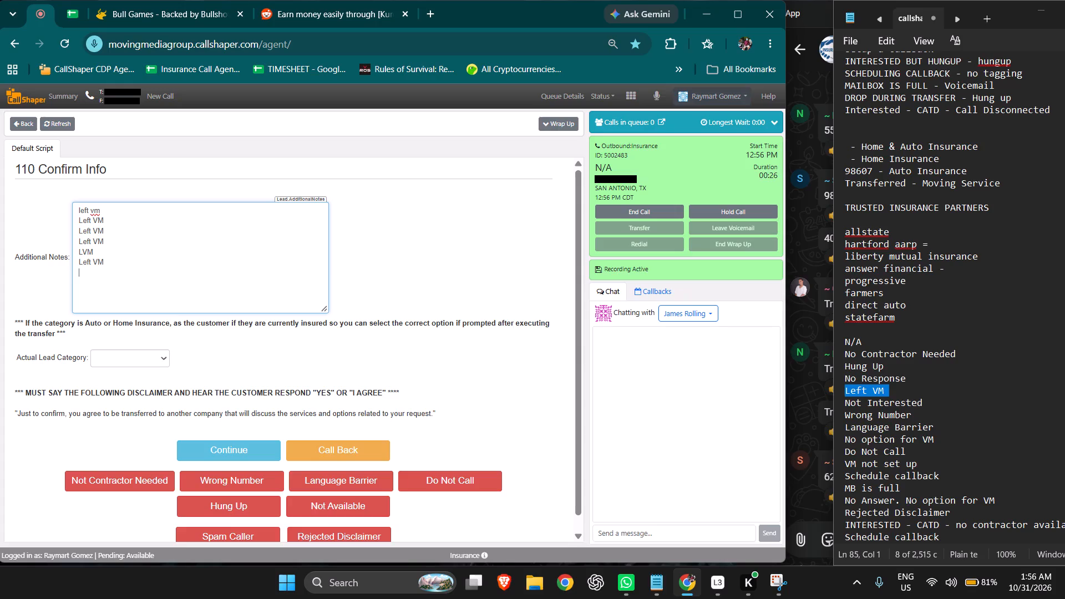
End the San Antonio, TX call, disposition it as Not Available and finish the wrap-up.
{"action": "left_click", "coordinate": [633, 212]}
{"action": "left_click", "coordinate": [201, 220]}
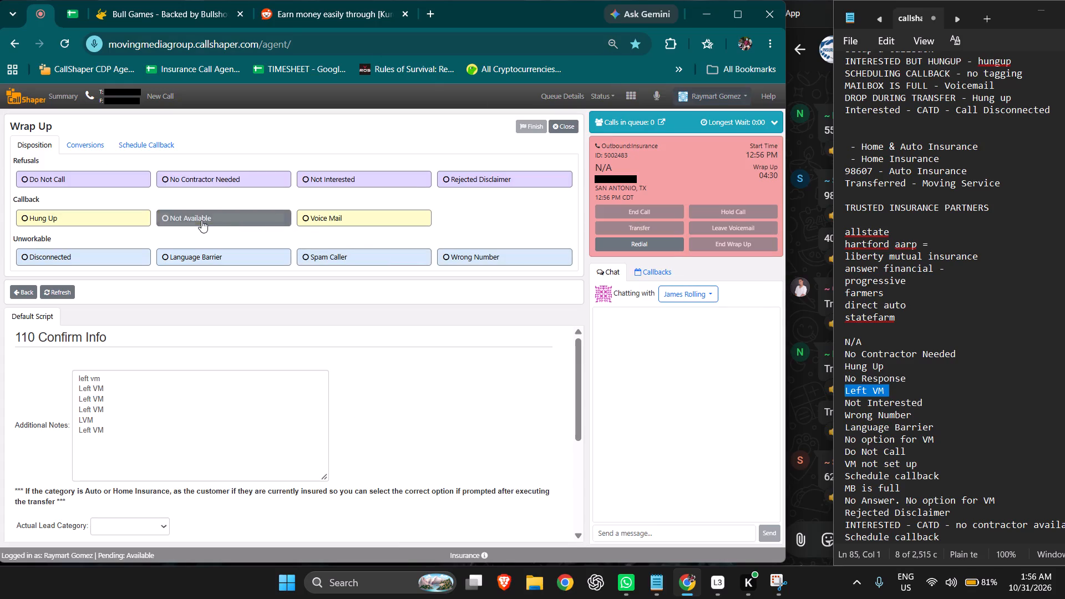
{"action": "left_click", "coordinate": [539, 128]}
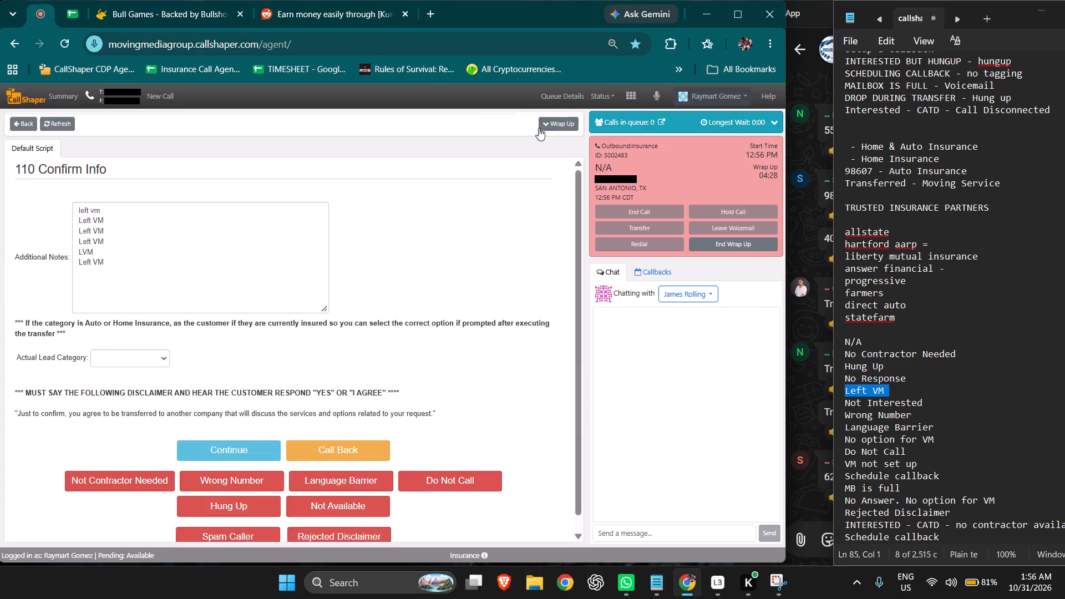
{"action": "left_click", "coordinate": [772, 244]}
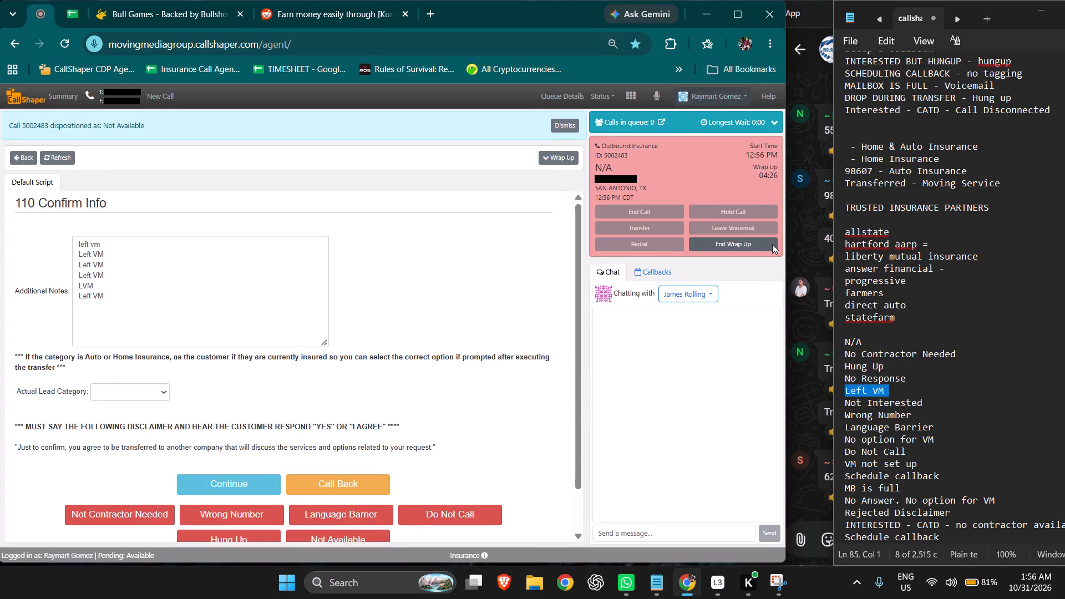
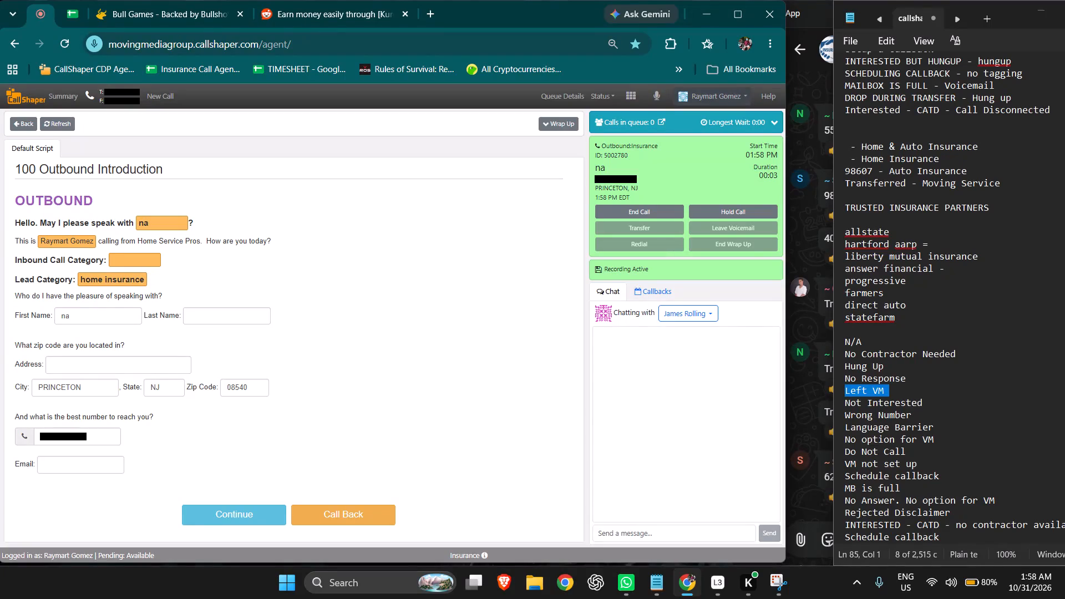
Replace the Princeton, NJ call's first name with "N/A" from the notes file and continue to the Confirm Info page.
{"action": "left_click", "coordinate": [843, 337]}
{"action": "key", "text": "ctrl+c"}
{"action": "left_click_drag", "start_coordinate": [72, 315], "coordinate": [38, 314]}
{"action": "key", "text": "ctrl+v"}
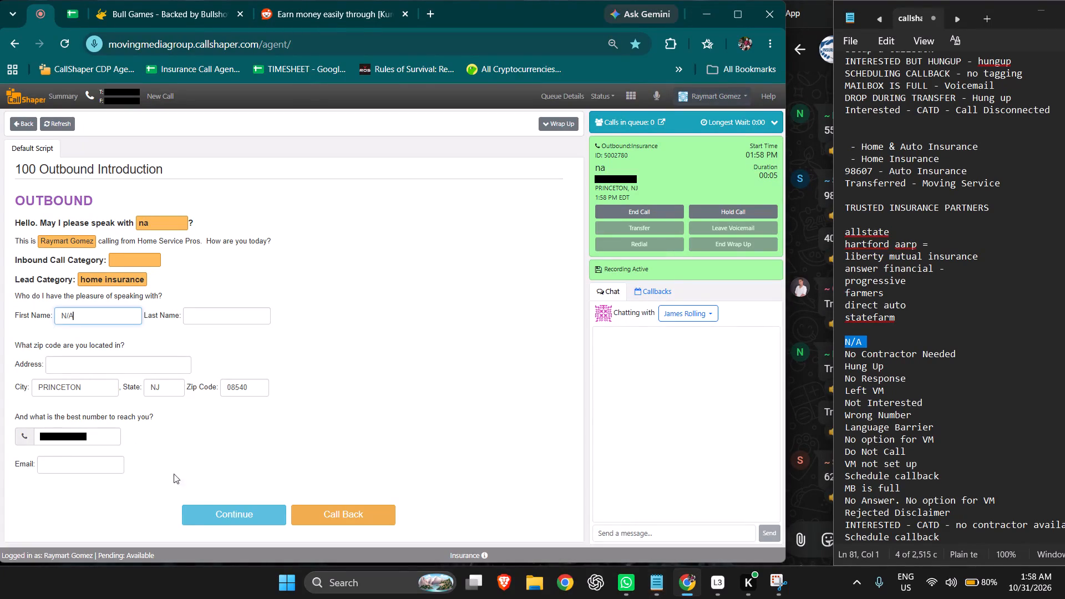
{"action": "left_click", "coordinate": [215, 508]}
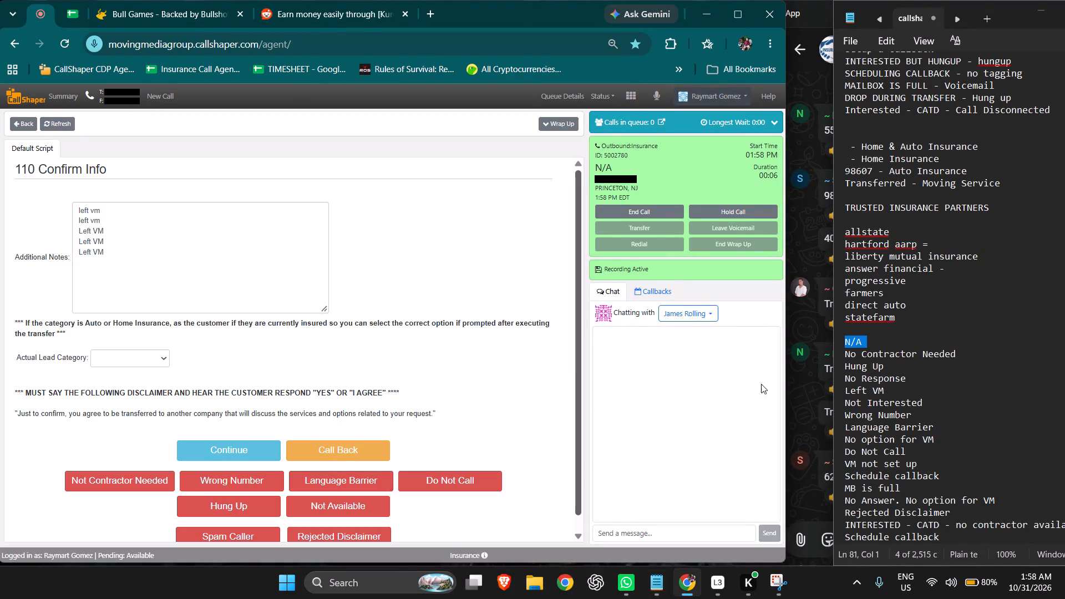
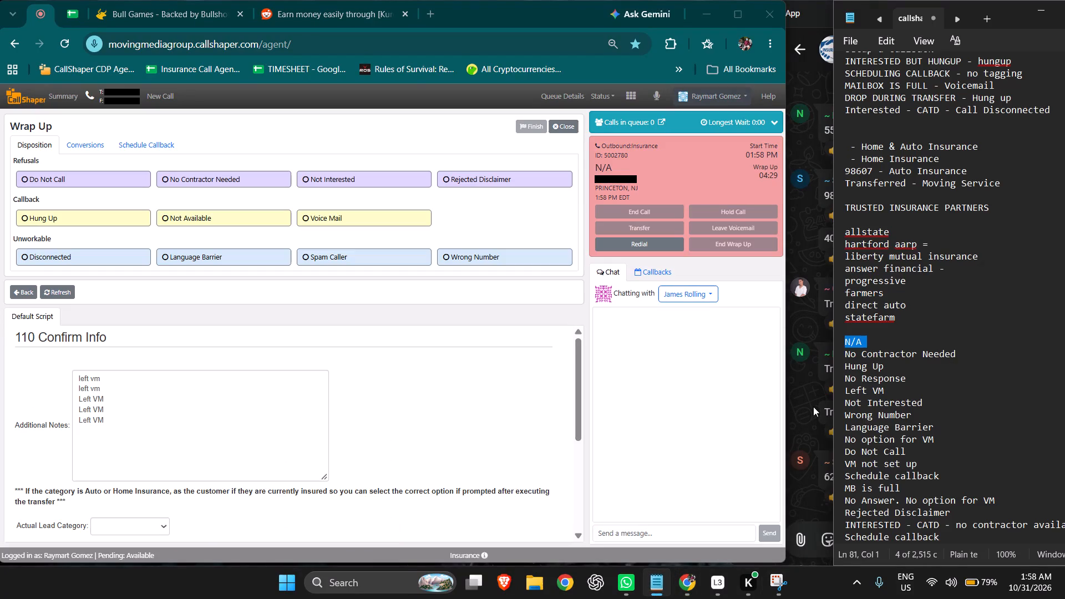
{"action": "left_click", "coordinate": [846, 391]}
{"action": "left_click", "coordinate": [841, 380]}
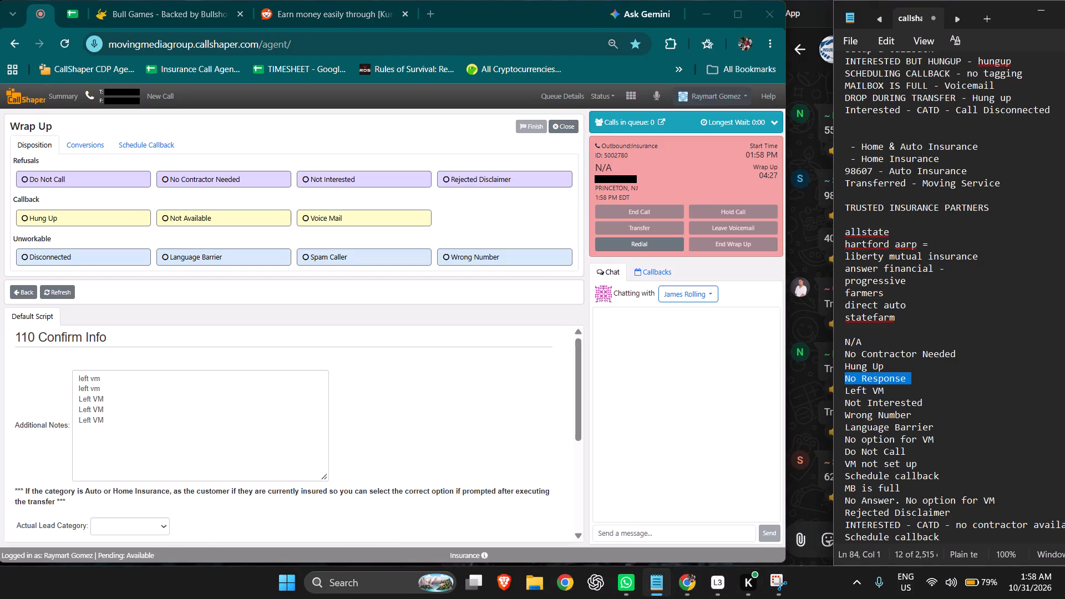
{"action": "left_click", "coordinate": [844, 449]}
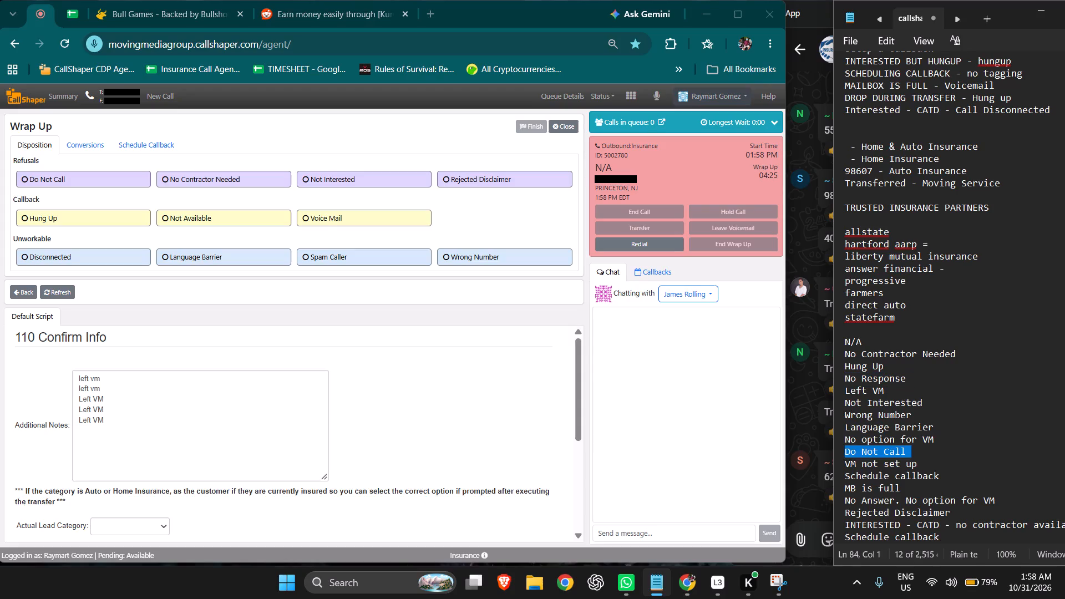
{"action": "left_click", "coordinate": [836, 444]}
{"action": "key", "text": "ctrl+c"}
{"action": "left_click", "coordinate": [259, 455]}
{"action": "key", "text": "Return"}
{"action": "key", "text": "ctrl+v"}
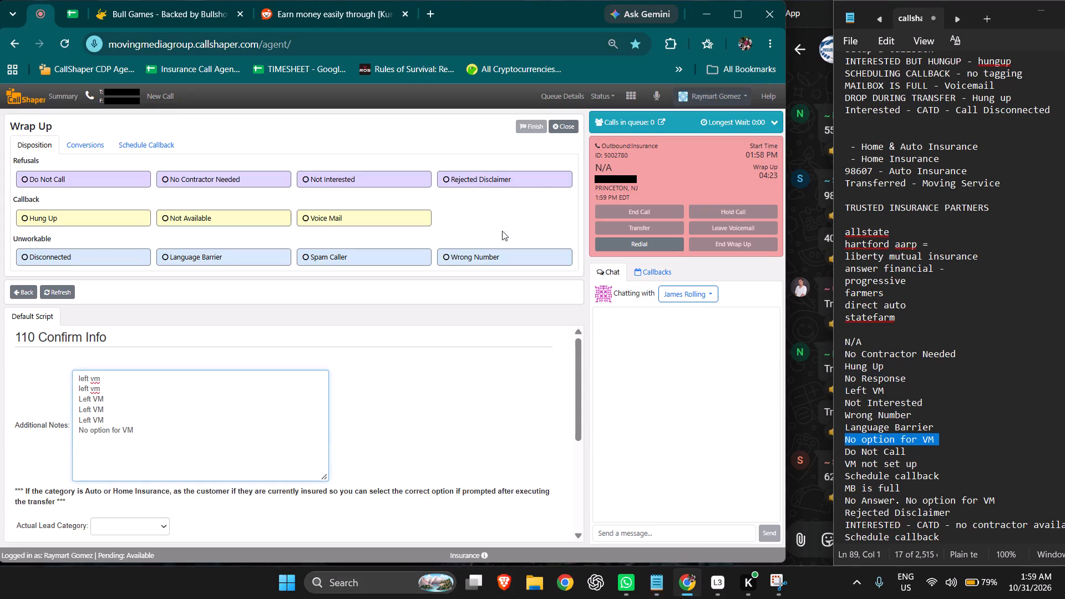
Disposition the Princeton, NJ call as Voice Mail and finish its wrap-up.
{"action": "left_click", "coordinate": [356, 227]}
{"action": "left_click", "coordinate": [358, 221]}
{"action": "left_click", "coordinate": [527, 120]}
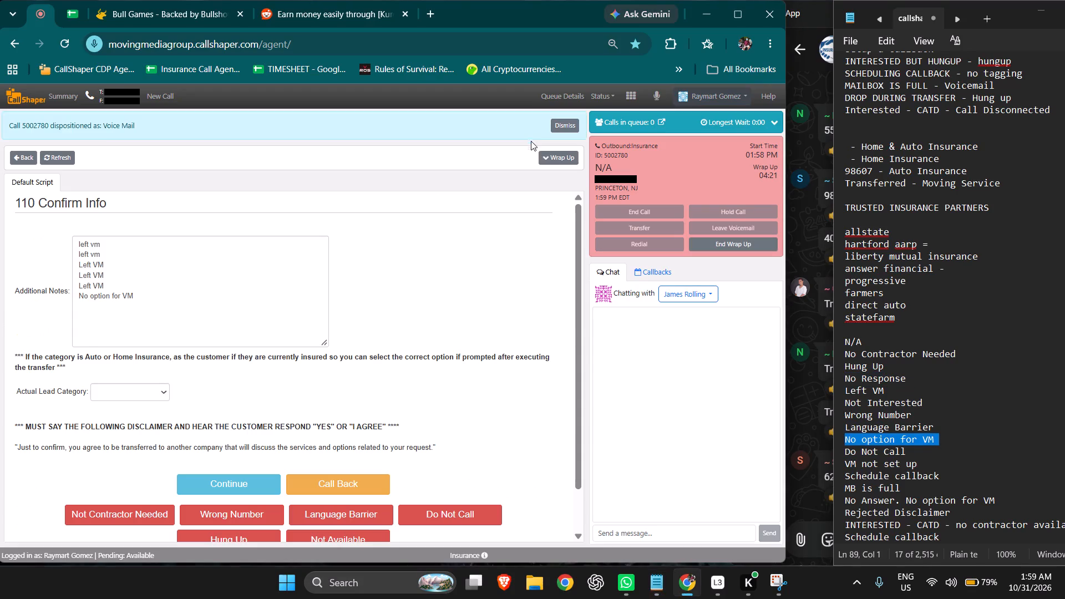
{"action": "left_click", "coordinate": [713, 245]}
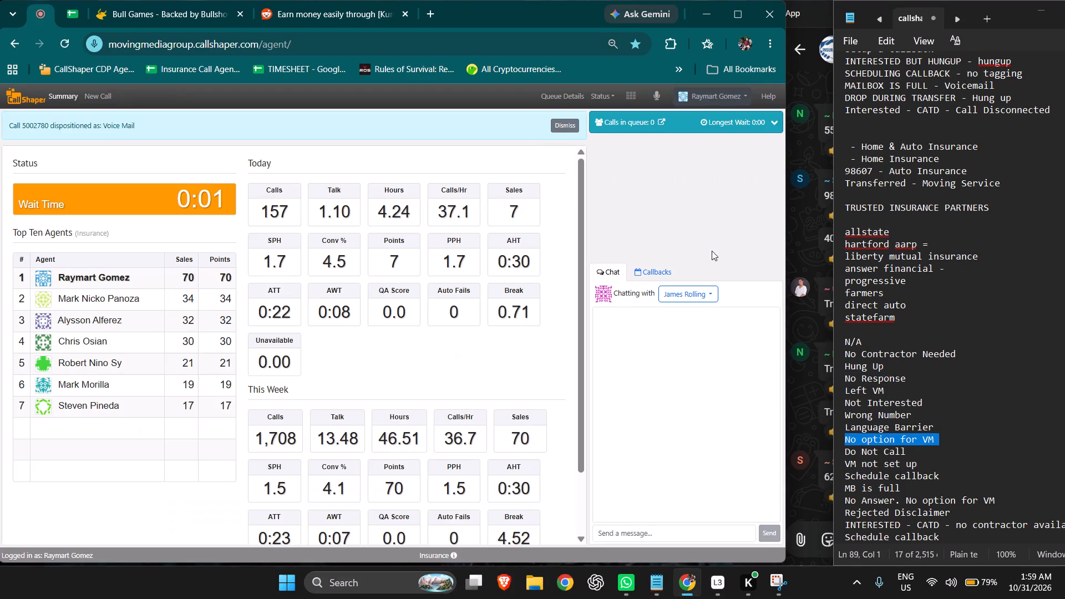
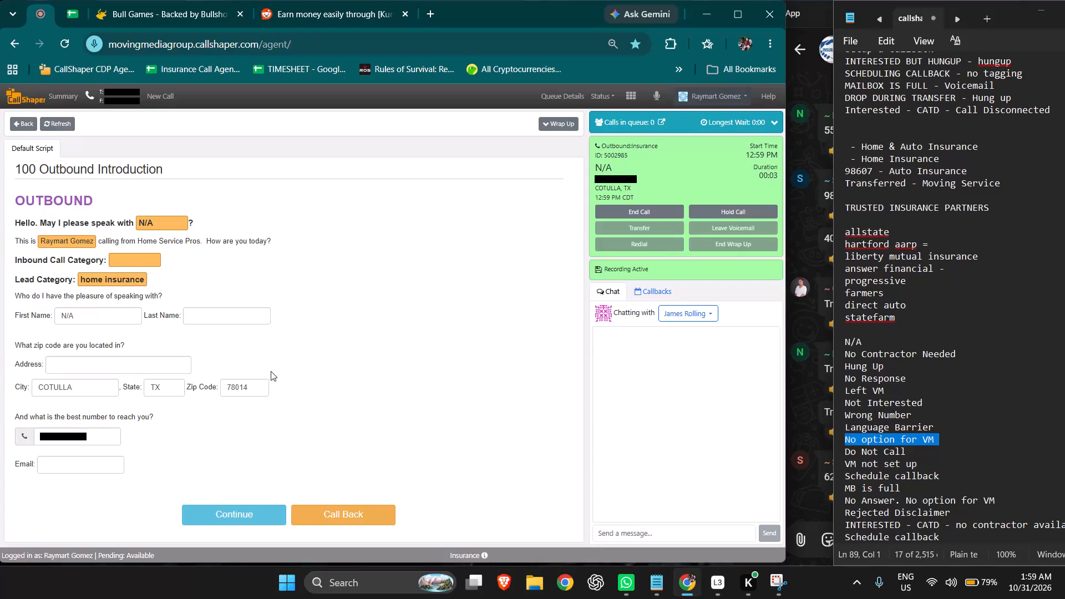
Continue the Cotulla, TX call to the Confirm Info page and add "Hung Up" from the notes file on a new line of its additional notes.
{"action": "left_click", "coordinate": [231, 513]}
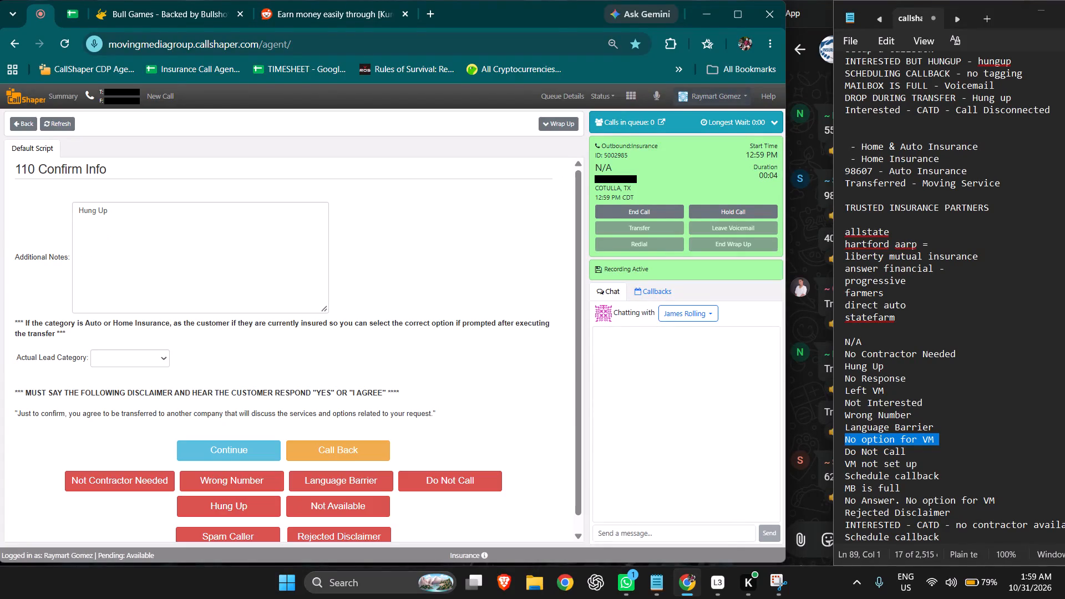
{"action": "left_click", "coordinate": [843, 368]}
{"action": "key", "text": "ctrl+c"}
{"action": "left_click", "coordinate": [114, 250]}
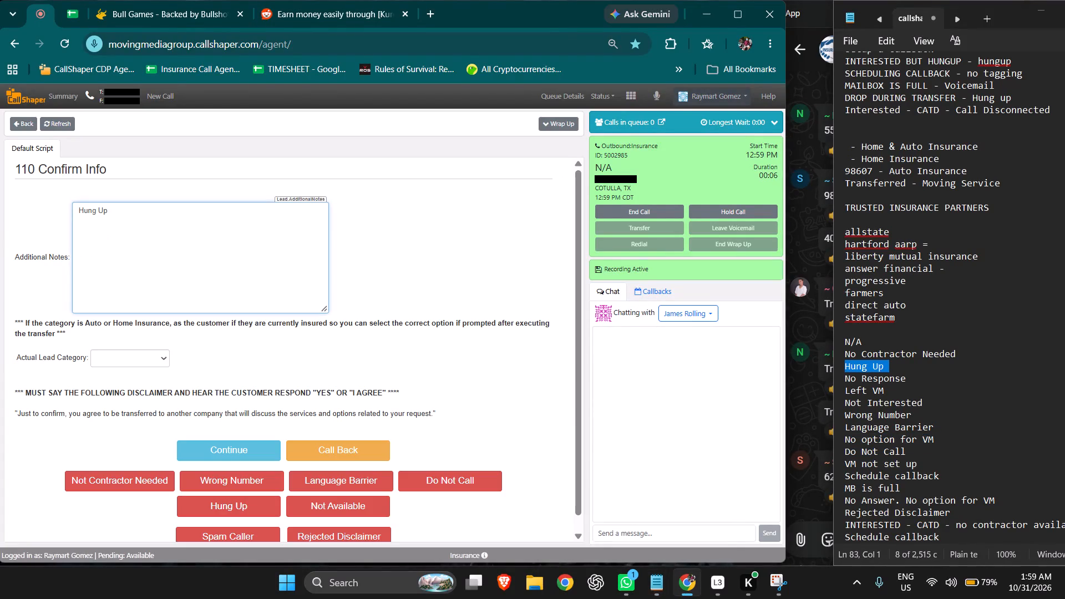
{"action": "key", "text": "Return"}
{"action": "key", "text": "ctrl+v"}
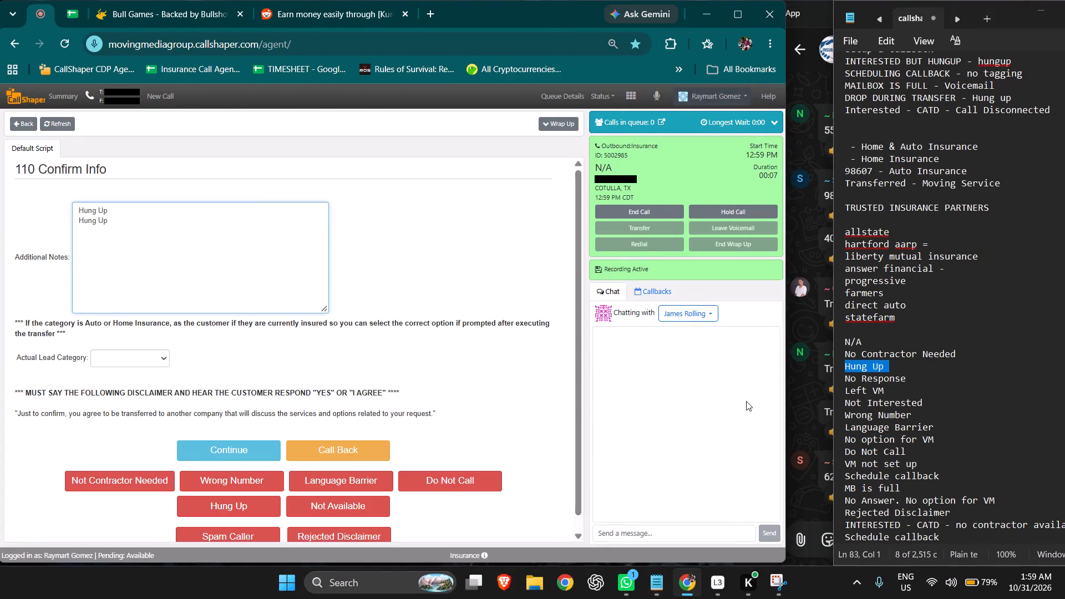
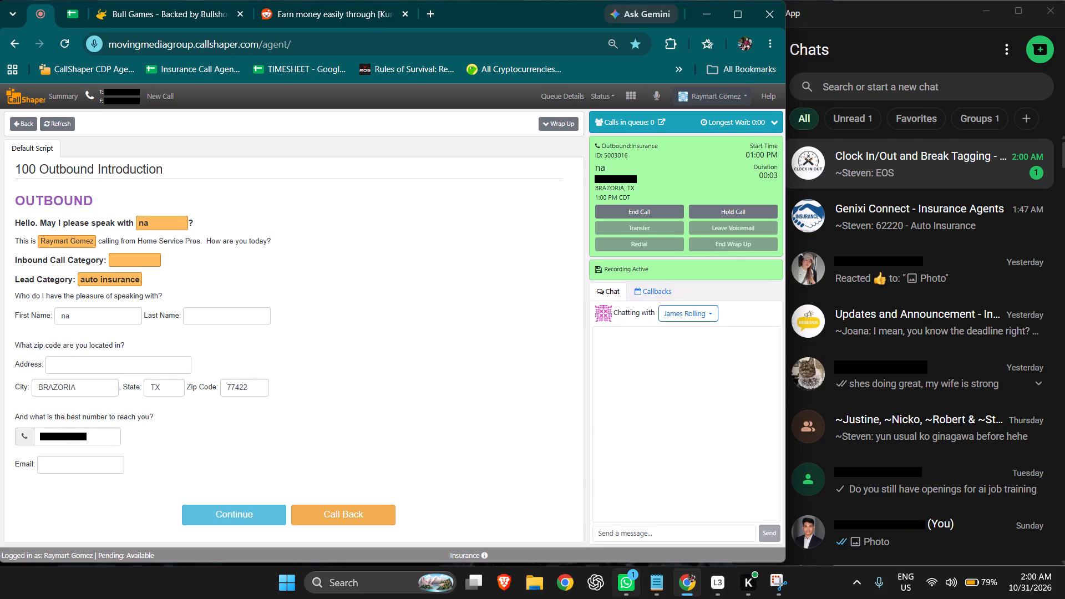
Copy the "N/A" line from the notes file for use in the Brazoria, TX call's script.
{"action": "left_click", "coordinate": [651, 591]}
{"action": "left_click", "coordinate": [841, 341]}
{"action": "key", "text": "ctrl+c"}
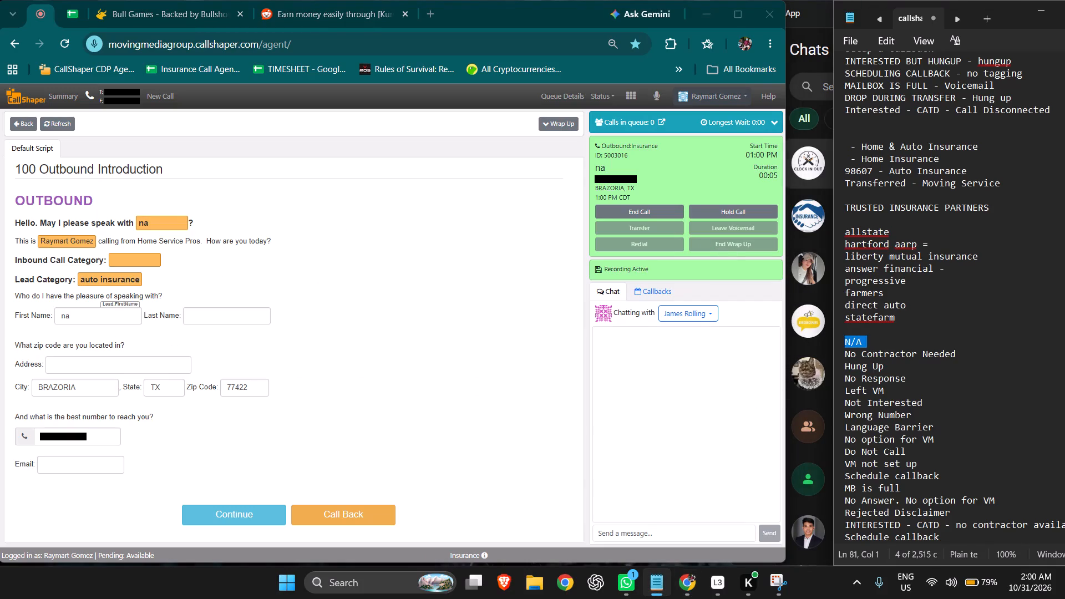
Replace the lead's first name with N/A on the Brazoria, TX call and continue the script to the Confirm Info page.
{"action": "left_click_drag", "start_coordinate": [92, 313], "coordinate": [0, 308]}
{"action": "key", "text": "ctrl+v"}
{"action": "left_click", "coordinate": [242, 504]}
{"action": "left_click", "coordinate": [338, 520]}
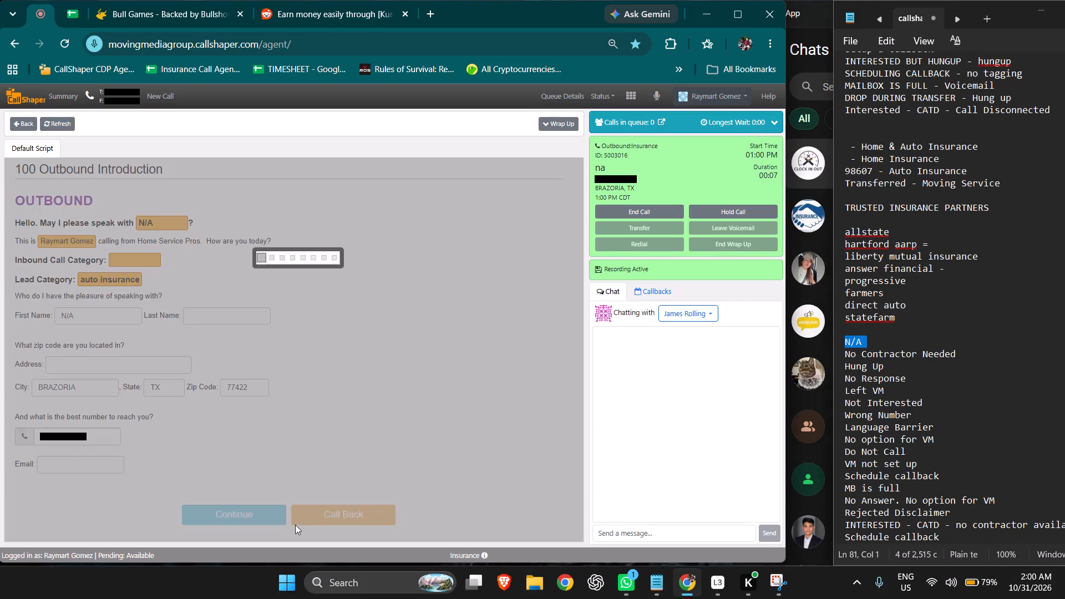
{"action": "left_click", "coordinate": [19, 290]}
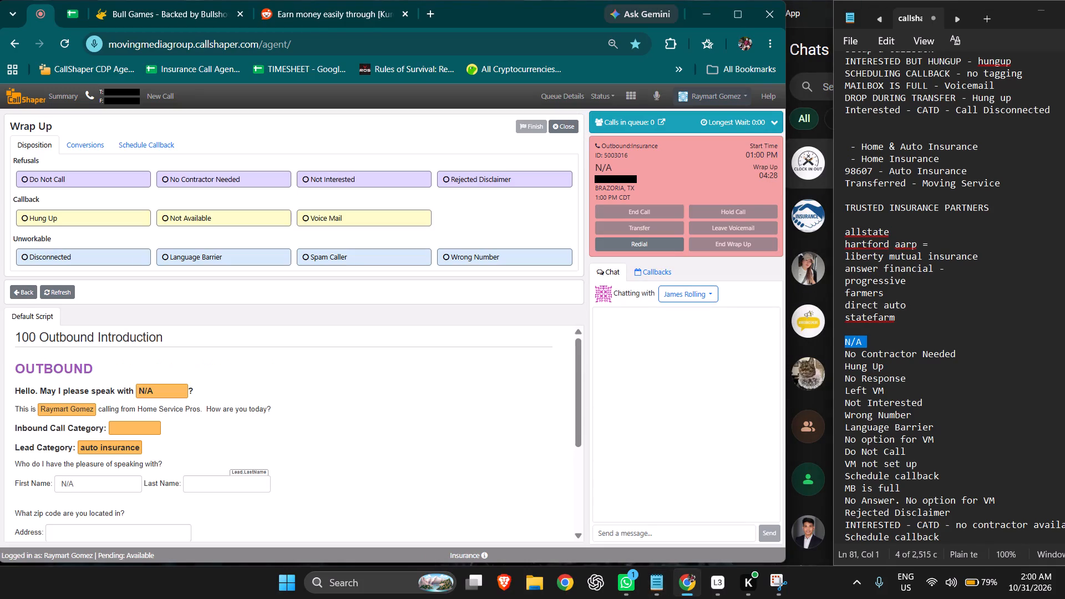
{"action": "scroll", "coordinate": [208, 473], "scroll_direction": "down", "scroll_amount": 3}
{"action": "left_click", "coordinate": [209, 520]}
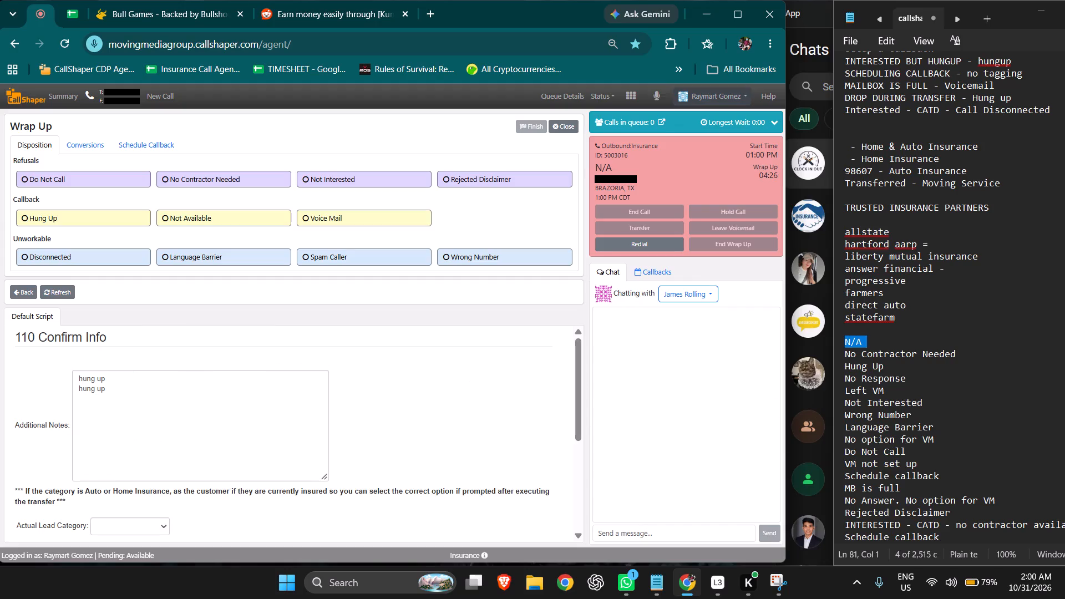
Add "Do Not Call" from the notes file as a new line in the call's Additional Notes.
{"action": "left_click", "coordinate": [838, 449]}
{"action": "key", "text": "ctrl+c"}
{"action": "left_click", "coordinate": [181, 413]}
{"action": "key", "text": "Return"}
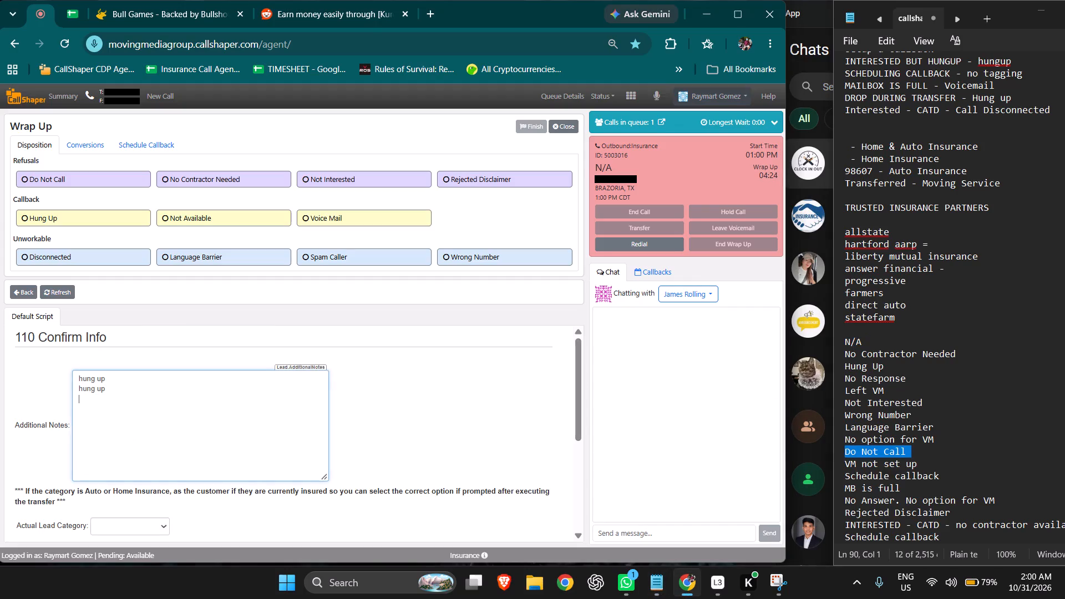
{"action": "key", "text": "ctrl+v"}
Disposition the Brazoria, TX call as Do Not Call and finish its wrap-up.
{"action": "left_click", "coordinate": [68, 189]}
{"action": "left_click", "coordinate": [73, 180]}
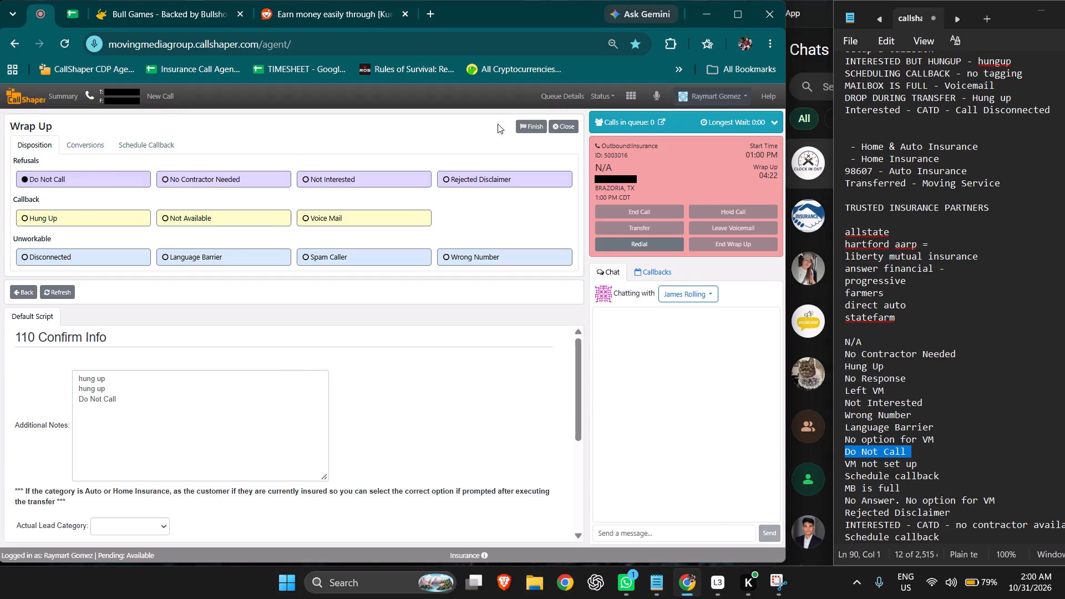
{"action": "left_click", "coordinate": [528, 128]}
{"action": "left_click", "coordinate": [736, 240]}
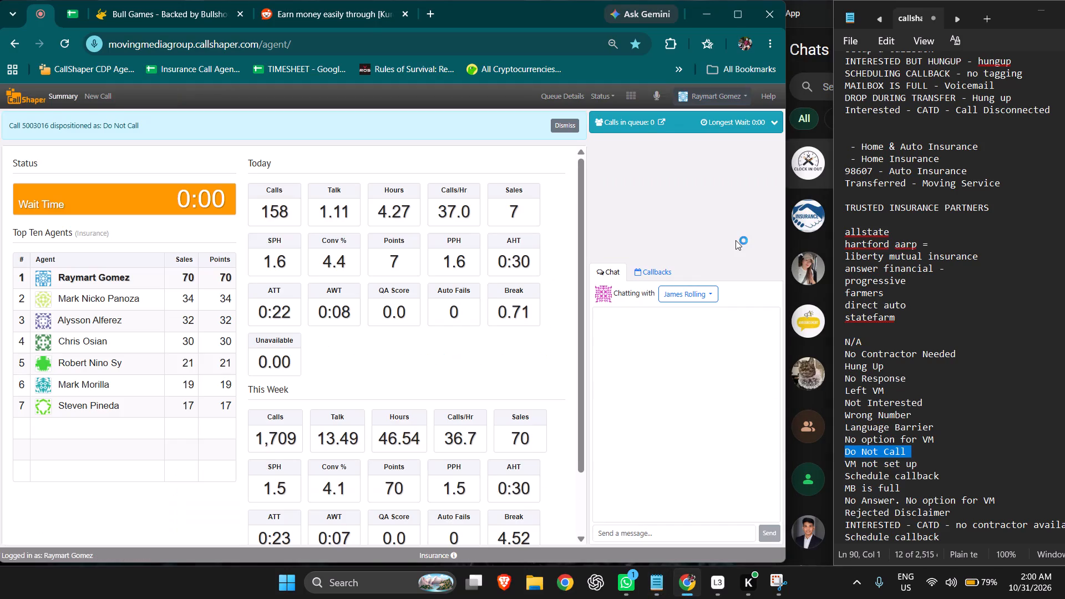
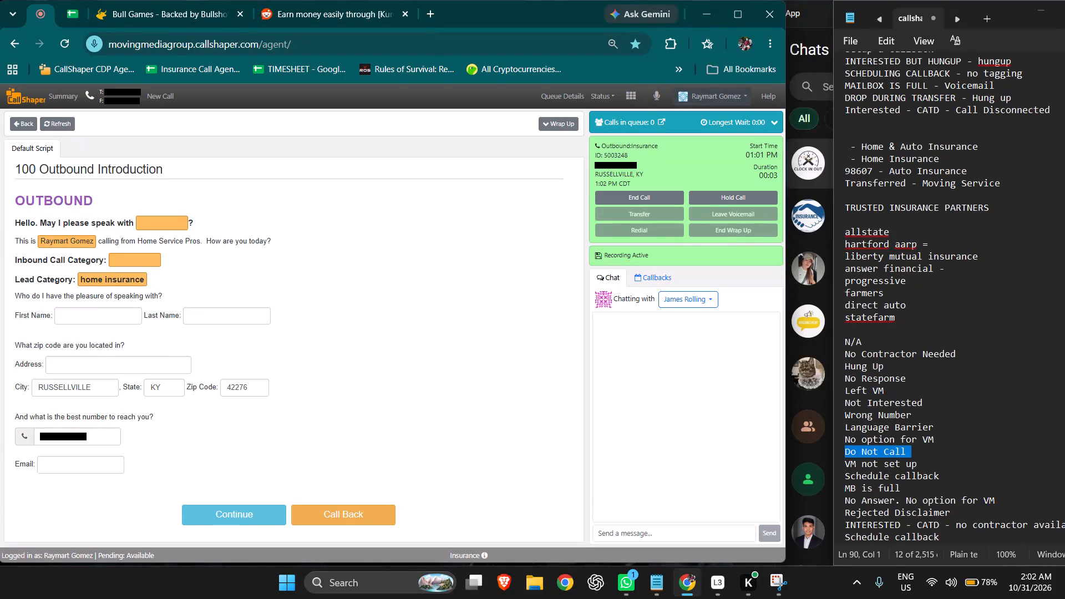
Fill the lead's first name with N/A from the notes file on the Russellville, KY call and continue the script to Confirm Info.
{"action": "left_click", "coordinate": [845, 346]}
{"action": "left_click", "coordinate": [842, 342]}
{"action": "key", "text": "ctrl+c"}
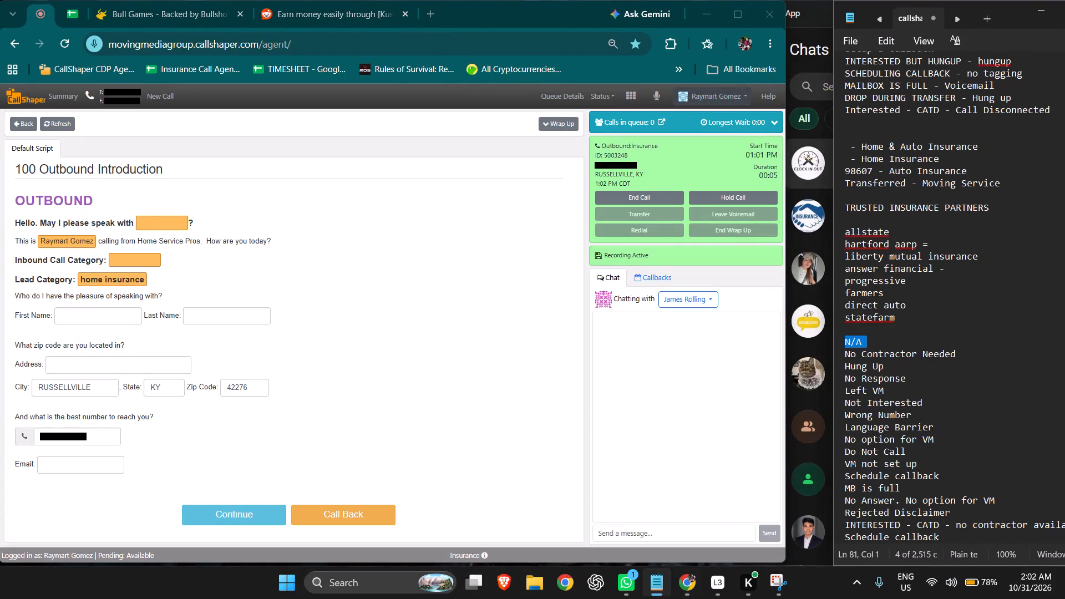
{"action": "left_click", "coordinate": [77, 314]}
{"action": "key", "text": "ctrl+v"}
{"action": "left_click", "coordinate": [234, 510]}
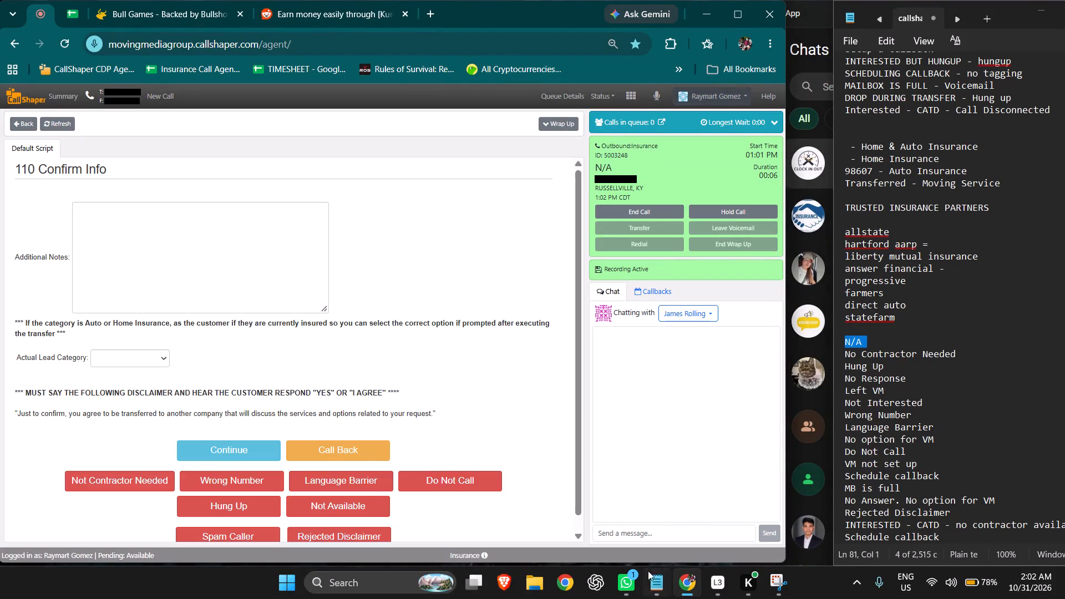
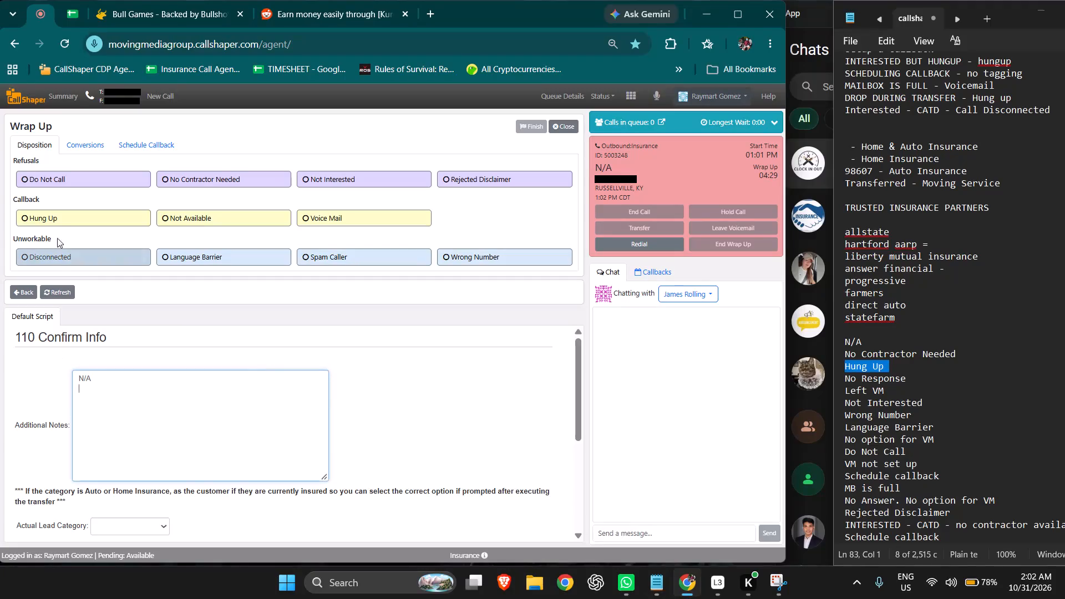
Disposition the Russellville, KY call as Hung Up, replace its additional notes with "Hung Up" from the notes file, and end the wrap-up.
{"action": "left_click", "coordinate": [58, 214]}
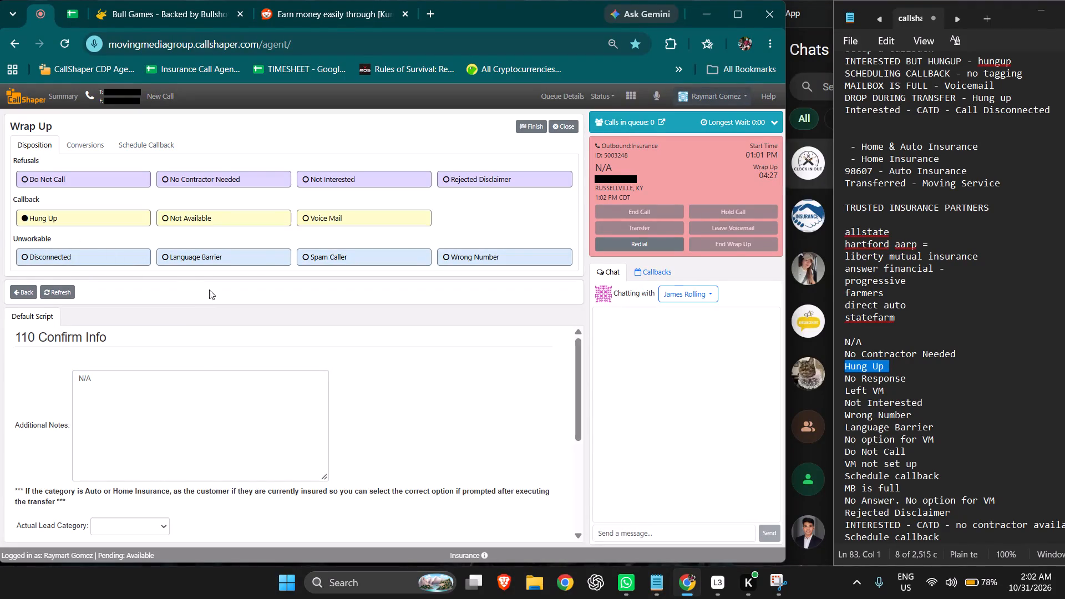
{"action": "left_click", "coordinate": [843, 368]}
{"action": "key", "text": "ctrl+c"}
{"action": "left_click_drag", "start_coordinate": [158, 412], "coordinate": [0, 362]}
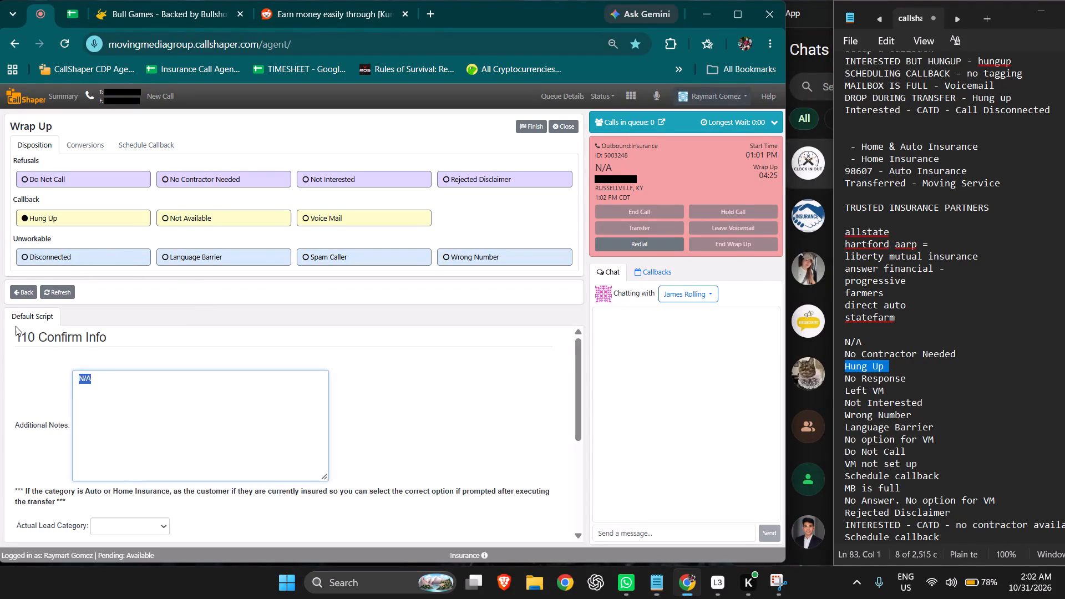
{"action": "key", "text": "ctrl+v"}
{"action": "left_click", "coordinate": [523, 122]}
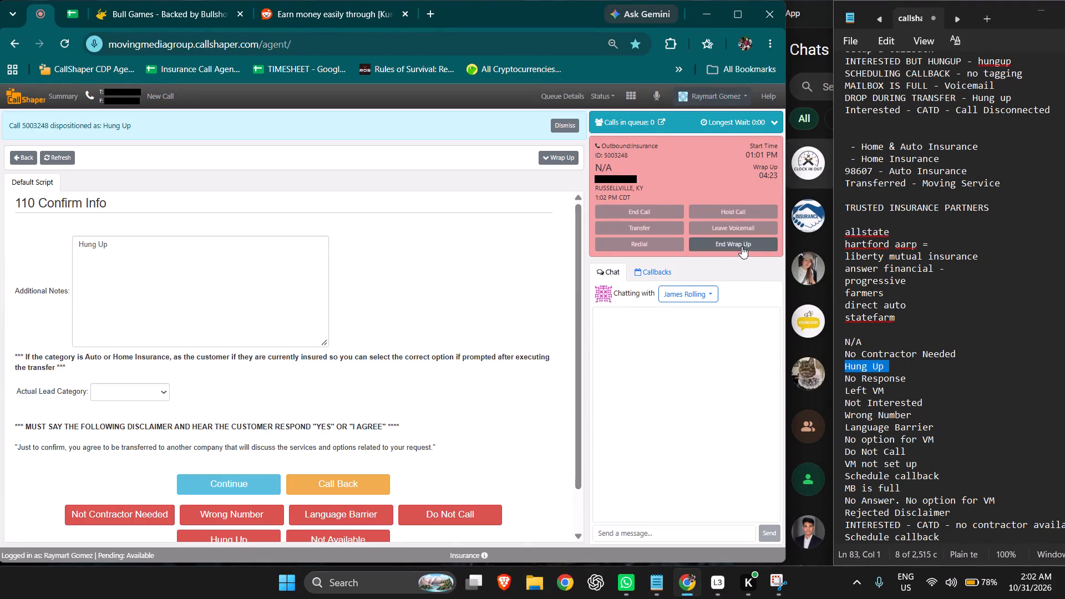
{"action": "left_click", "coordinate": [742, 246]}
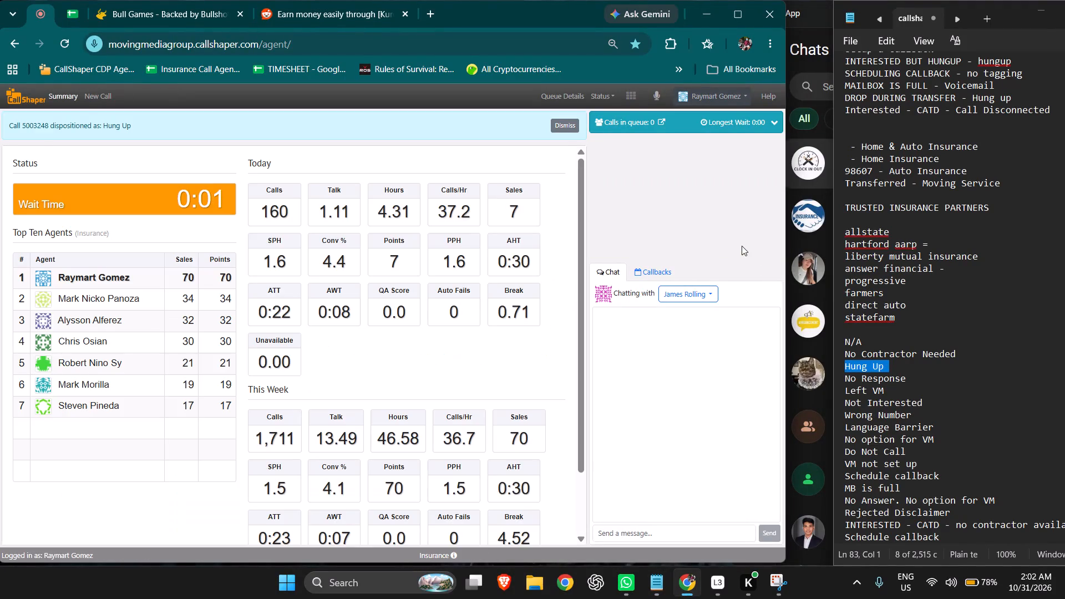
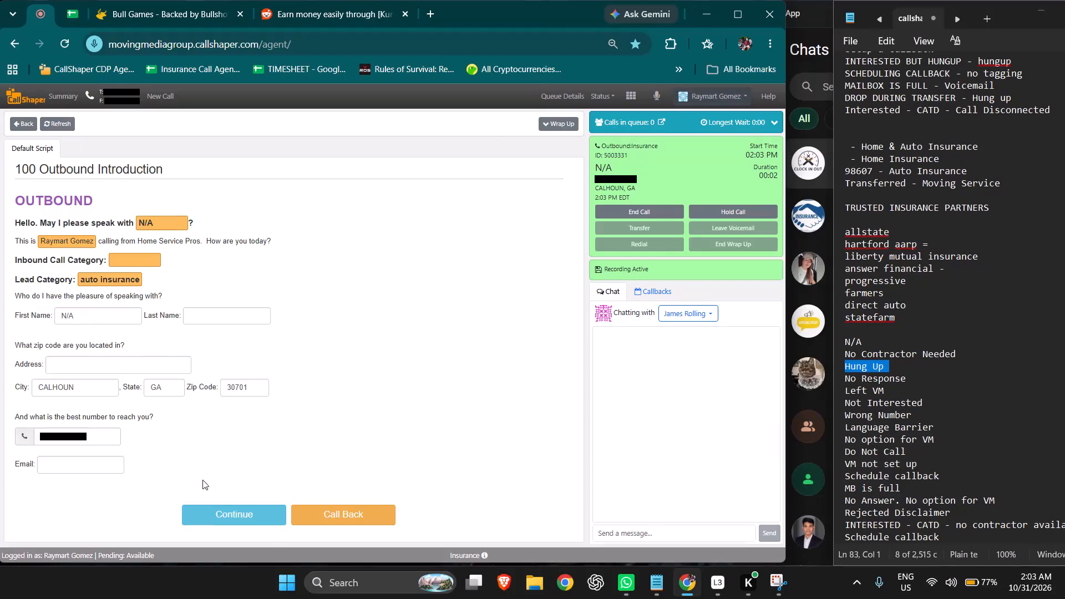
Continue the Calhoun, GA call script to Confirm Info and add another "Left VM" line at the end of the additional notes.
{"action": "left_click", "coordinate": [229, 519]}
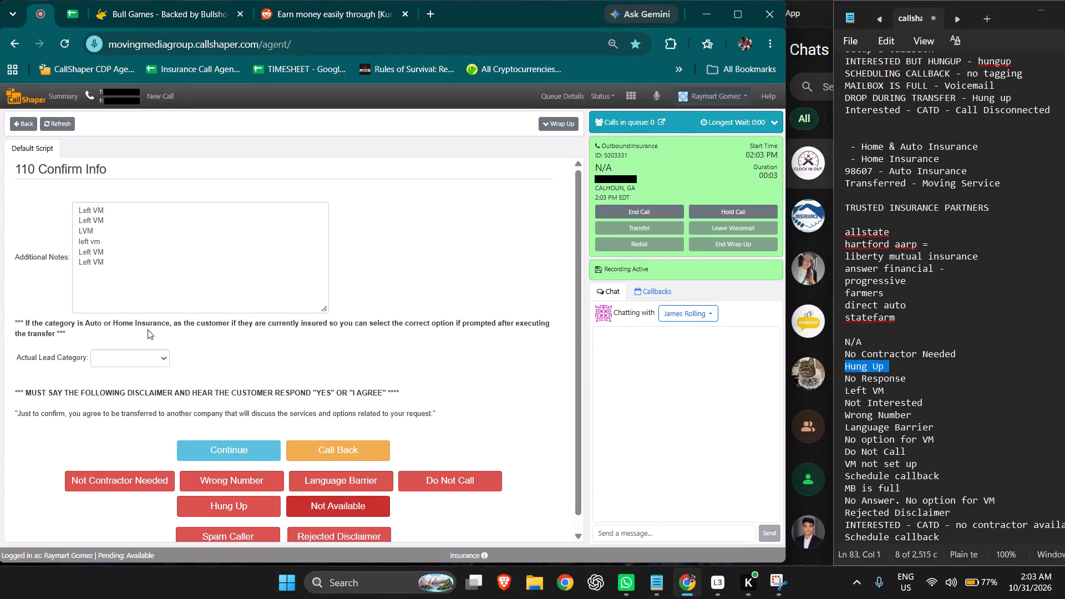
{"action": "left_click_drag", "start_coordinate": [118, 265], "coordinate": [0, 262]}
{"action": "key", "text": "ctrl+c"}
{"action": "left_click", "coordinate": [145, 268], "text": "ctrl"}
{"action": "key", "text": "Return"}
{"action": "key", "text": "ctrl+v"}
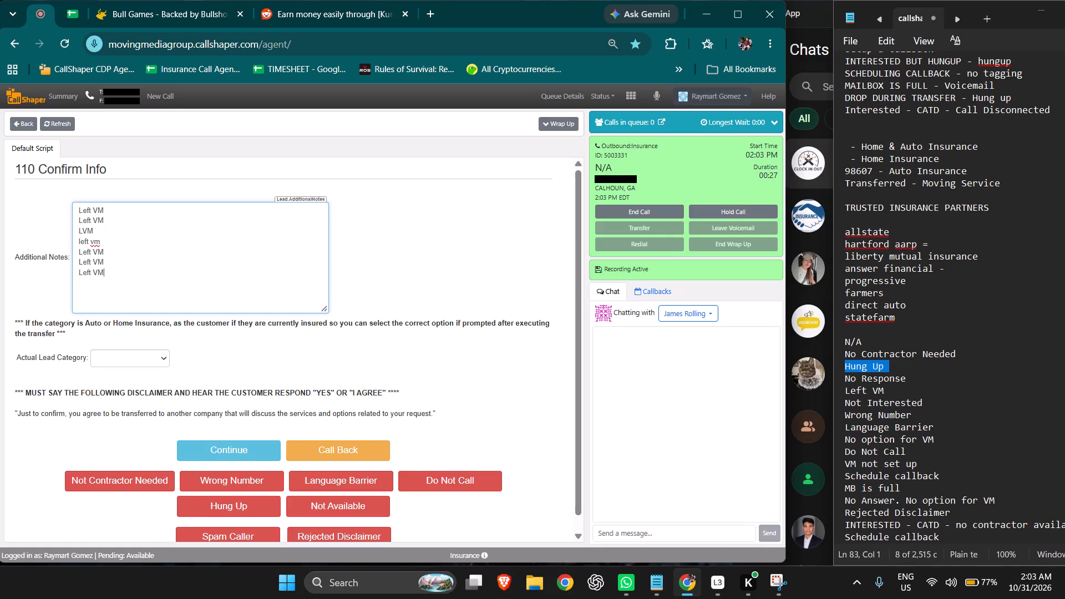
End the Calhoun, GA call, disposition it as Not Available, and end the wrap-up.
{"action": "left_click", "coordinate": [636, 206]}
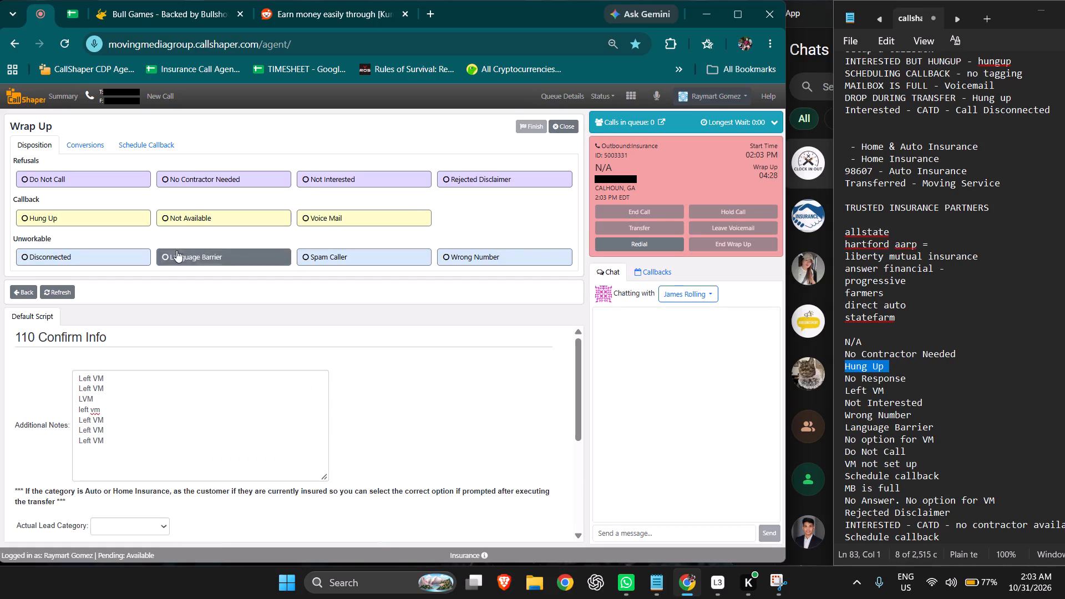
{"action": "left_click", "coordinate": [192, 212]}
{"action": "left_click", "coordinate": [515, 130]}
{"action": "left_click", "coordinate": [528, 130]}
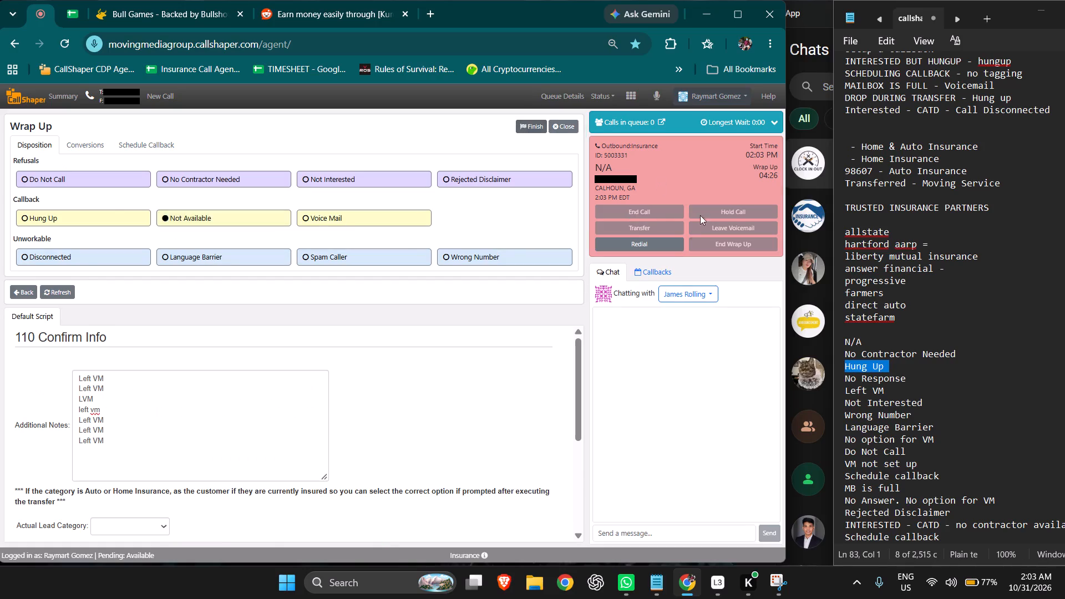
{"action": "left_click", "coordinate": [708, 244]}
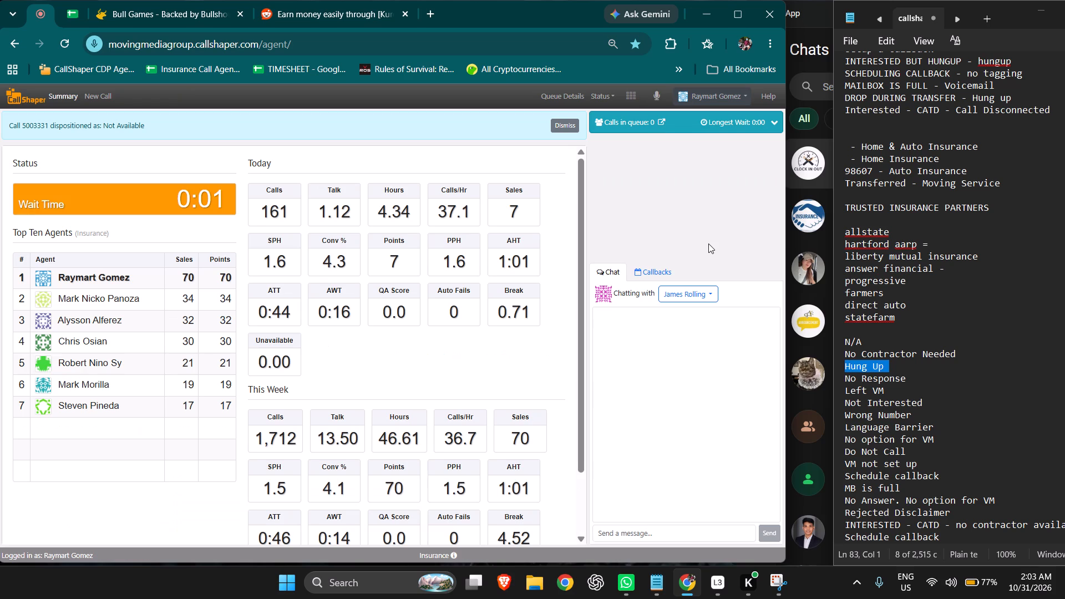
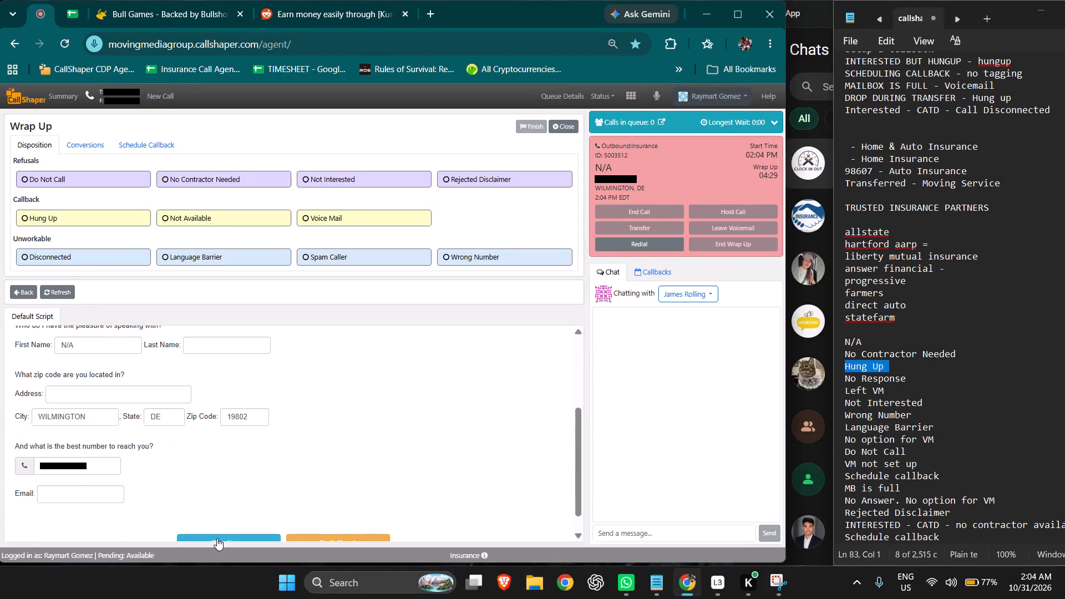
Continue the Wilmington, DE call script to Confirm Info and add a "Hung Up" line at the end of the additional notes.
{"action": "left_click", "coordinate": [217, 538]}
{"action": "left_click", "coordinate": [840, 367]}
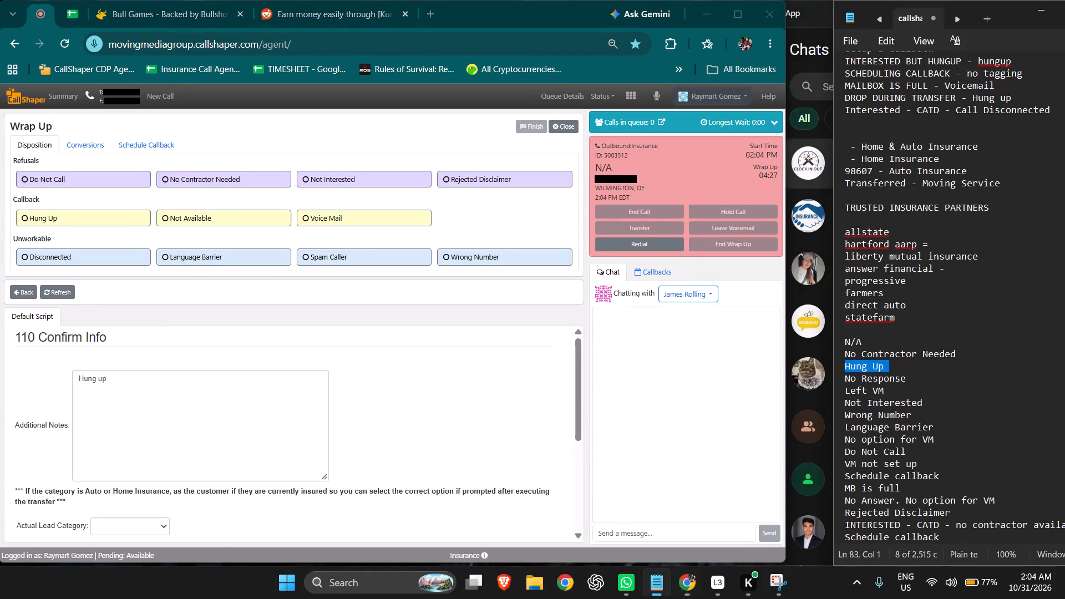
{"action": "key", "text": "ctrl+c"}
{"action": "left_click", "coordinate": [202, 410]}
{"action": "key", "text": "Return"}
{"action": "key", "text": "ctrl+v"}
Disposition the Wilmington, DE call as Hung Up and end the wrap-up.
{"action": "left_click", "coordinate": [70, 214]}
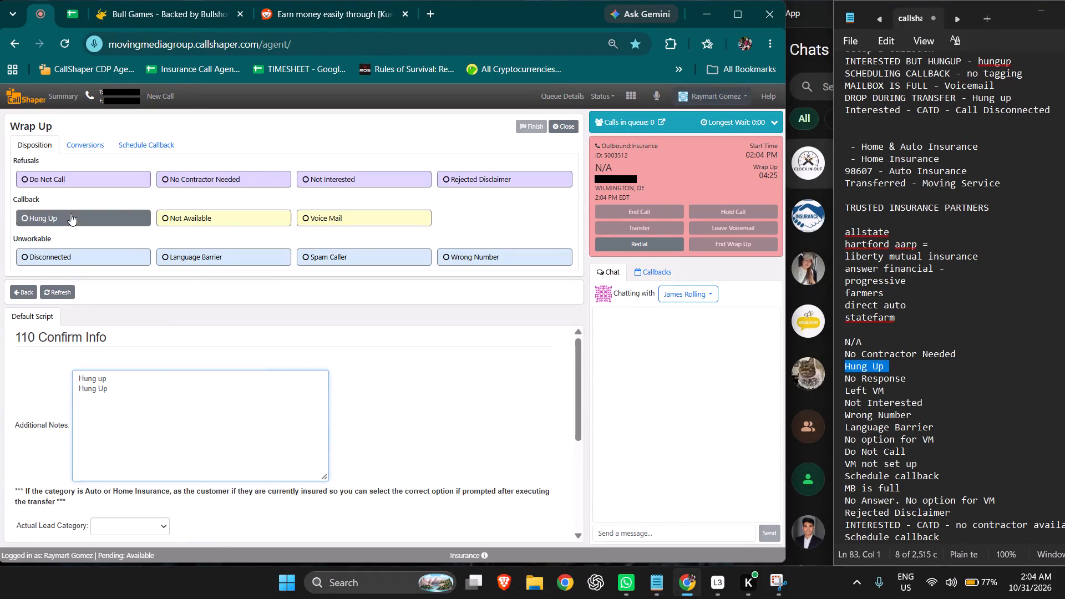
{"action": "left_click", "coordinate": [529, 128]}
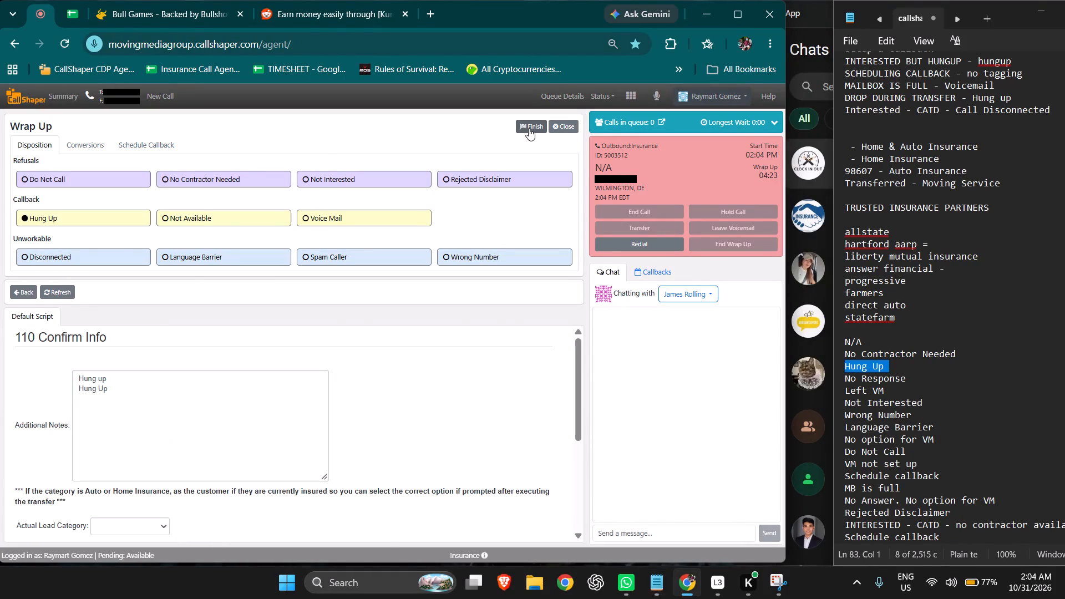
{"action": "left_click", "coordinate": [729, 243]}
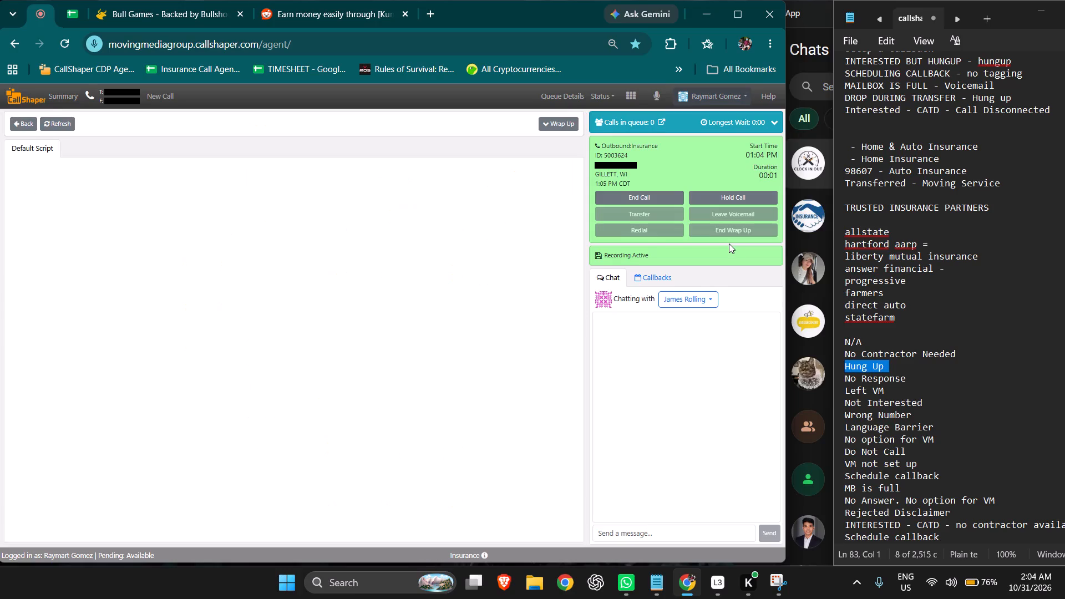
Enter N/A, copied from the notes file, as the first name on the Gillett, WI call and continue the script to Confirm Info.
{"action": "left_click", "coordinate": [844, 343]}
{"action": "key", "text": "ctrl+c"}
{"action": "left_click", "coordinate": [67, 319]}
{"action": "key", "text": "ctrl+v"}
{"action": "left_click", "coordinate": [219, 510]}
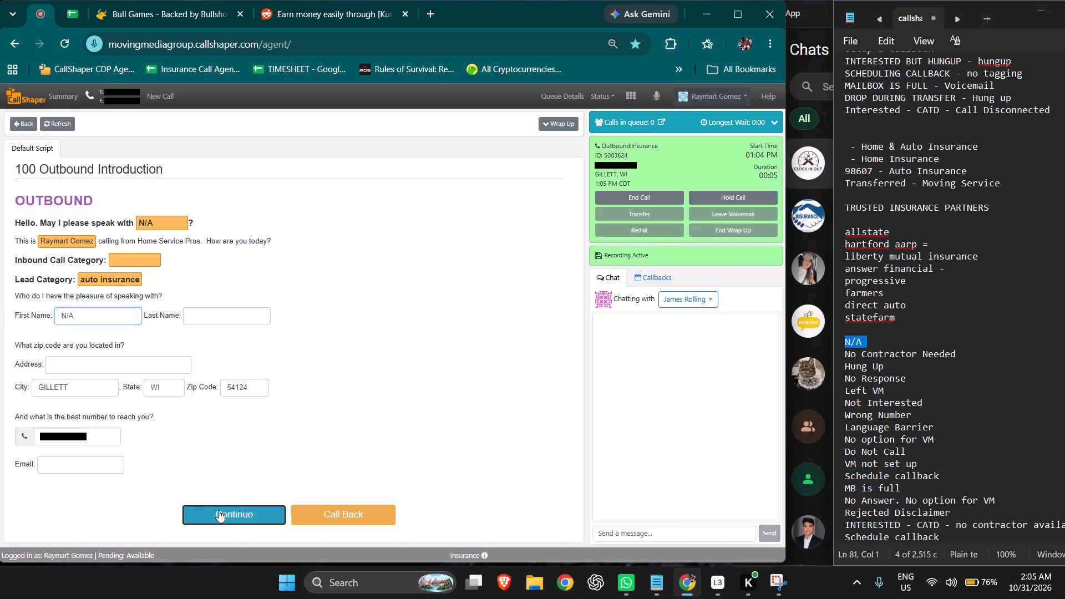
Copy the "No Contractor Needed" line from the notes file into the Gillett, WI call's additional notes.
{"action": "left_click", "coordinate": [844, 367]}
{"action": "left_click", "coordinate": [848, 383]}
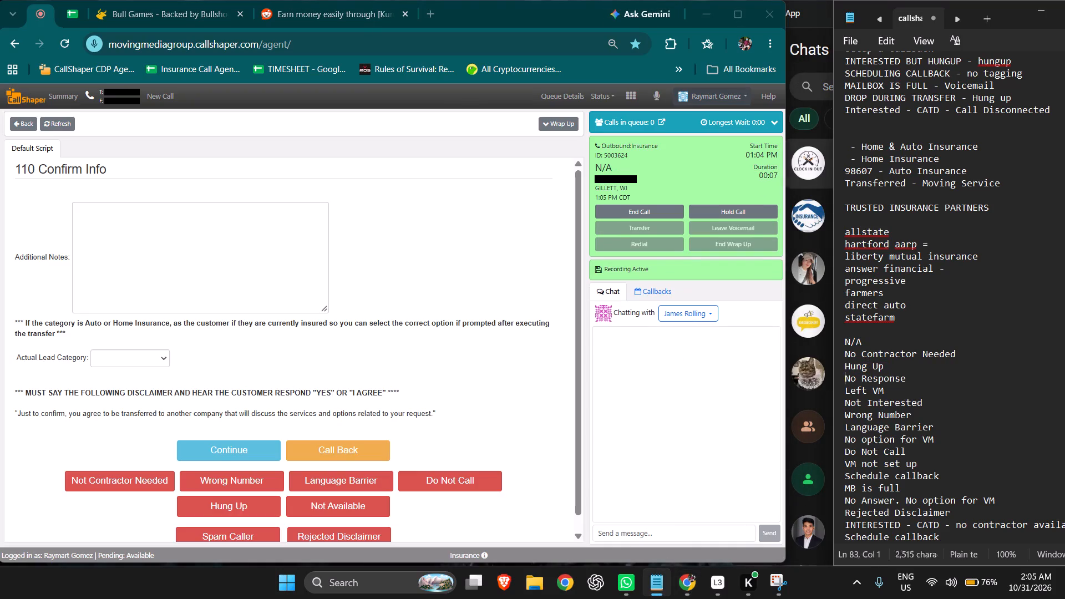
{"action": "left_click", "coordinate": [841, 382]}
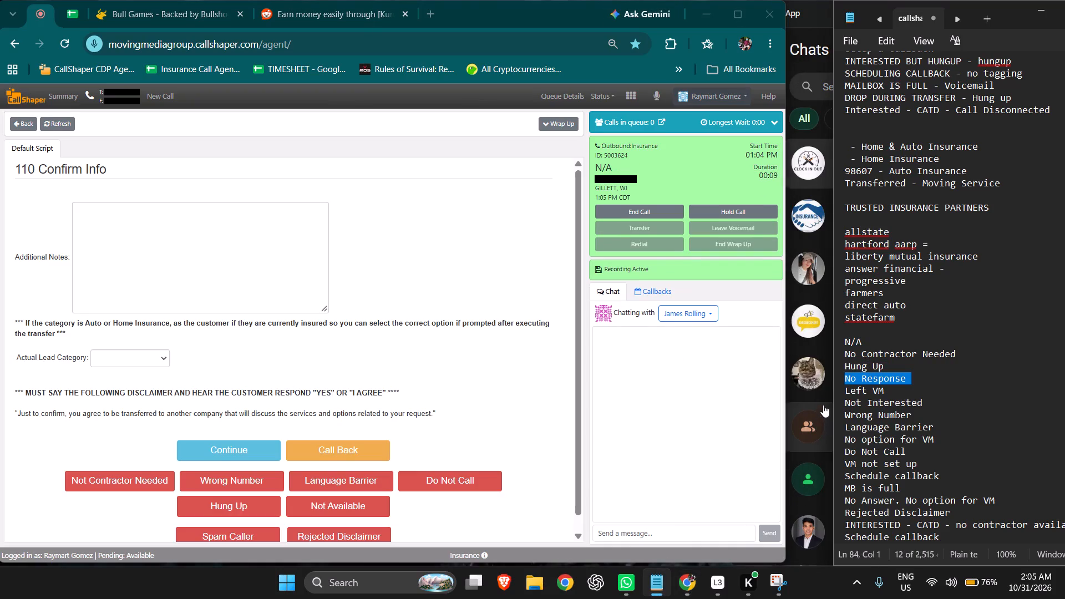
{"action": "left_click", "coordinate": [835, 393]}
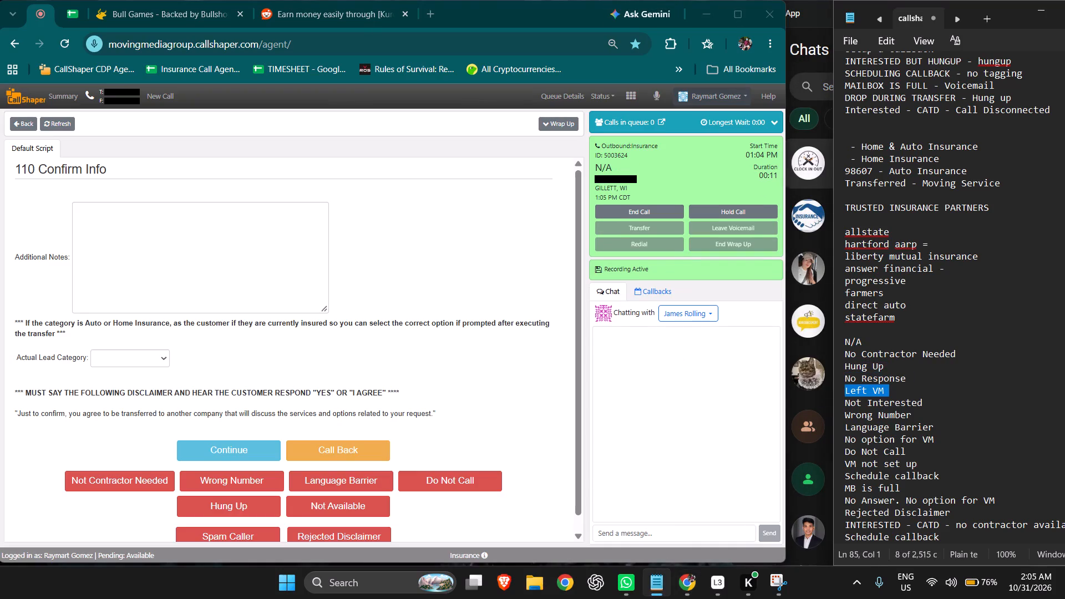
{"action": "left_click", "coordinate": [840, 351]}
{"action": "key", "text": "ctrl+c"}
{"action": "key", "text": "ctrl+c"}
{"action": "key", "text": "ctrl+c"}
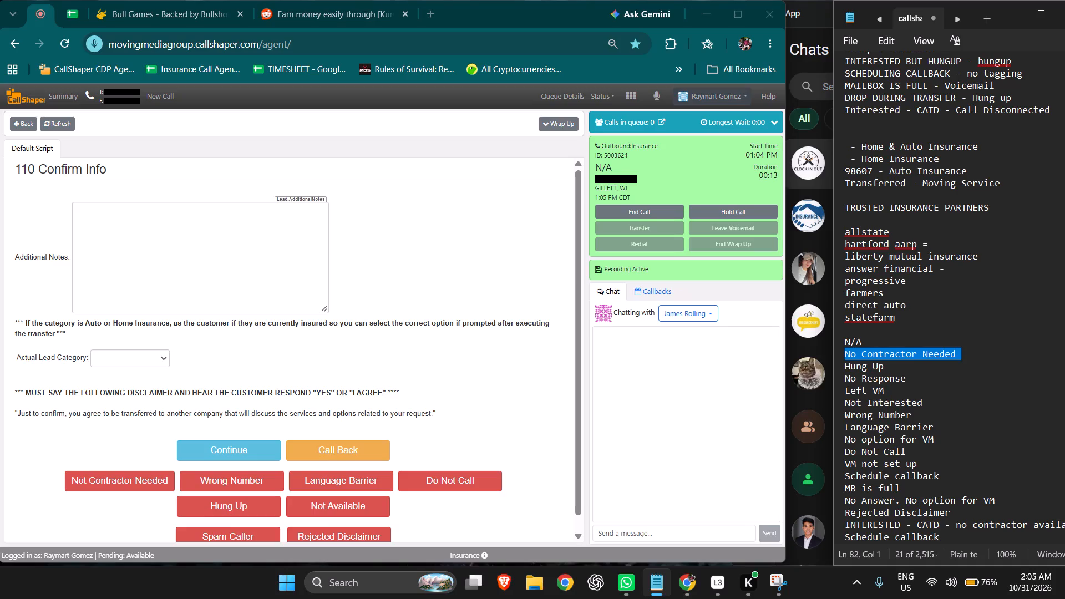
{"action": "left_click", "coordinate": [237, 240]}
{"action": "key", "text": "ctrl+v"}
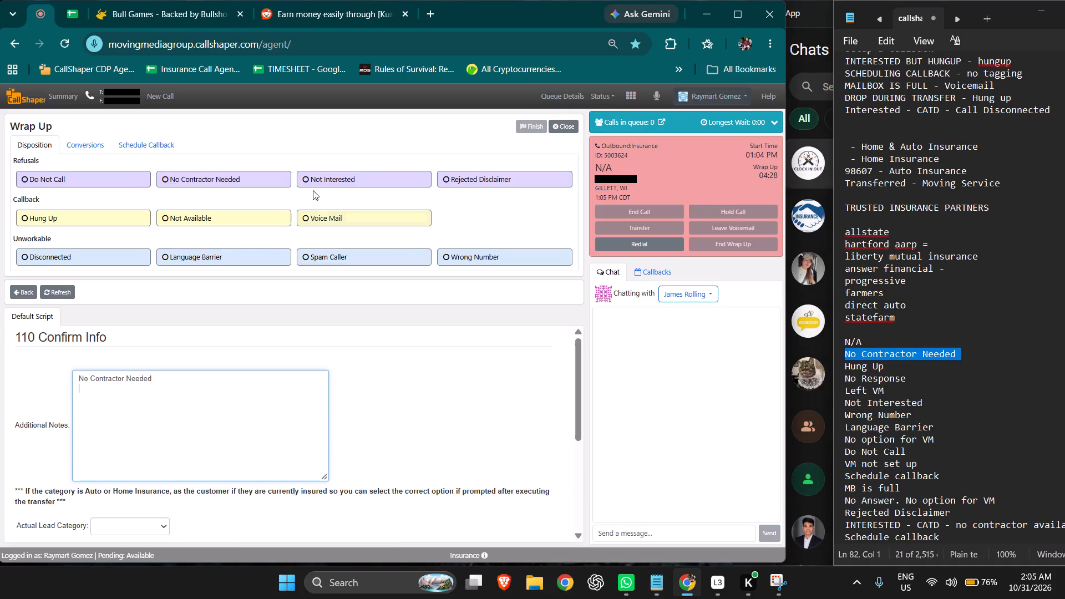
Disposition the Gillett, WI call as No Contractor Needed and end the wrap-up.
{"action": "left_click", "coordinate": [226, 176]}
{"action": "left_click", "coordinate": [527, 128]}
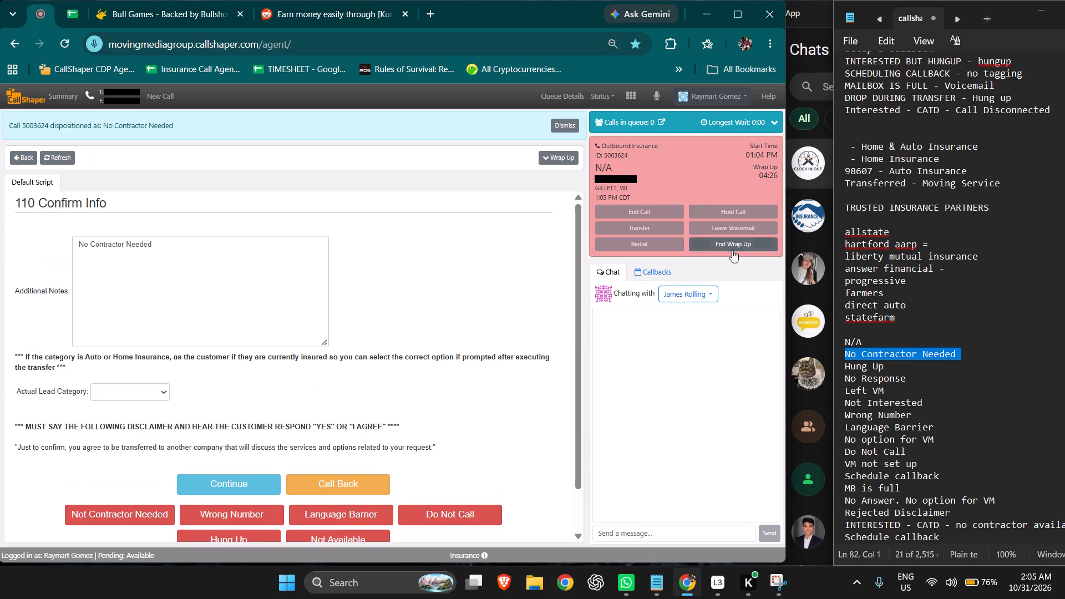
{"action": "left_click", "coordinate": [733, 244]}
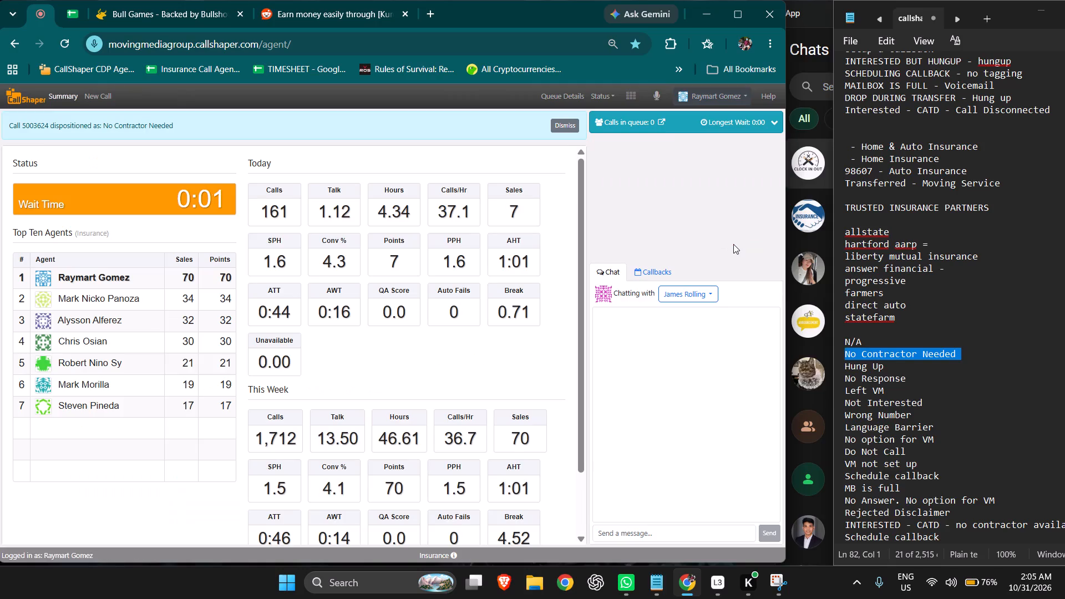
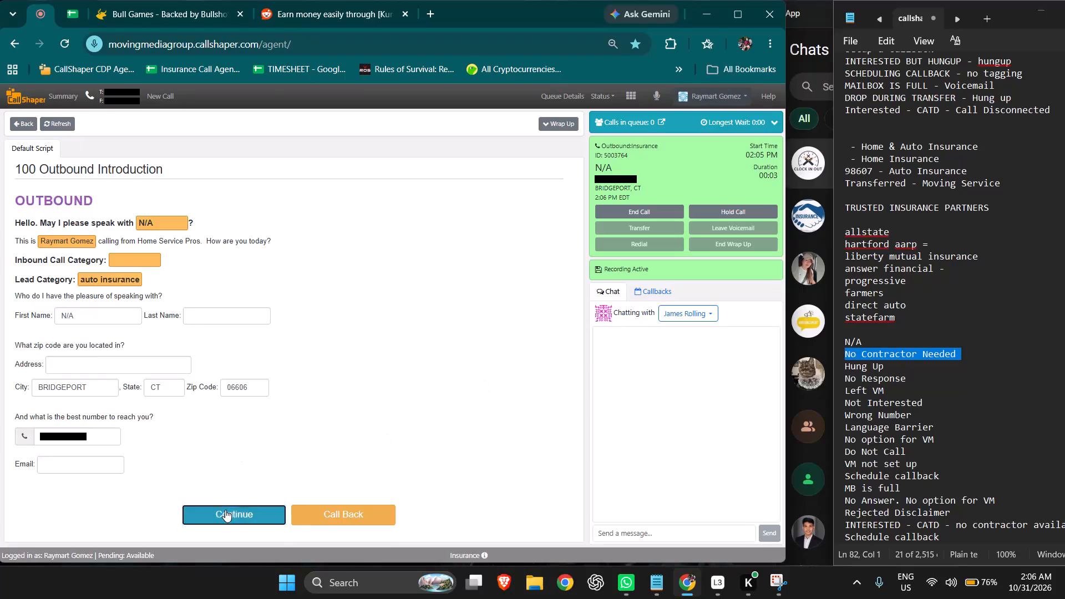
Add another "Left VM" line, copied from the existing entries, to the Bridgeport, CT call's additional notes.
{"action": "left_click_drag", "start_coordinate": [155, 247], "coordinate": [32, 257]}
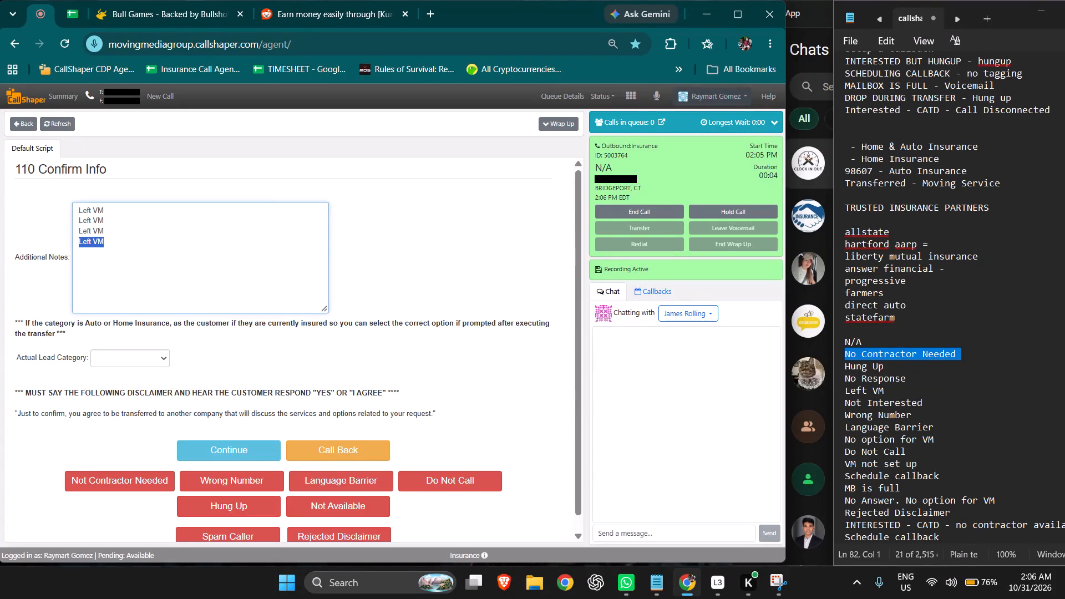
{"action": "key", "text": "ctrl+c"}
{"action": "left_click", "coordinate": [133, 252], "text": "ctrl"}
{"action": "key", "text": "Return"}
{"action": "key", "text": "ctrl+v"}
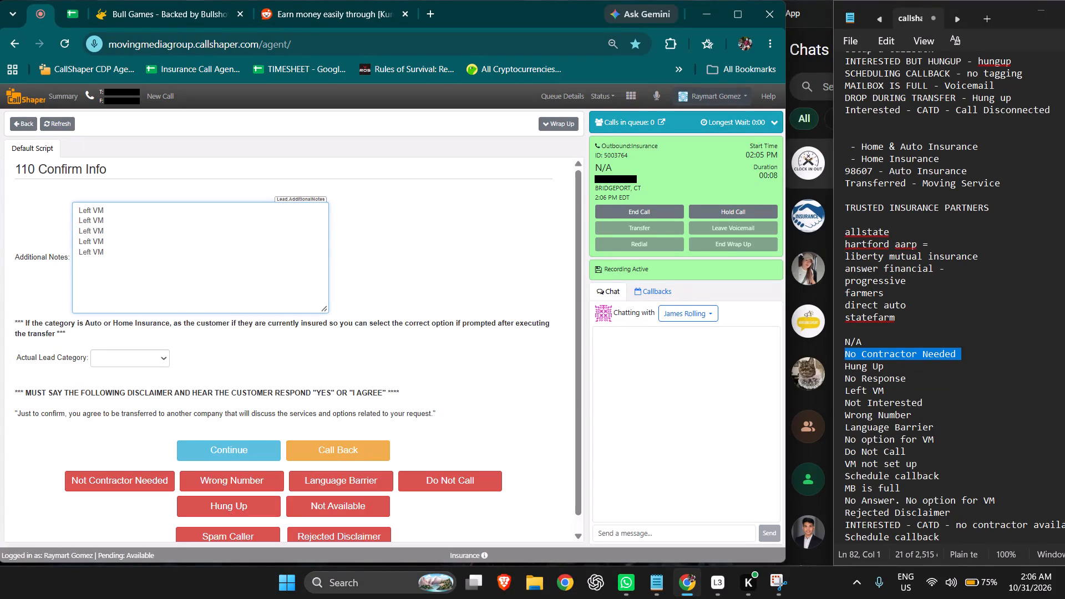
Revisit the Bridgeport, CT call's Outbound Introduction page and return to the additional notes on Confirm Info.
{"action": "left_click", "coordinate": [21, 127]}
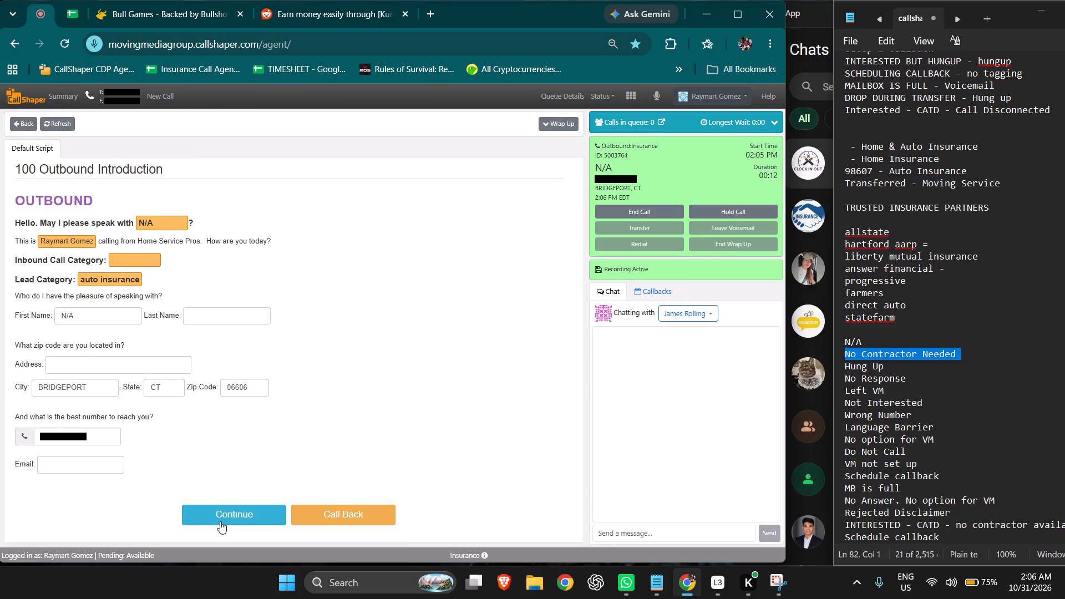
{"action": "left_click", "coordinate": [221, 521]}
{"action": "left_click", "coordinate": [133, 269]}
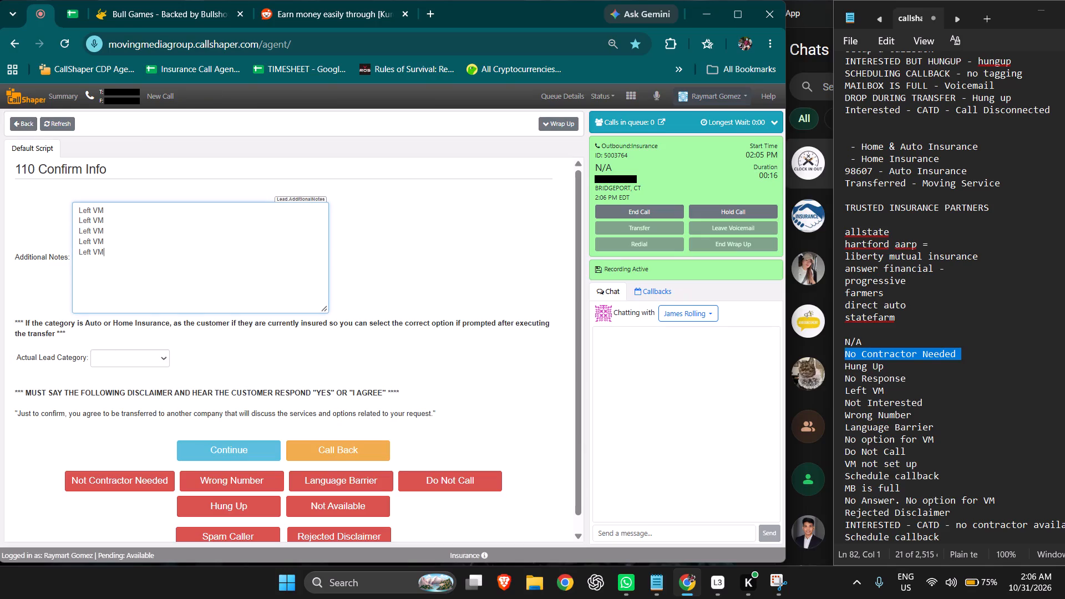
End the Bridgeport, CT call, disposition it as Not Available and end the wrap-up.
{"action": "left_click", "coordinate": [612, 213]}
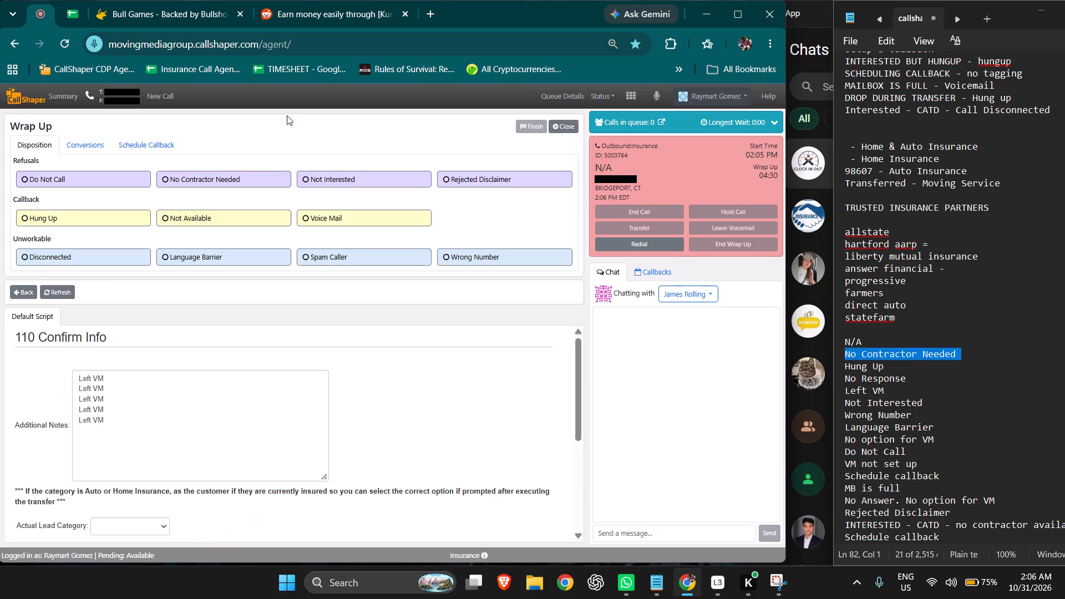
{"action": "left_click", "coordinate": [209, 223]}
{"action": "left_click", "coordinate": [520, 125]}
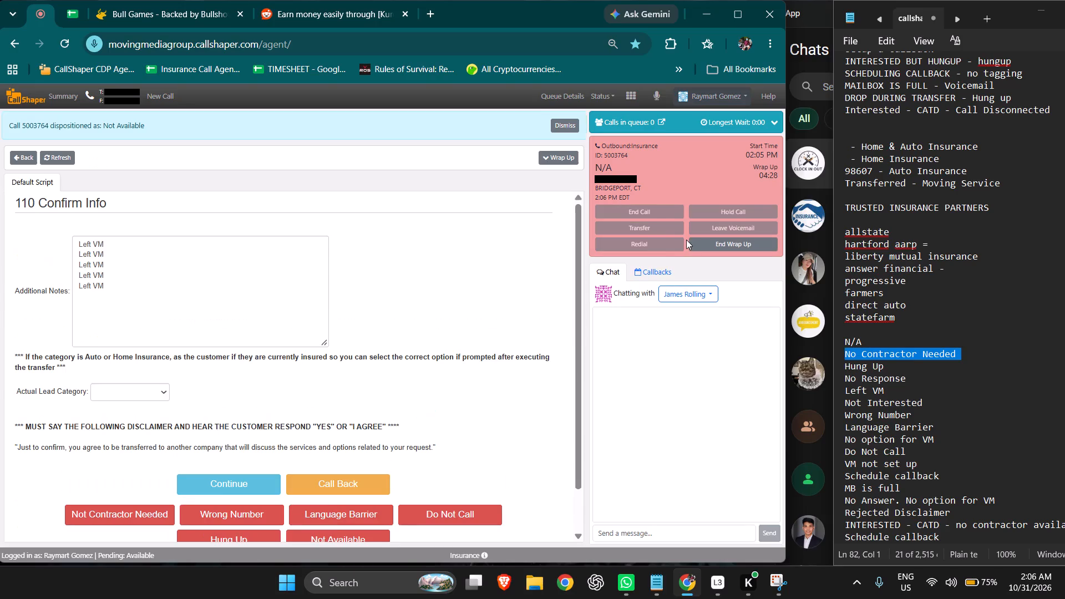
{"action": "left_click", "coordinate": [699, 246]}
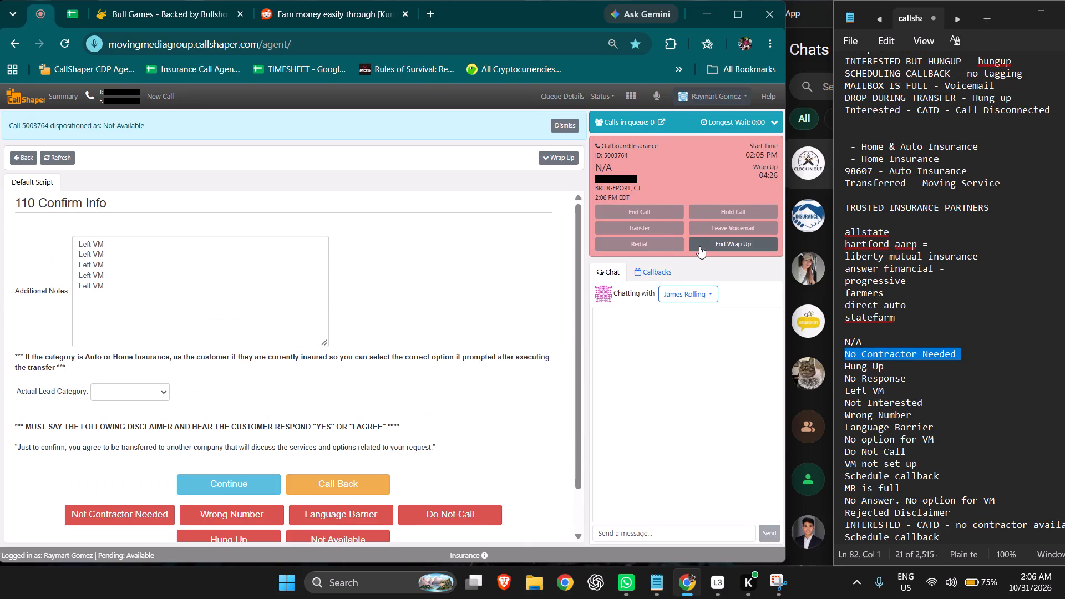
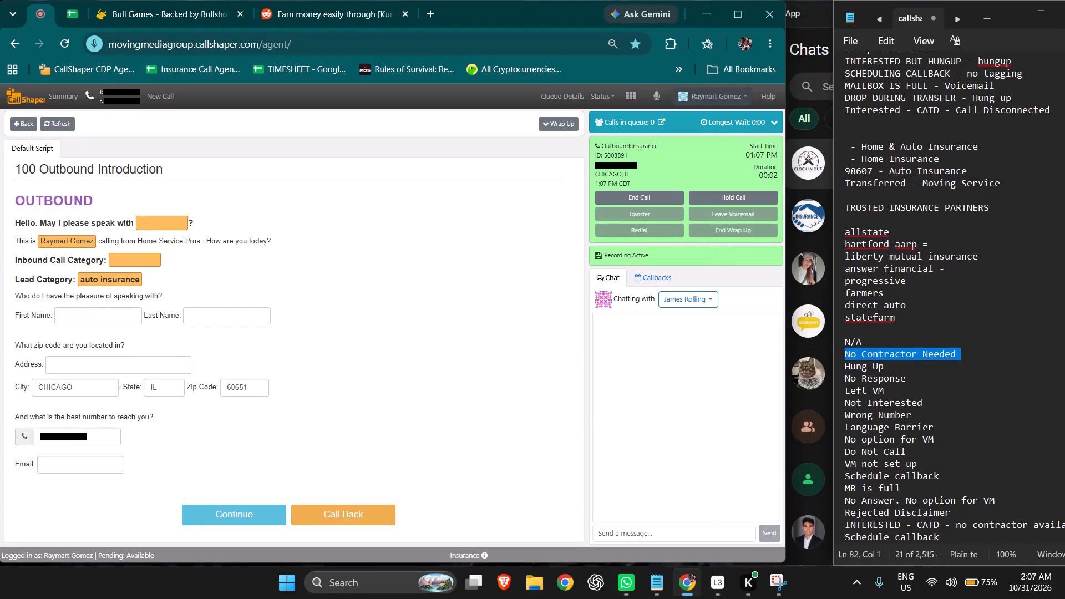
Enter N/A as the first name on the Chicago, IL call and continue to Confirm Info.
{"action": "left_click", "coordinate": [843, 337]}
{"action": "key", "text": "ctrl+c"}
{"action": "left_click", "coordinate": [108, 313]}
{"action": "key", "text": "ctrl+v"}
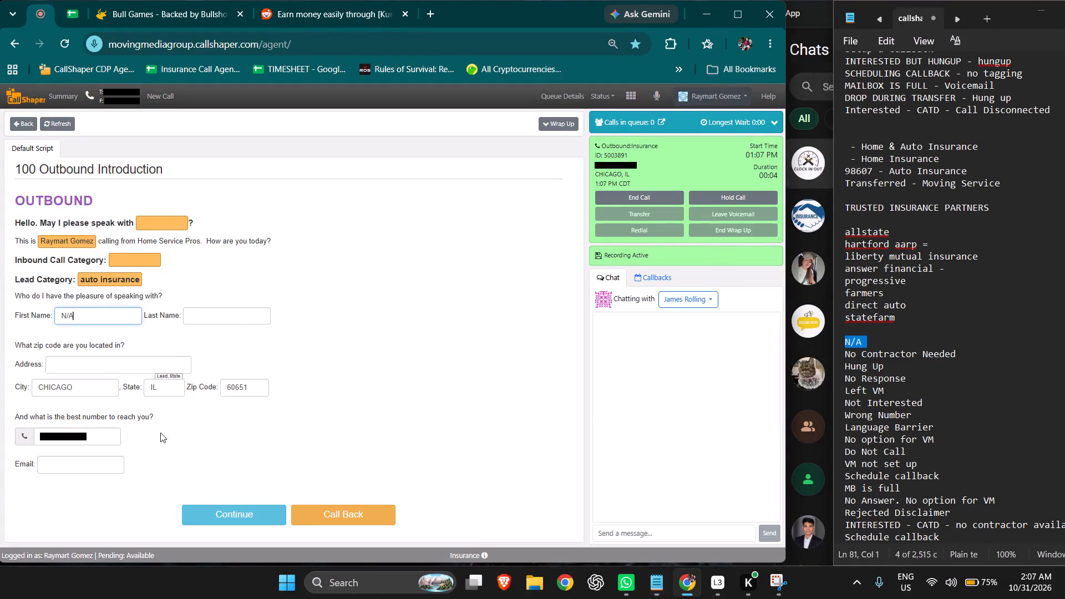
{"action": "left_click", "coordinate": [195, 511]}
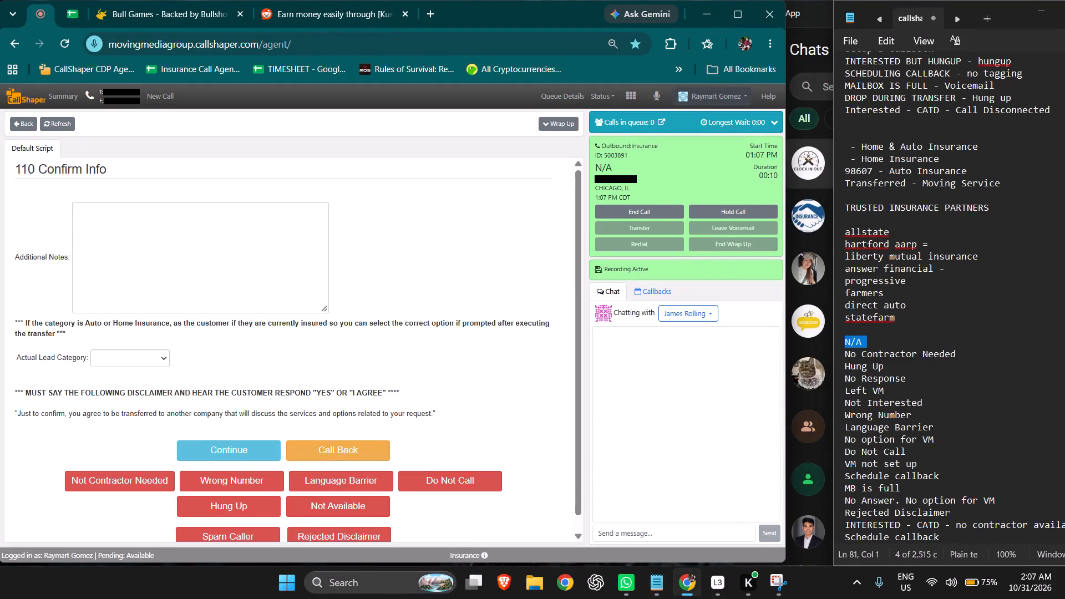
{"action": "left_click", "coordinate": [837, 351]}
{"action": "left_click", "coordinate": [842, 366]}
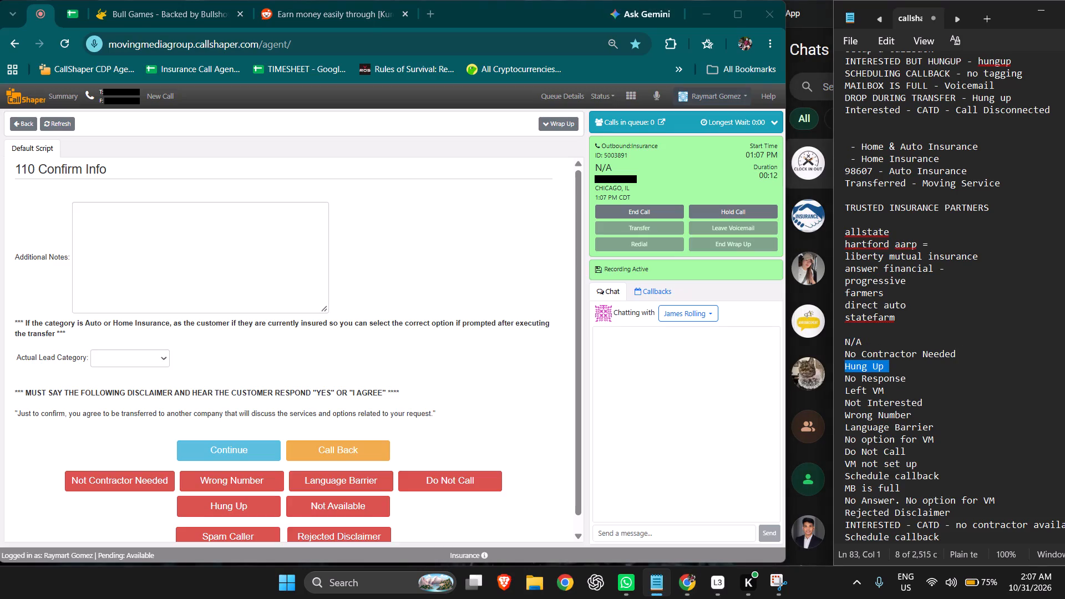
Return to the Outbound Introduction page and set the caller's first name to Evelyn.
{"action": "left_click", "coordinate": [23, 128]}
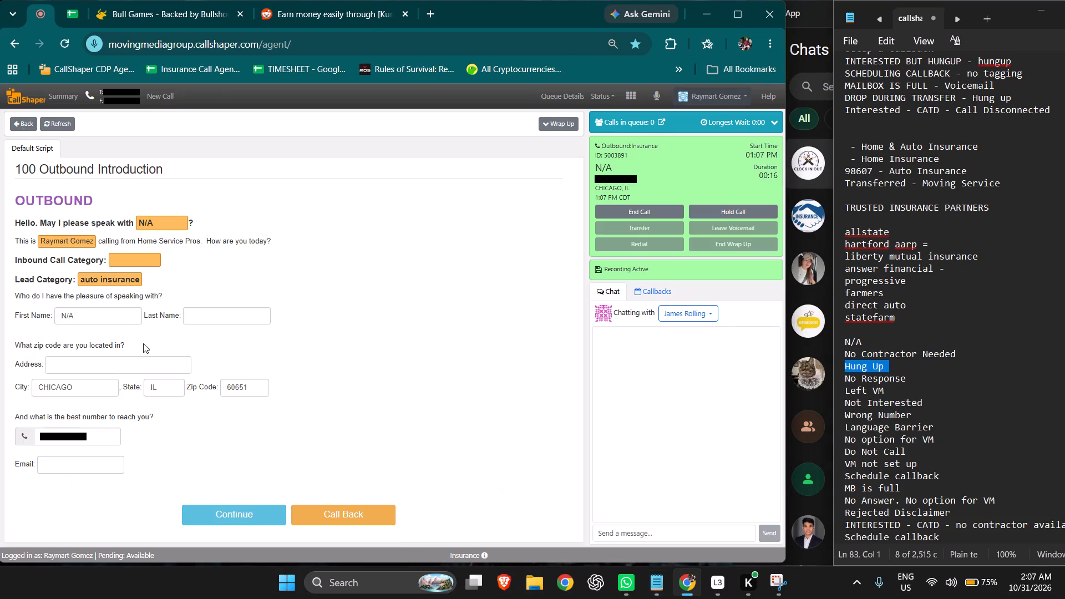
{"action": "triple_click", "coordinate": [111, 322]}
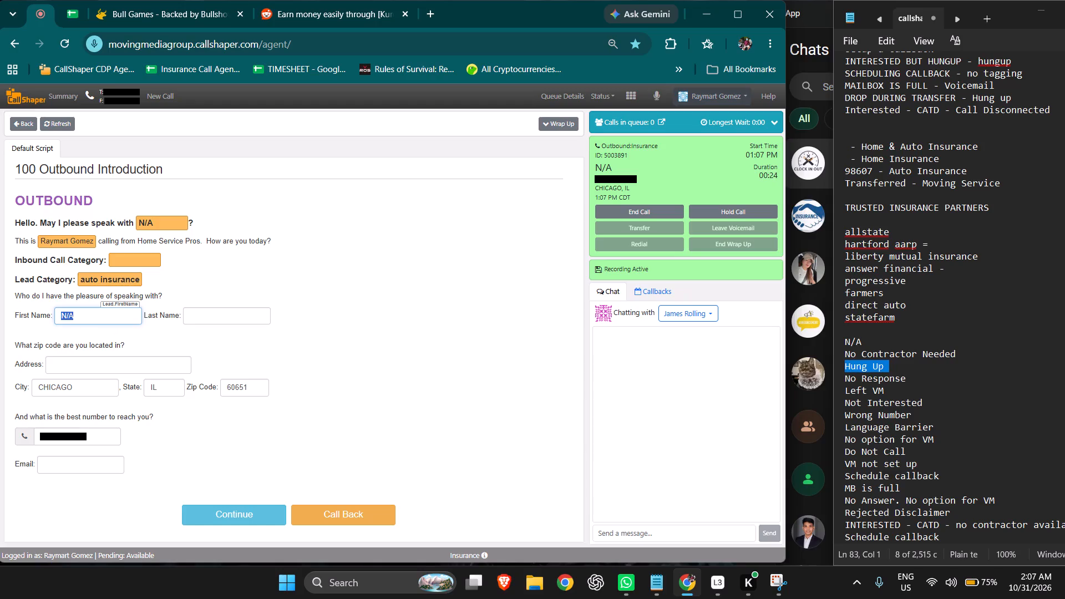
{"action": "triple_click", "coordinate": [111, 322]}
{"action": "type", "text": "Evelyn"}
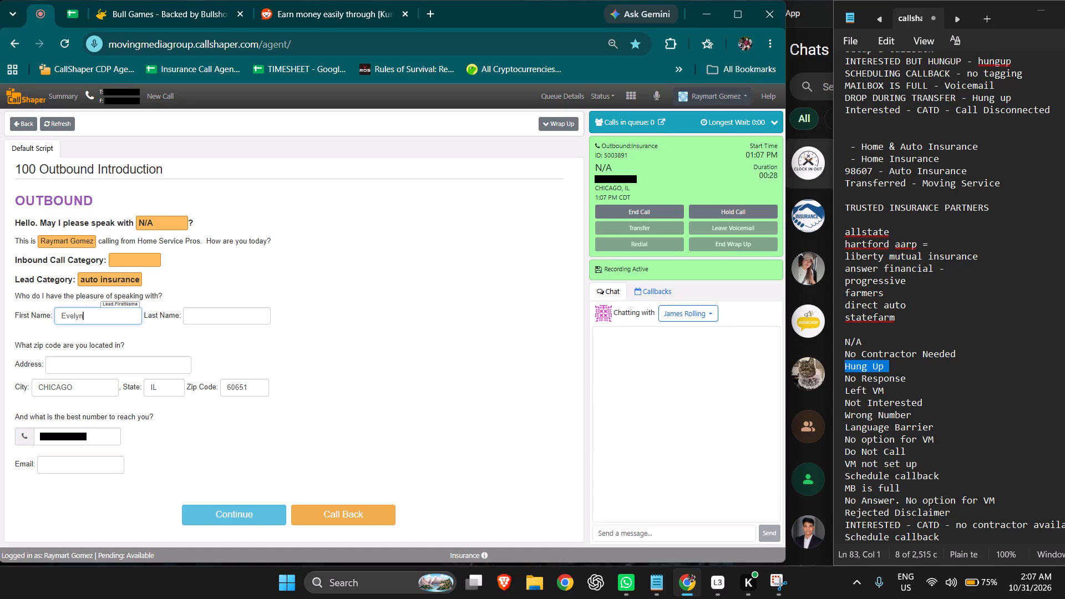
{"action": "double_click", "coordinate": [246, 387]}
{"action": "key", "text": "ctrl+c"}
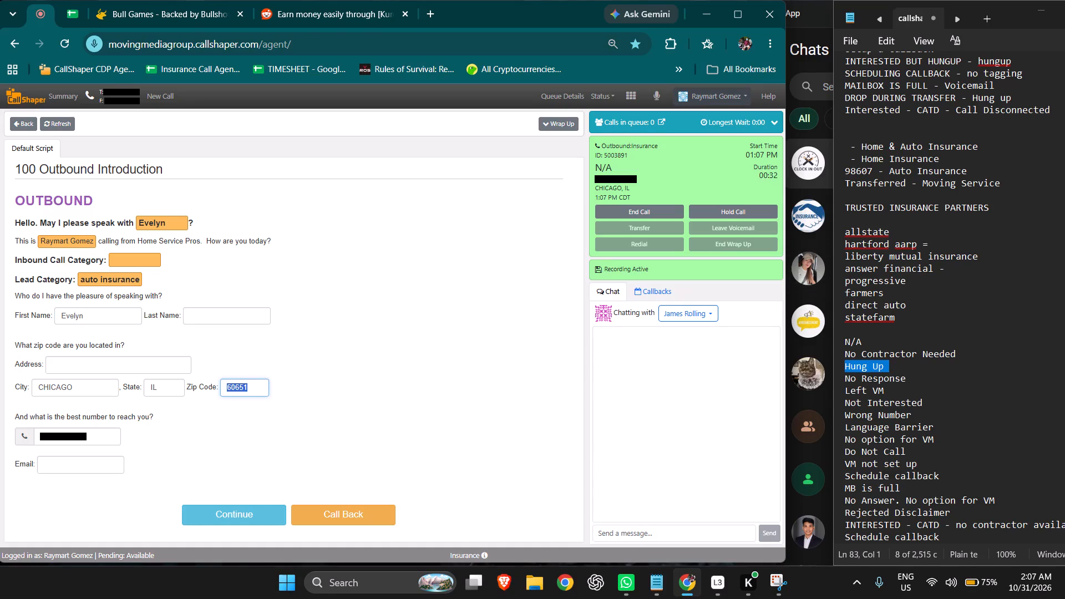
{"action": "double_click", "coordinate": [853, 173]}
{"action": "key", "text": "ctrl+v"}
Continue to Confirm Info and enter "Interested - CATD", copied from the Notepad notes, as the additional notes.
{"action": "left_click", "coordinate": [233, 520]}
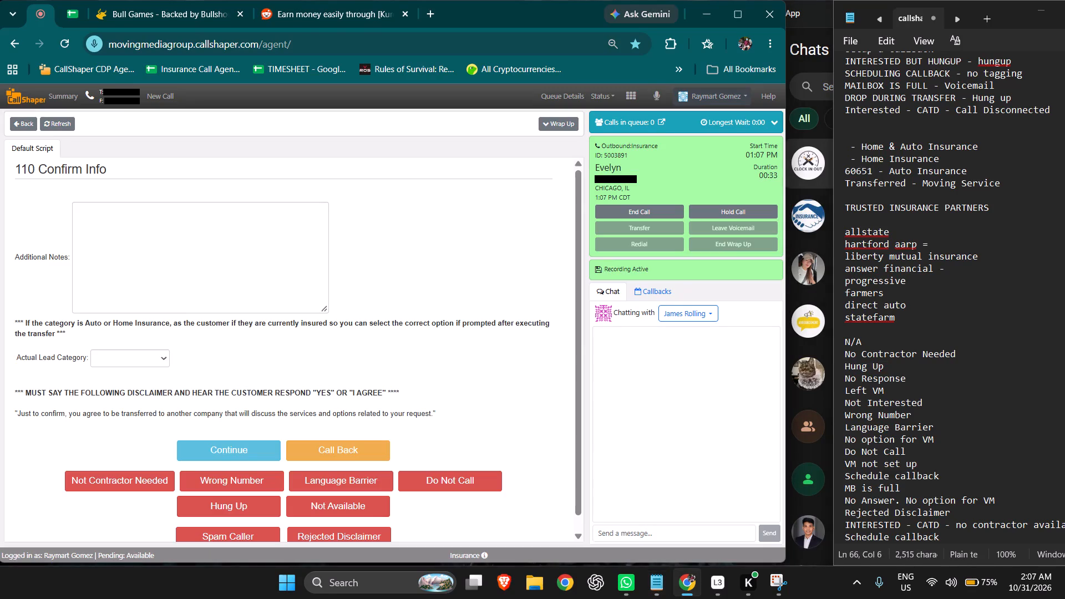
{"action": "left_click_drag", "start_coordinate": [939, 114], "coordinate": [784, 115]}
{"action": "key", "text": "ctrl+c"}
{"action": "left_click", "coordinate": [145, 245]}
{"action": "key", "text": "ctrl+v"}
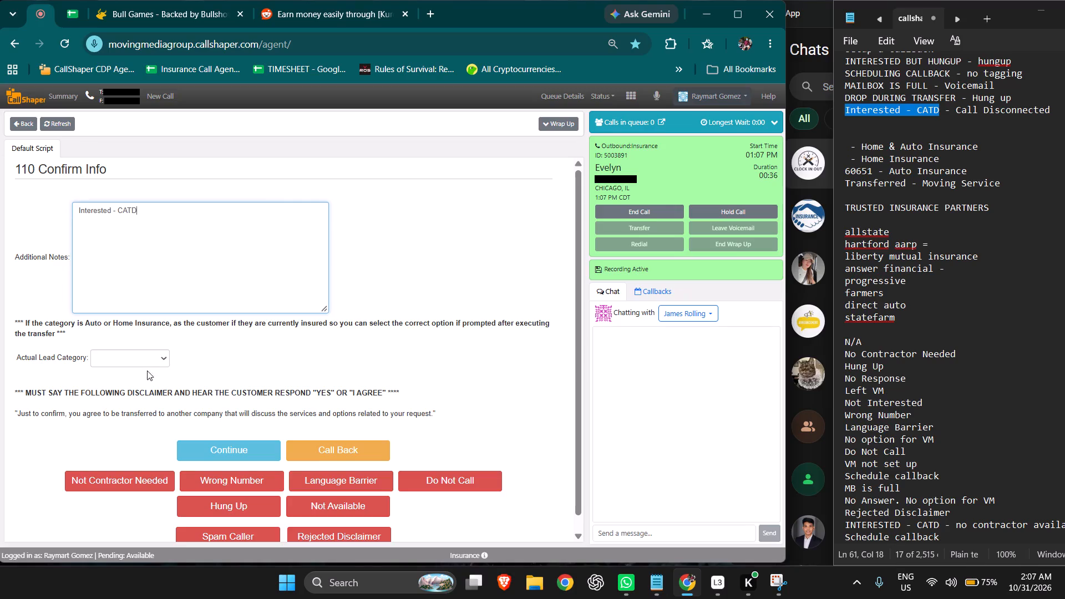
Set the actual lead category to Auto Insurance and continue to the contractor lookup.
{"action": "left_click", "coordinate": [147, 370]}
{"action": "left_click", "coordinate": [143, 362]}
{"action": "left_click", "coordinate": [133, 388]}
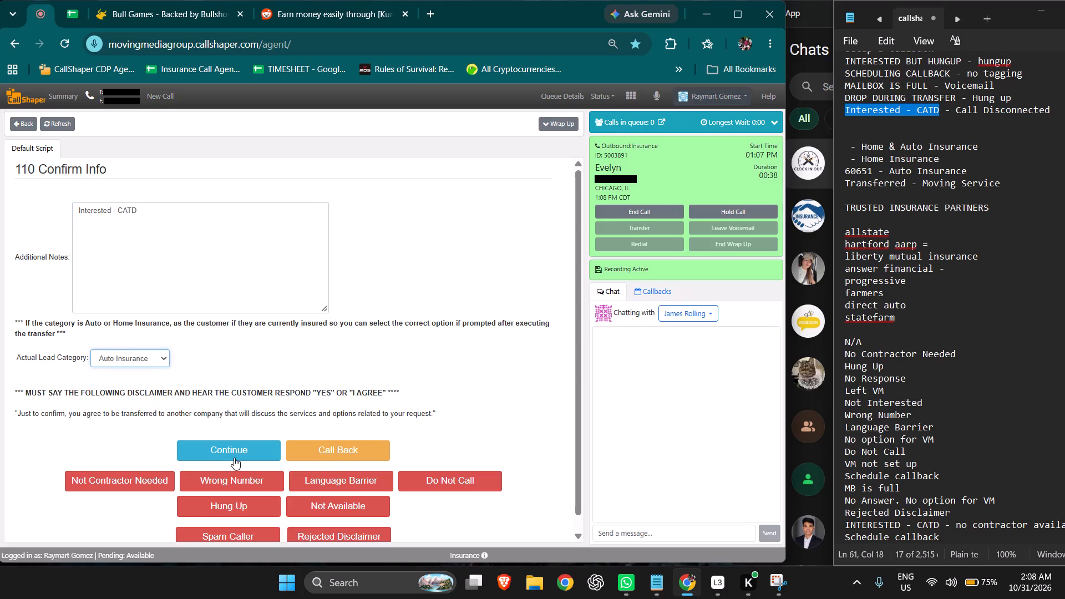
{"action": "left_click", "coordinate": [239, 446]}
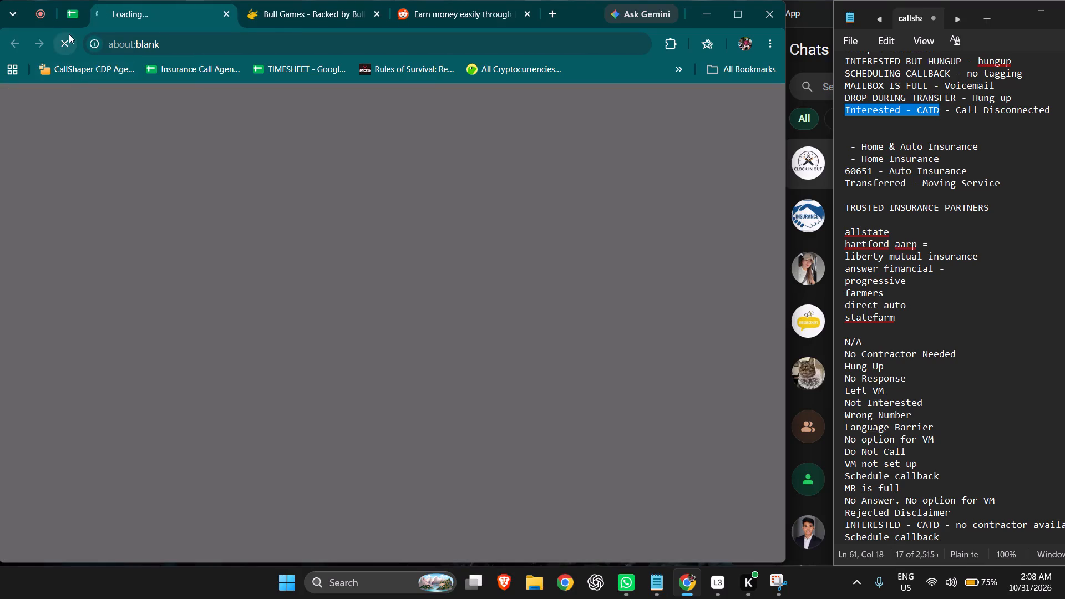
Copy the MILI - Zip Code Input Blind Transfer contractor's phone number into the call's transfer number field.
{"action": "double_click", "coordinate": [354, 340]}
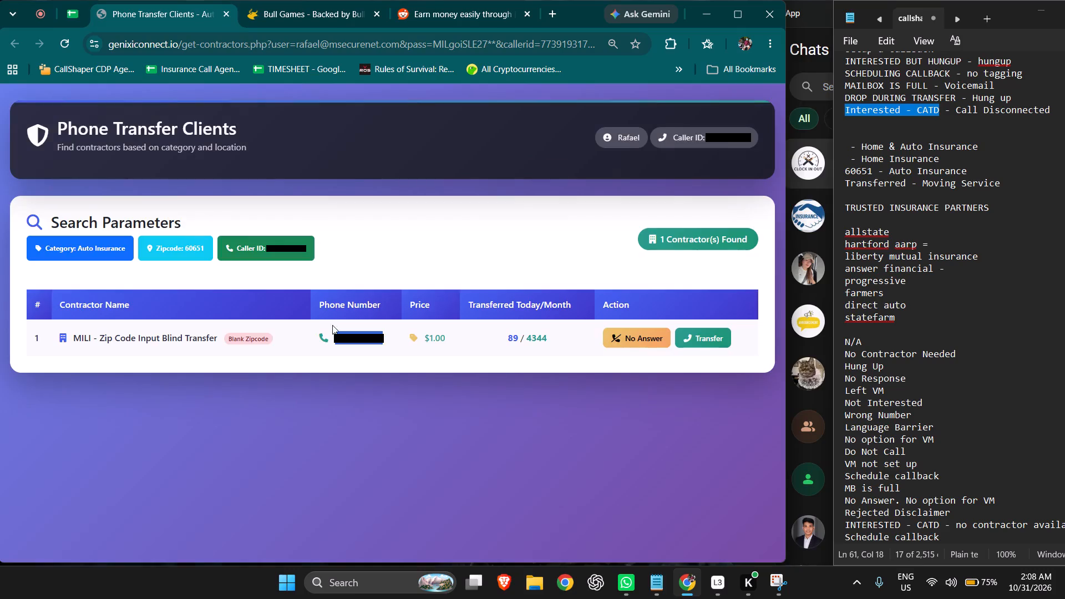
{"action": "key", "text": "ctrl+c"}
{"action": "left_click", "coordinate": [45, 25]}
{"action": "left_click", "coordinate": [148, 233]}
{"action": "key", "text": "ctrl+v"}
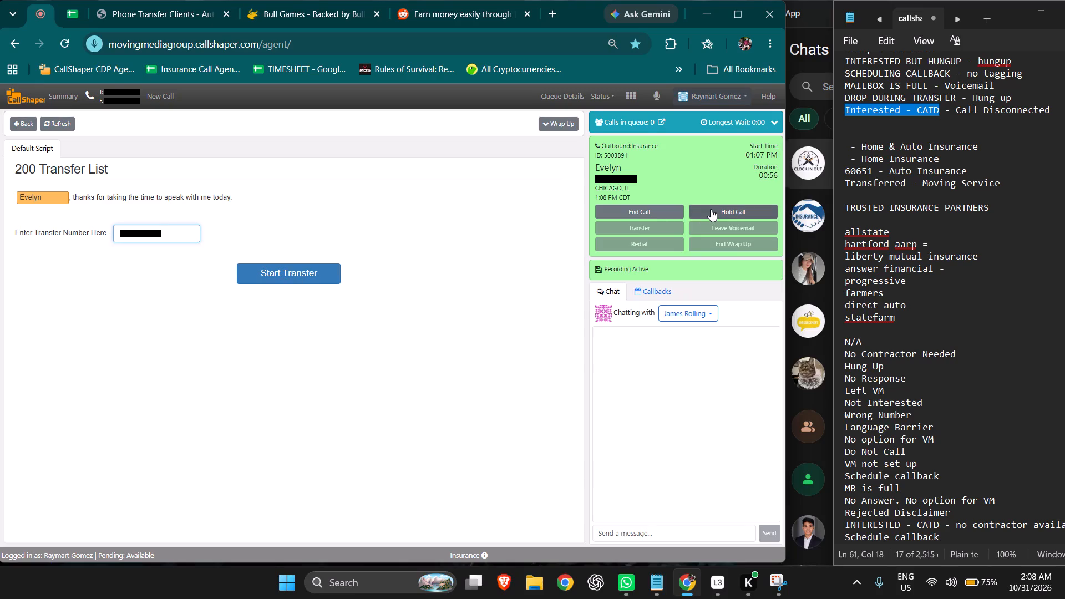
Put the Chicago, IL call on hold and start the transfer to the contractor.
{"action": "left_click", "coordinate": [711, 209]}
{"action": "left_click", "coordinate": [286, 277]}
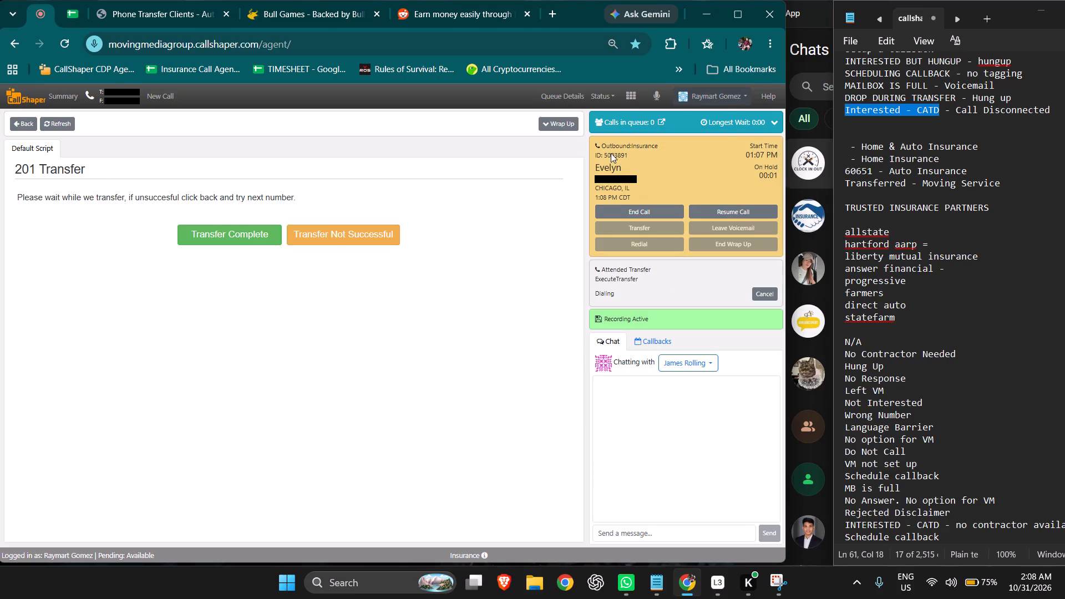
Dial the zip code 60651 followed by # on the dial pad for the transfer line.
{"action": "left_click", "coordinate": [626, 94]}
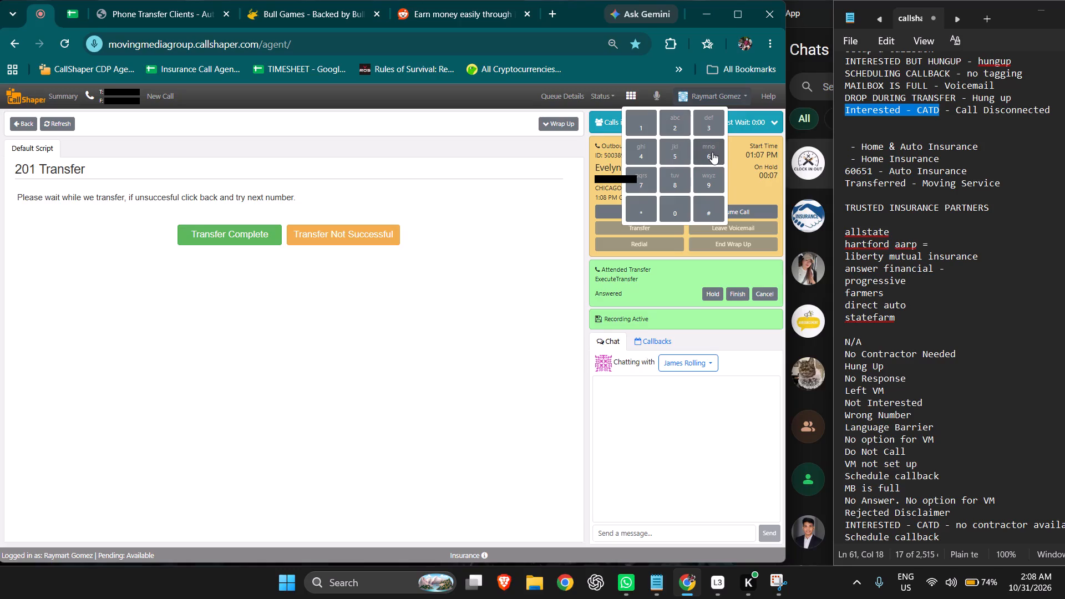
{"action": "left_click", "coordinate": [712, 152]}
{"action": "left_click", "coordinate": [671, 206]}
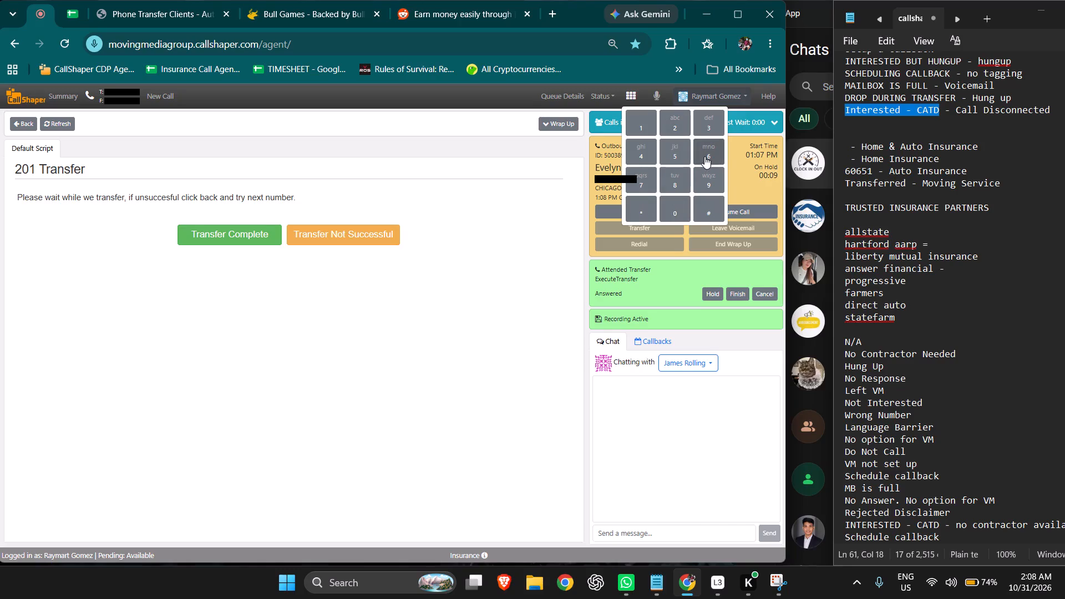
{"action": "left_click", "coordinate": [704, 156]}
{"action": "left_click", "coordinate": [680, 154]}
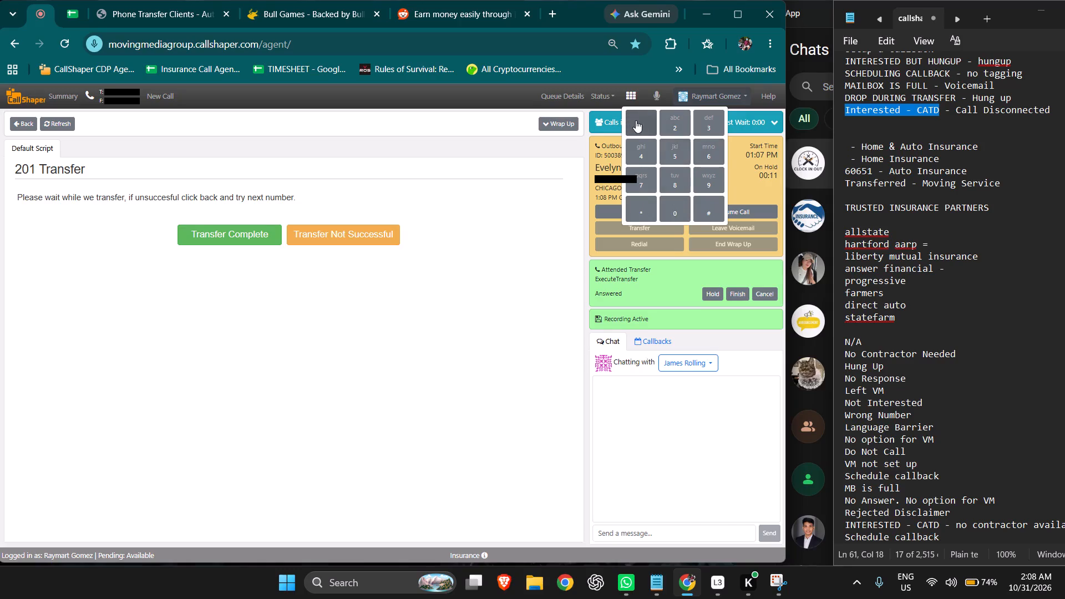
{"action": "left_click", "coordinate": [636, 120]}
{"action": "left_click", "coordinate": [706, 208]}
Send the dial pad responses 1 and 2 to the transfer line.
{"action": "left_click", "coordinate": [642, 119]}
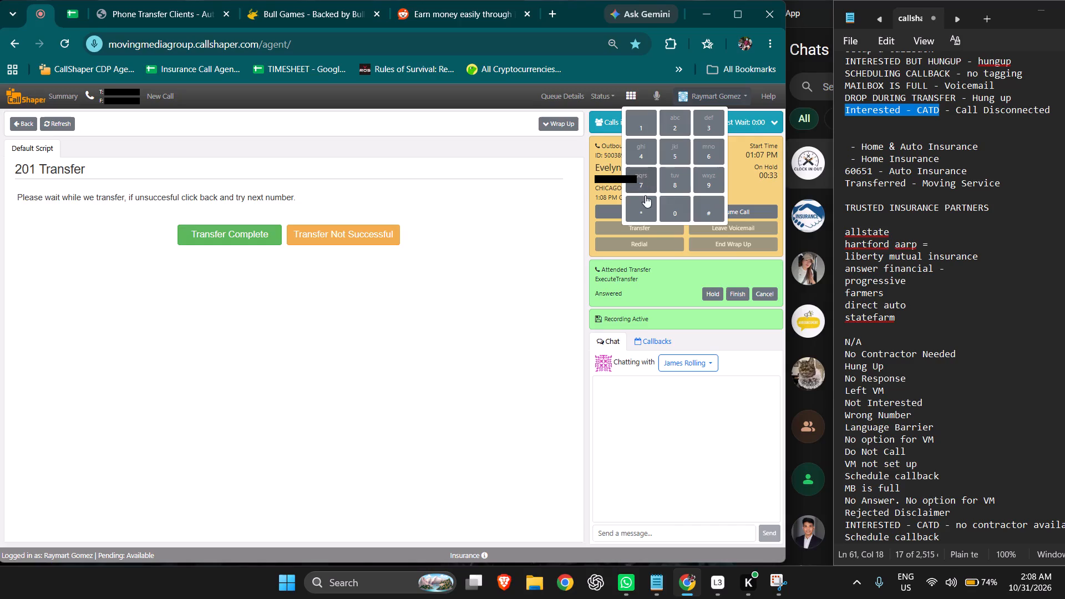
{"action": "left_click", "coordinate": [669, 114]}
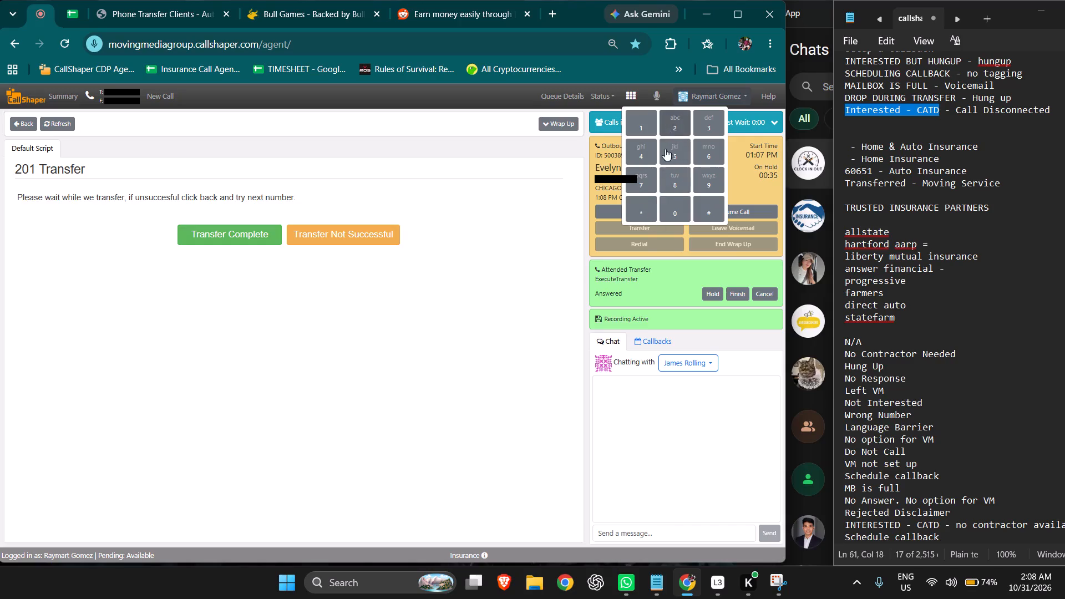
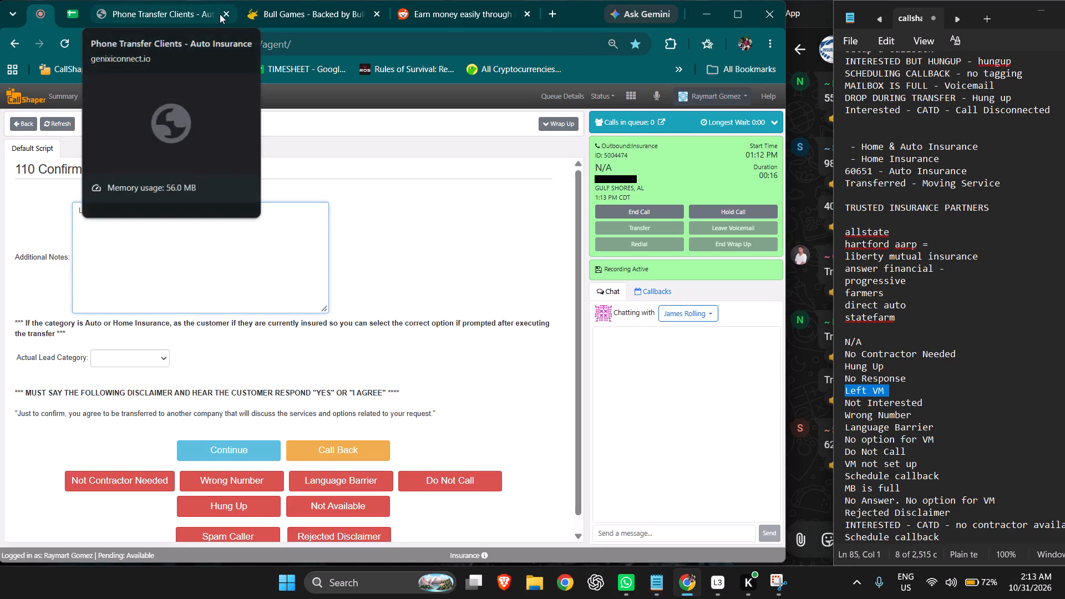
Close the Phone Transfer Clients - Auto Insurance page.
{"action": "left_click", "coordinate": [221, 13]}
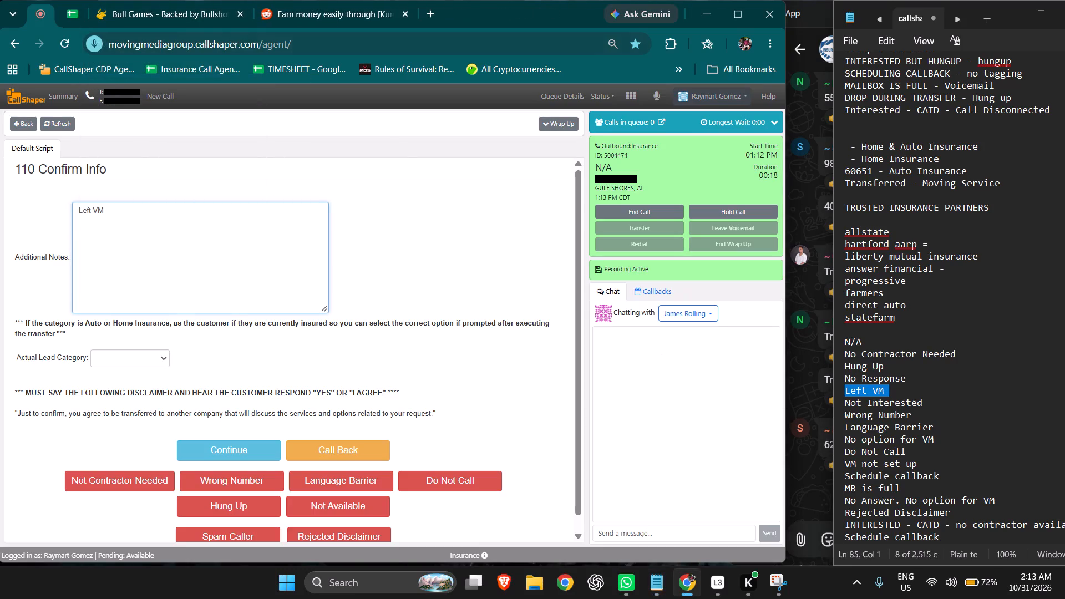
Check the mining status and the Refinery & Swap page on Bull Gems, and reload the Mining page.
{"action": "left_click", "coordinate": [177, 22]}
{"action": "scroll", "coordinate": [481, 313], "scroll_direction": "up", "scroll_amount": 3}
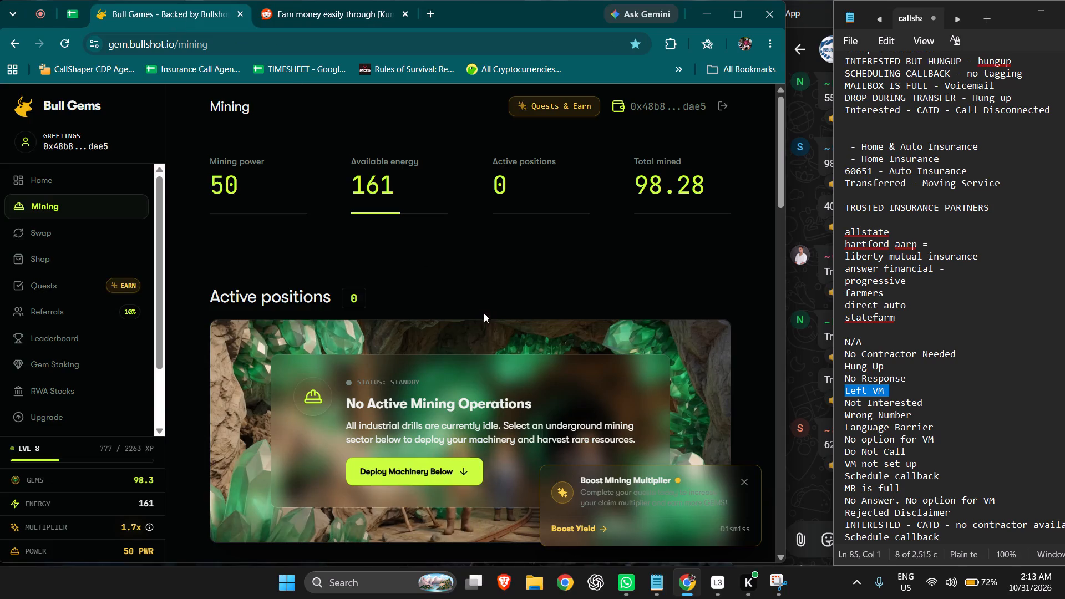
{"action": "scroll", "coordinate": [520, 290], "scroll_direction": "down", "scroll_amount": 3}
{"action": "scroll", "coordinate": [520, 290], "scroll_direction": "up", "scroll_amount": 3}
{"action": "left_click", "coordinate": [82, 231]}
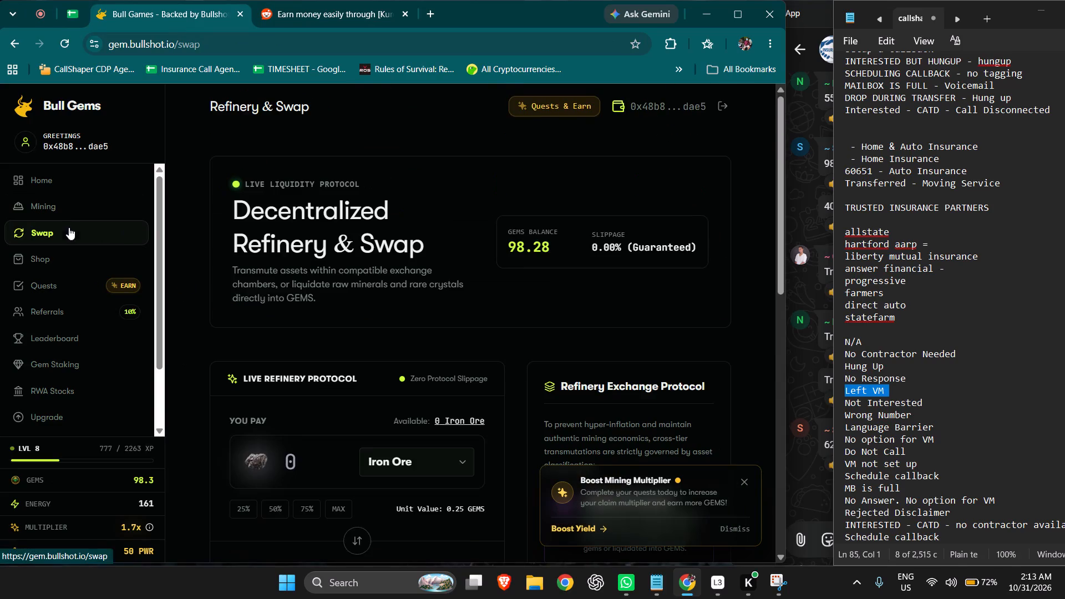
{"action": "left_click", "coordinate": [63, 206]}
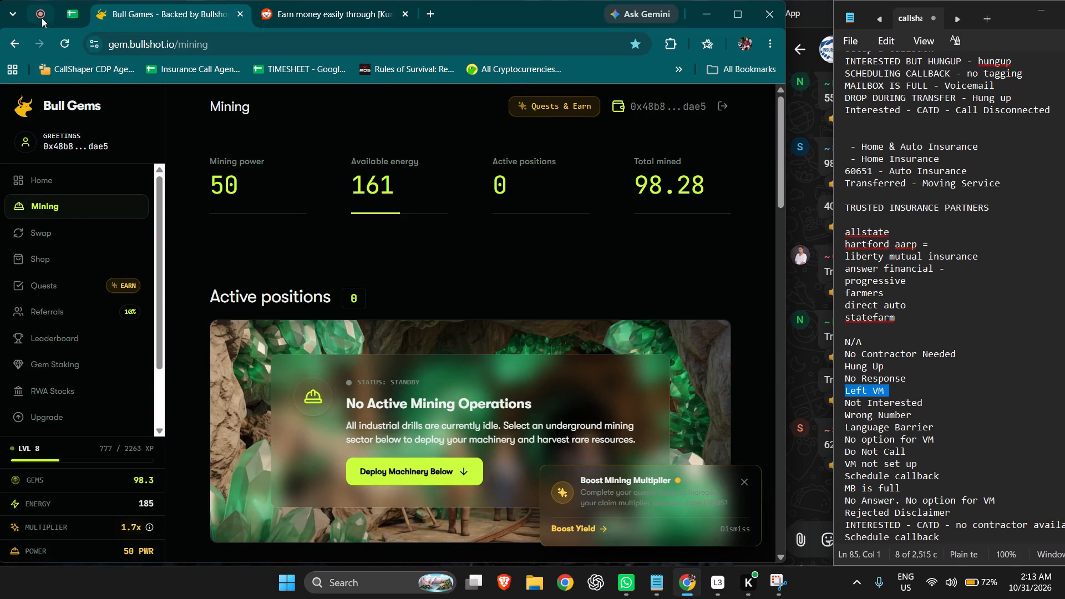
{"action": "left_click", "coordinate": [65, 42]}
Back in CallShaper, end the Gulf Shores, AL call, disposition it as Not Available and finish the wrap-up.
{"action": "left_click", "coordinate": [34, 7]}
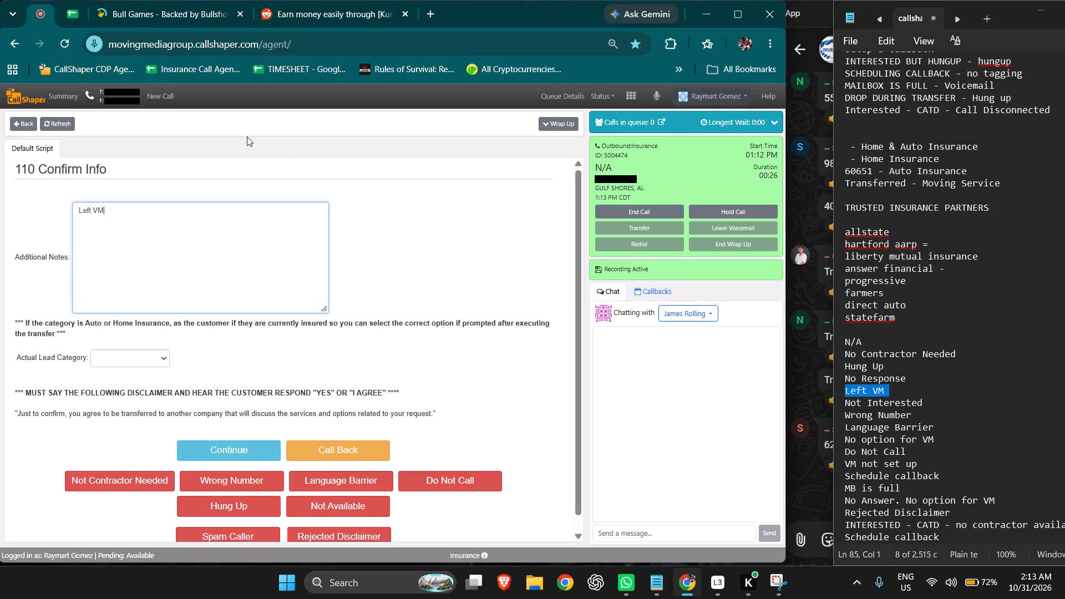
{"action": "left_click", "coordinate": [615, 209]}
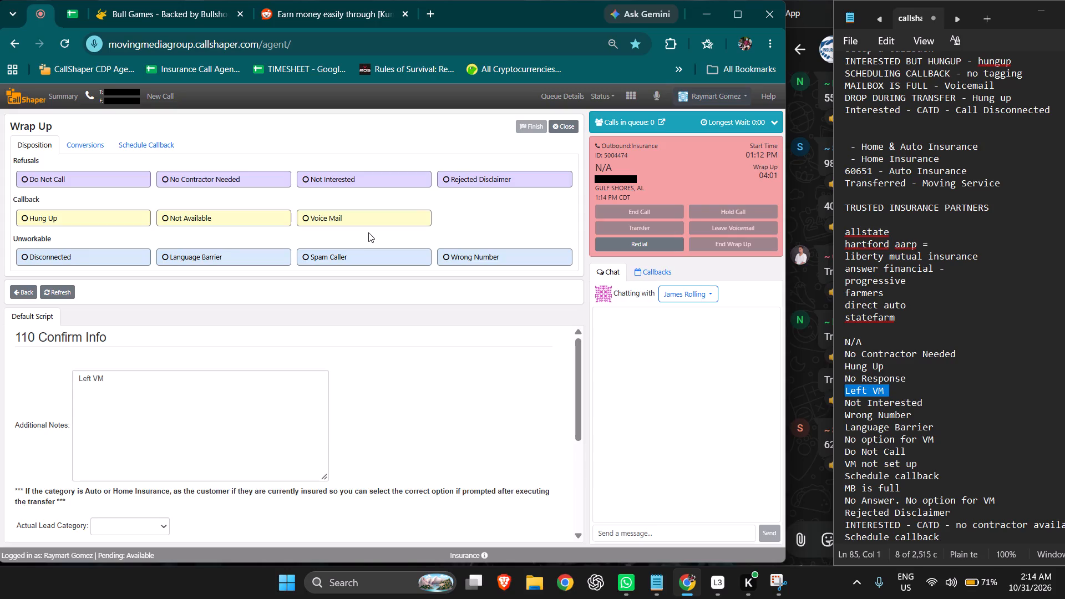
{"action": "left_click", "coordinate": [237, 222]}
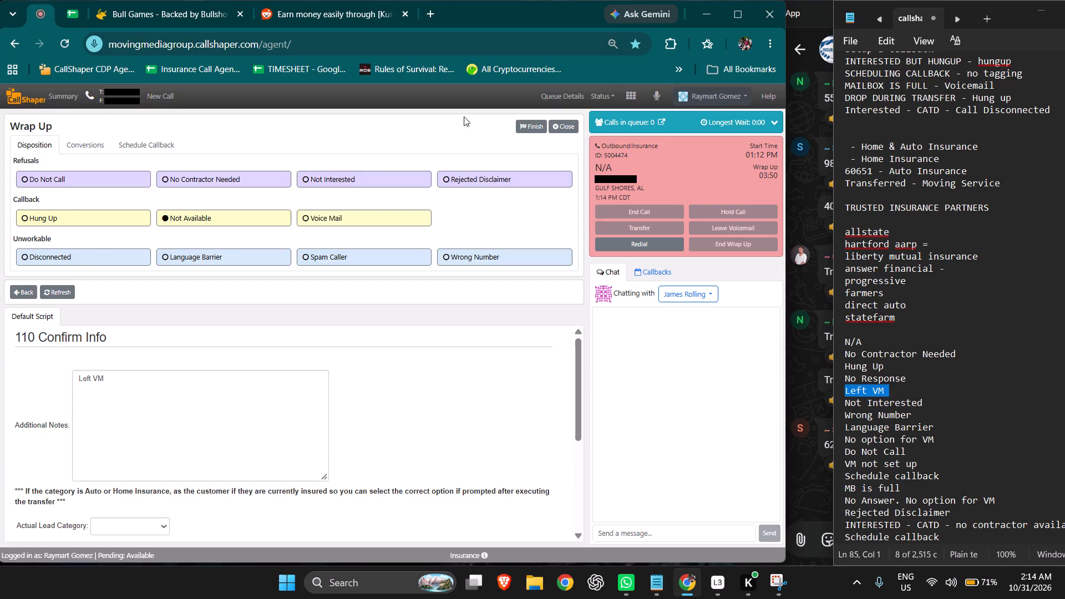
{"action": "left_click", "coordinate": [531, 130]}
{"action": "left_click", "coordinate": [703, 243]}
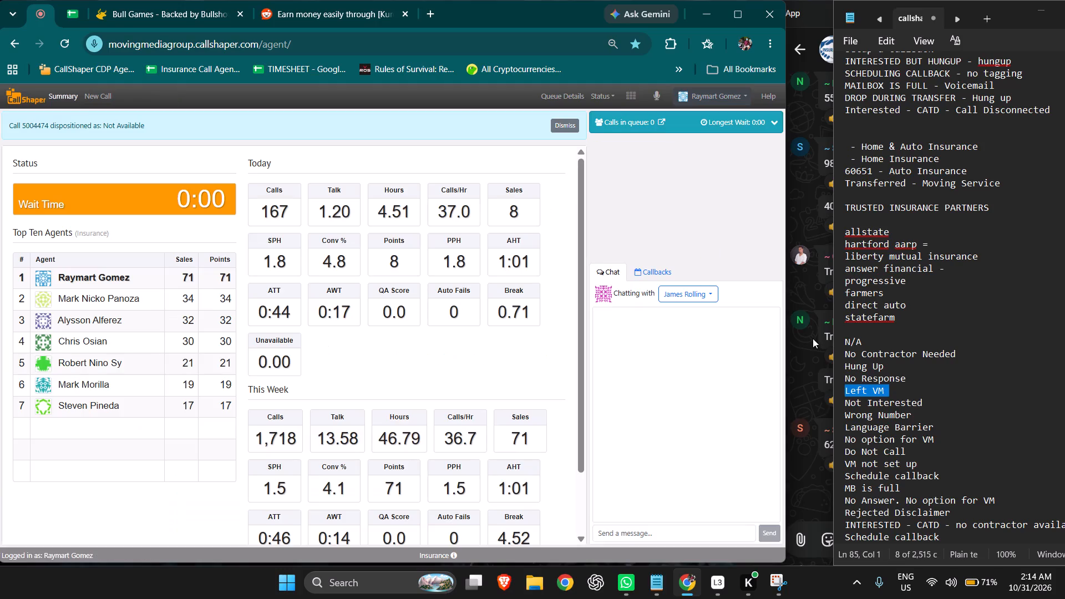
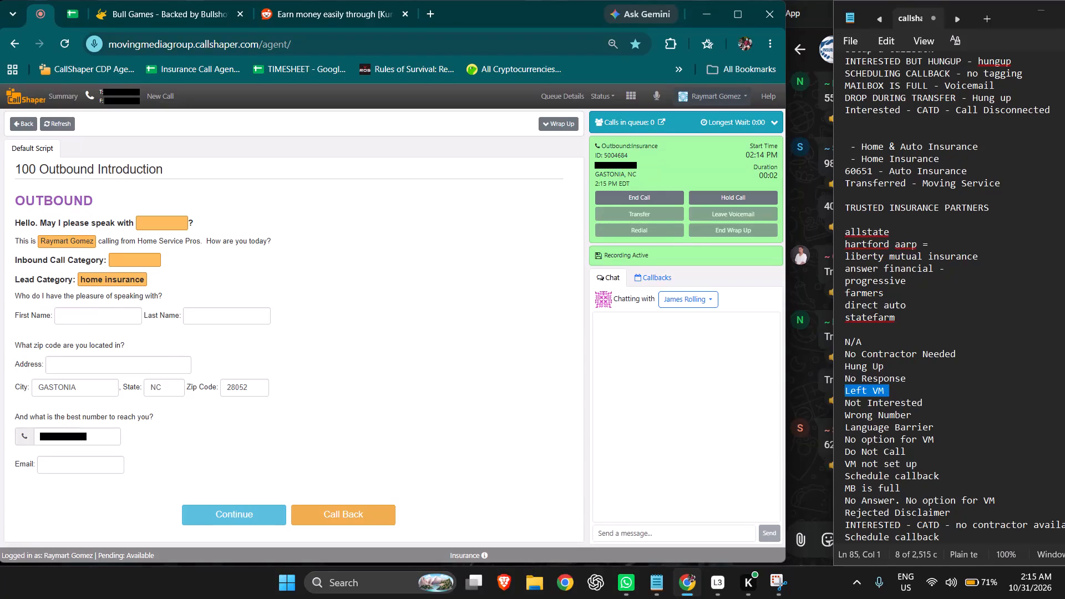
For the Gastonia, NC call, enter N/A from the notes file as the lead's first name and continue to the Confirm Info script page.
{"action": "left_click", "coordinate": [842, 342]}
{"action": "key", "text": "ctrl+c"}
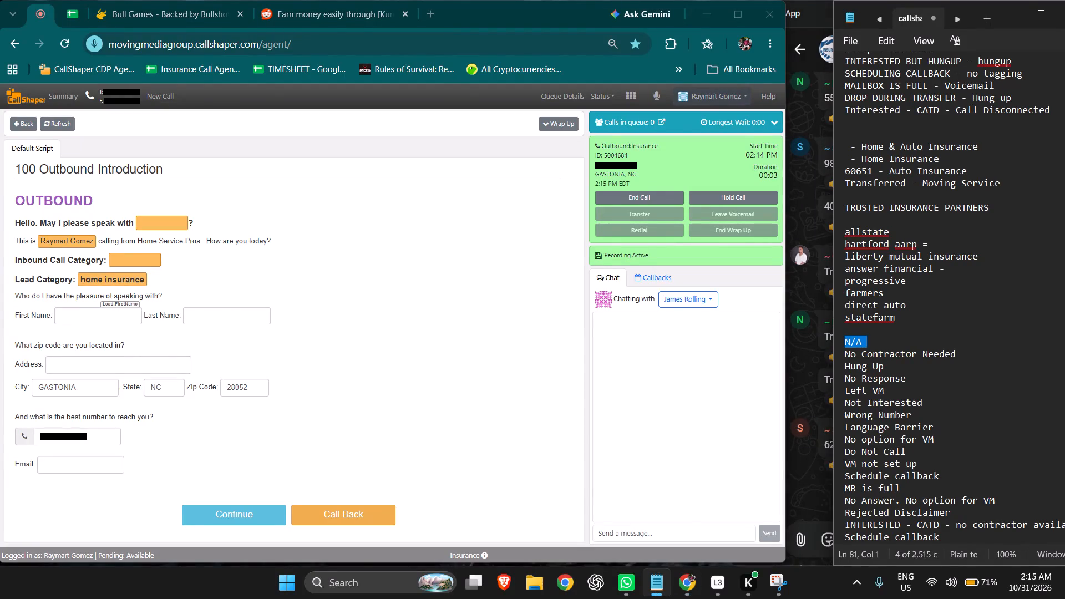
{"action": "left_click", "coordinate": [120, 308]}
{"action": "key", "text": "ctrl+v"}
{"action": "left_click", "coordinate": [247, 512]}
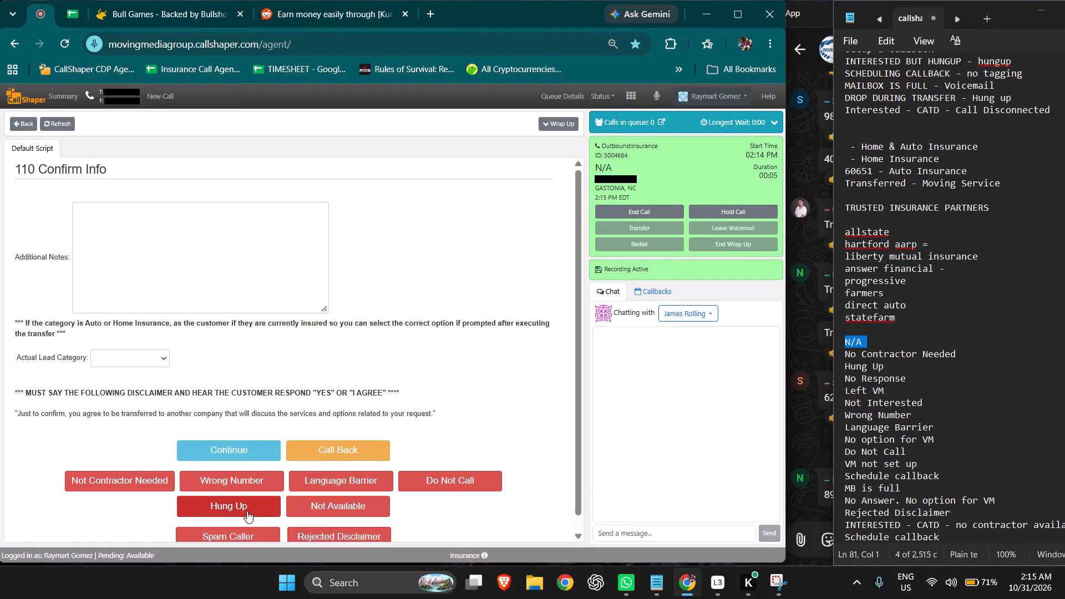
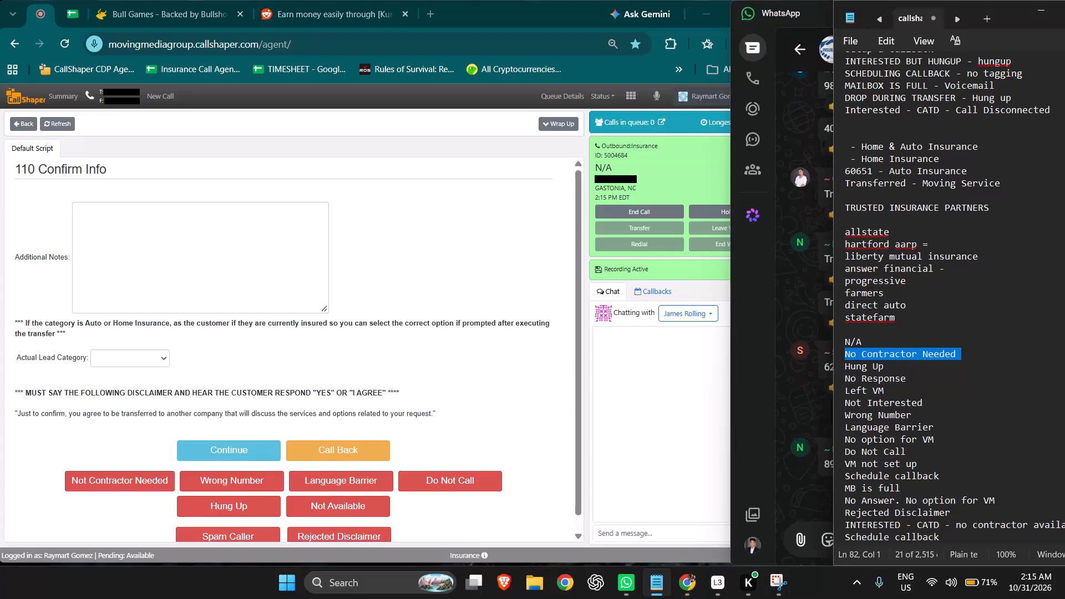
Add the note "No Contractor Needed" from the notes file to the Gastonia call, disposition it as No Contractor Needed and finish the wrap-up.
{"action": "key", "text": "ctrl+c"}
{"action": "left_click", "coordinate": [246, 248]}
{"action": "key", "text": "ctrl+v"}
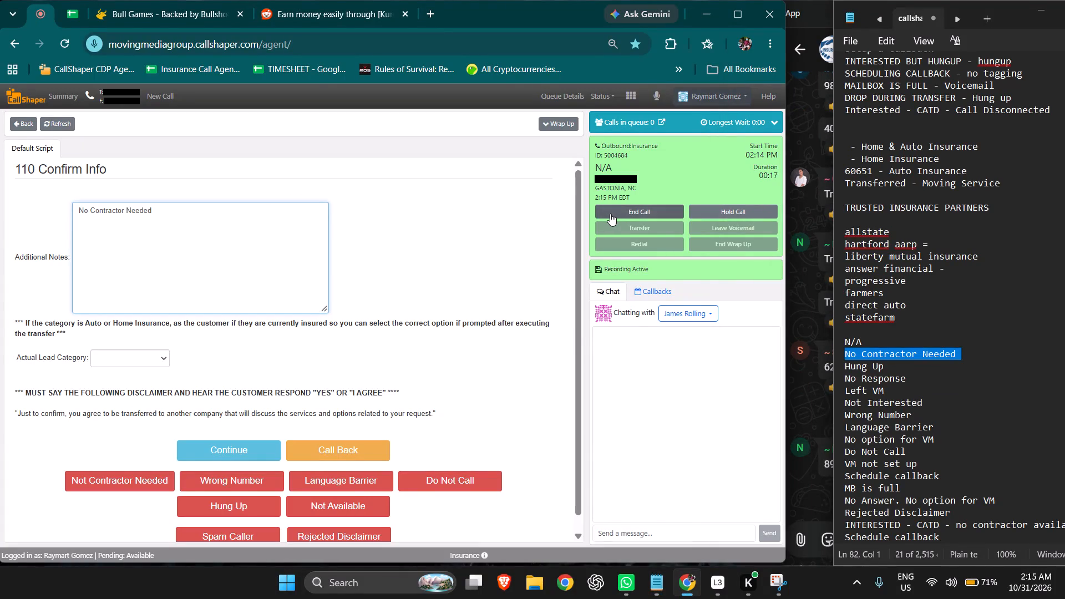
{"action": "left_click", "coordinate": [220, 180]}
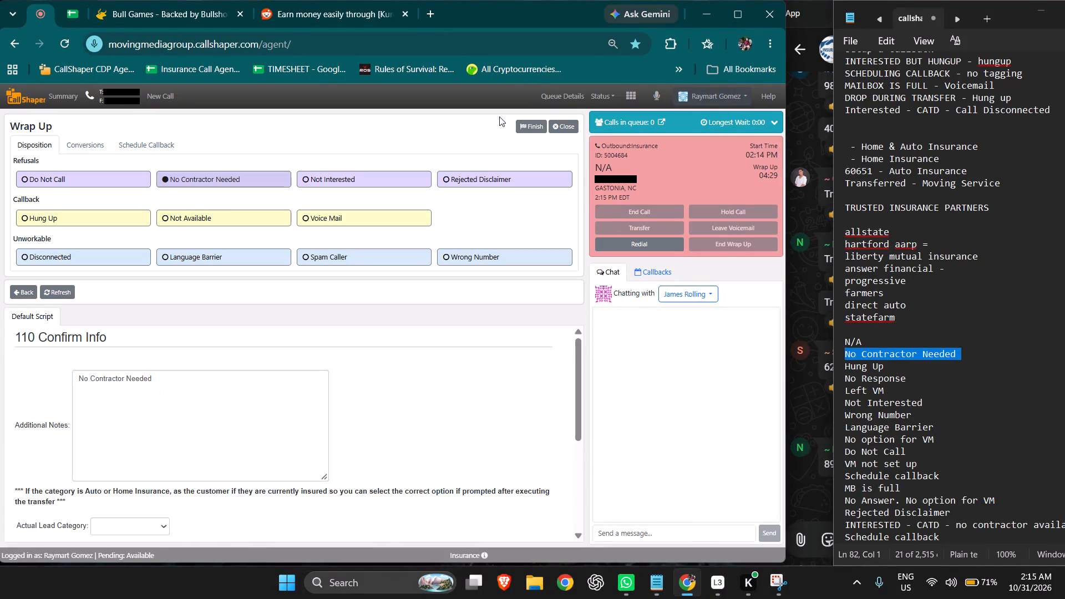
{"action": "left_click", "coordinate": [524, 125]}
{"action": "left_click", "coordinate": [723, 246]}
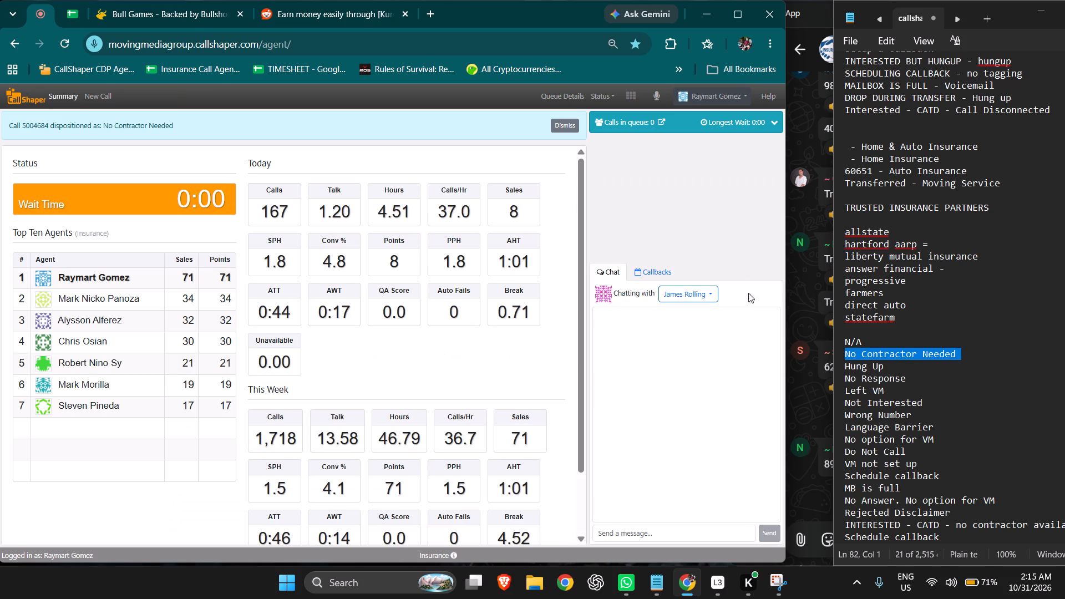
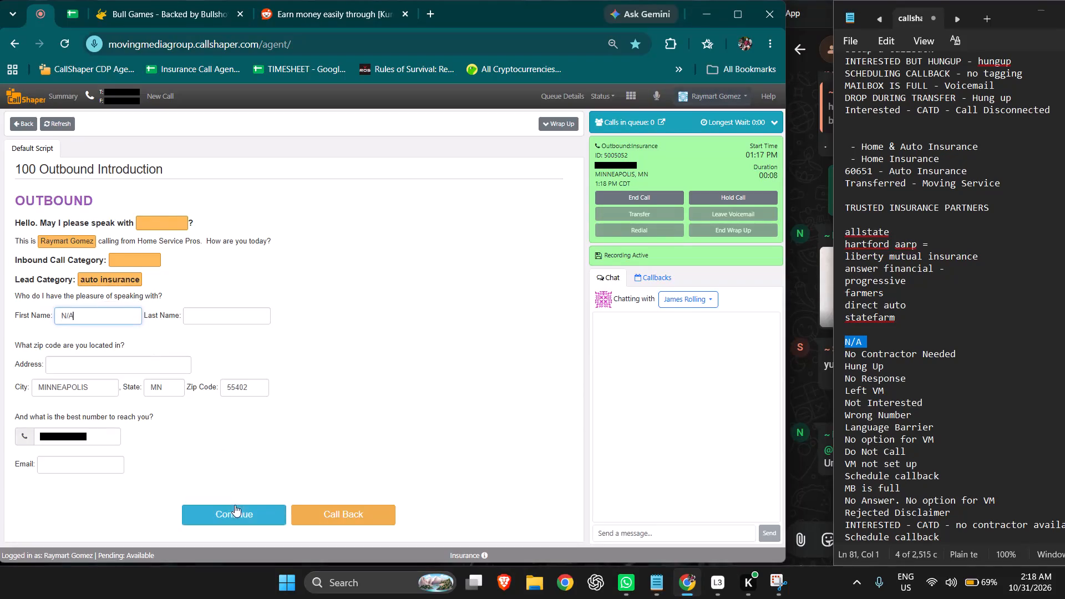
Advance the Minneapolis call's script from the introduction to Confirm Info, returning to the introduction once before continuing again.
{"action": "left_click", "coordinate": [233, 509]}
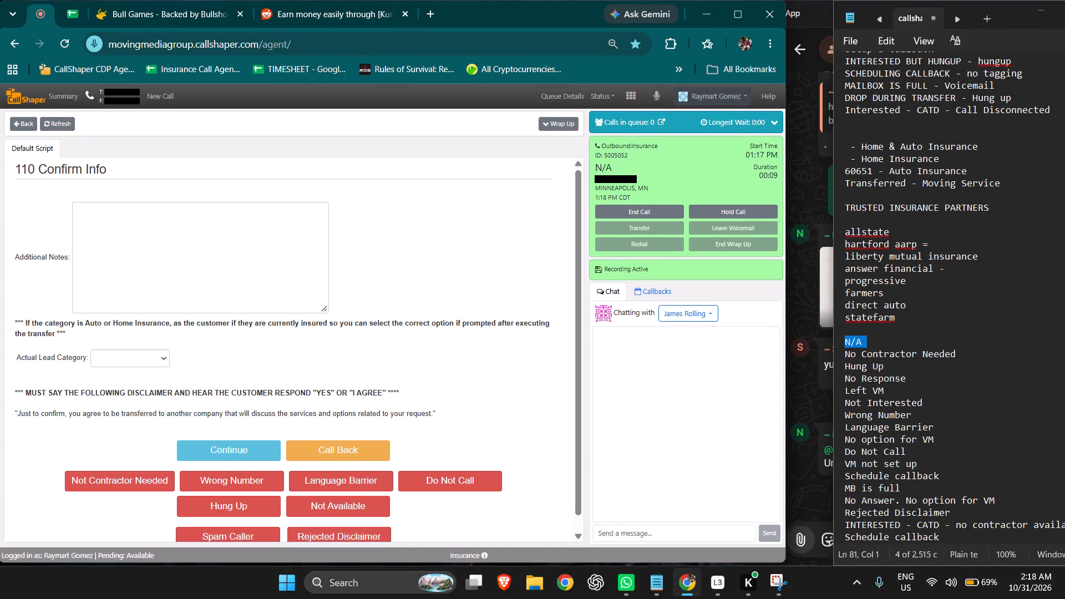
{"action": "left_click", "coordinate": [14, 114]}
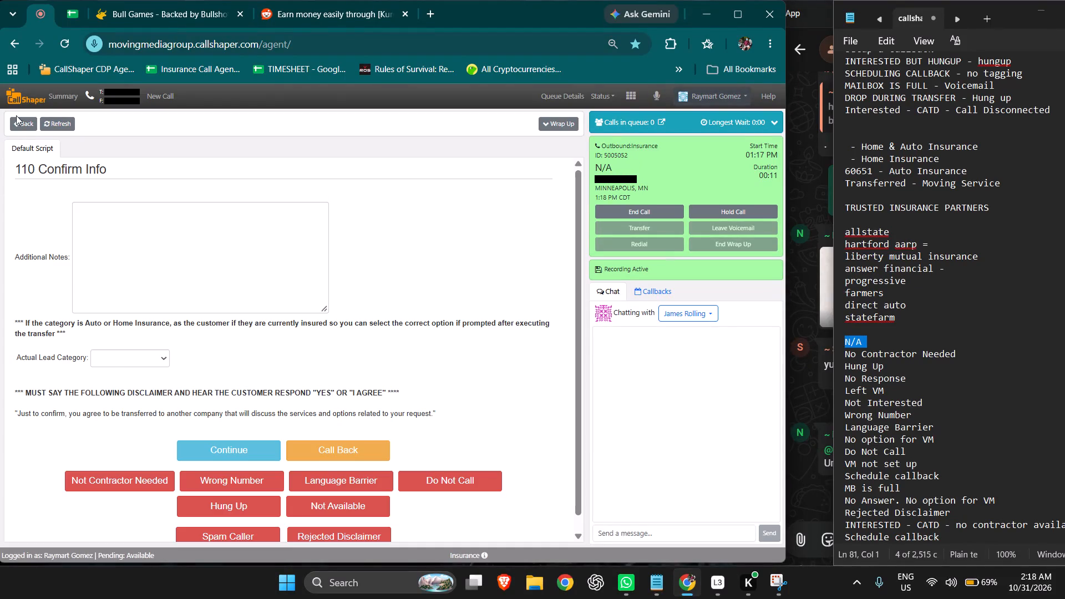
{"action": "left_click", "coordinate": [17, 119]}
{"action": "left_click", "coordinate": [229, 519]}
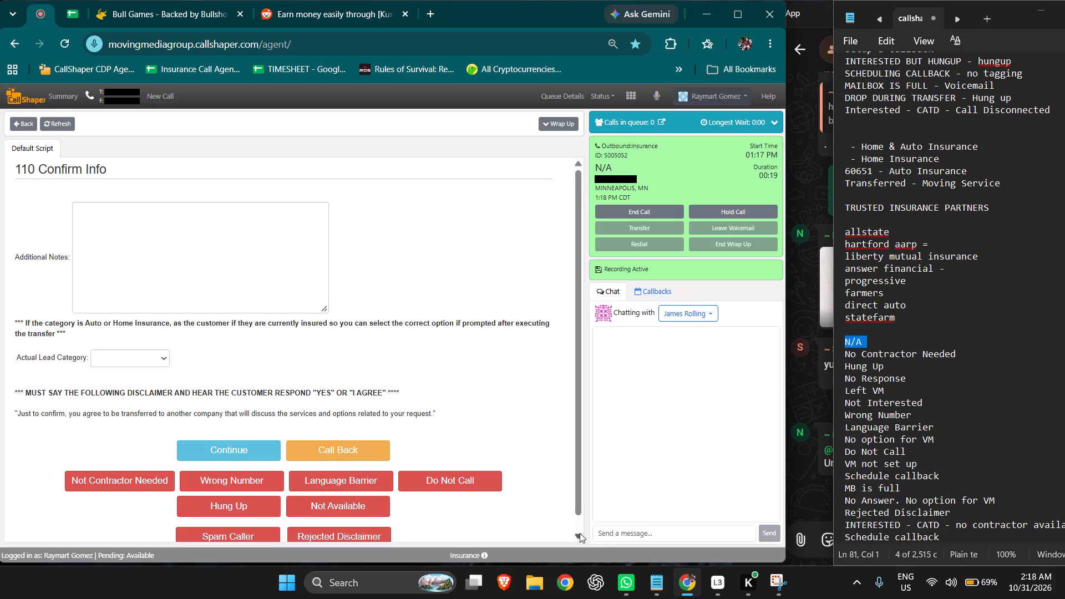
Add the note "No Contractor Needed" from the notes file to the Minneapolis call's additional notes and end the call.
{"action": "left_click", "coordinate": [263, 247]}
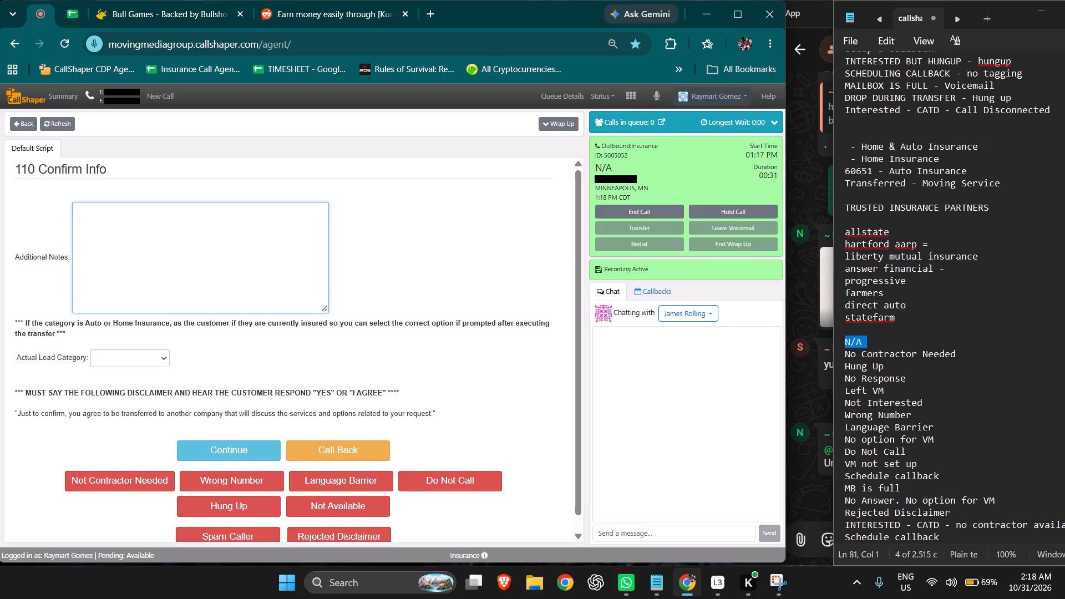
{"action": "left_click", "coordinate": [839, 353]}
{"action": "key", "text": "ctrl+c"}
{"action": "left_click", "coordinate": [171, 256]}
{"action": "key", "text": "ctrl+v"}
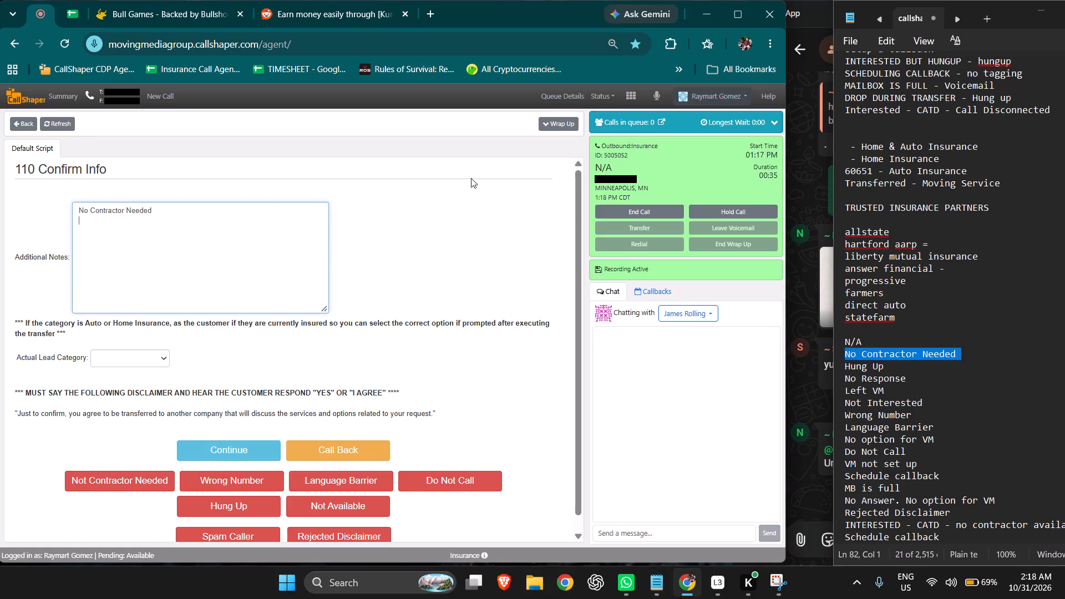
{"action": "left_click", "coordinate": [607, 209]}
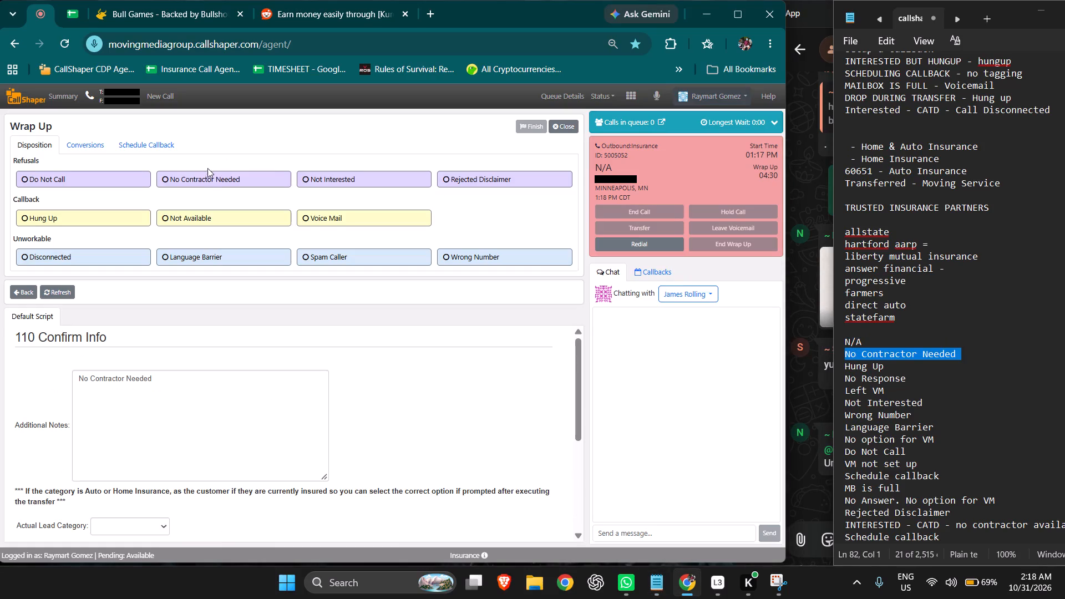
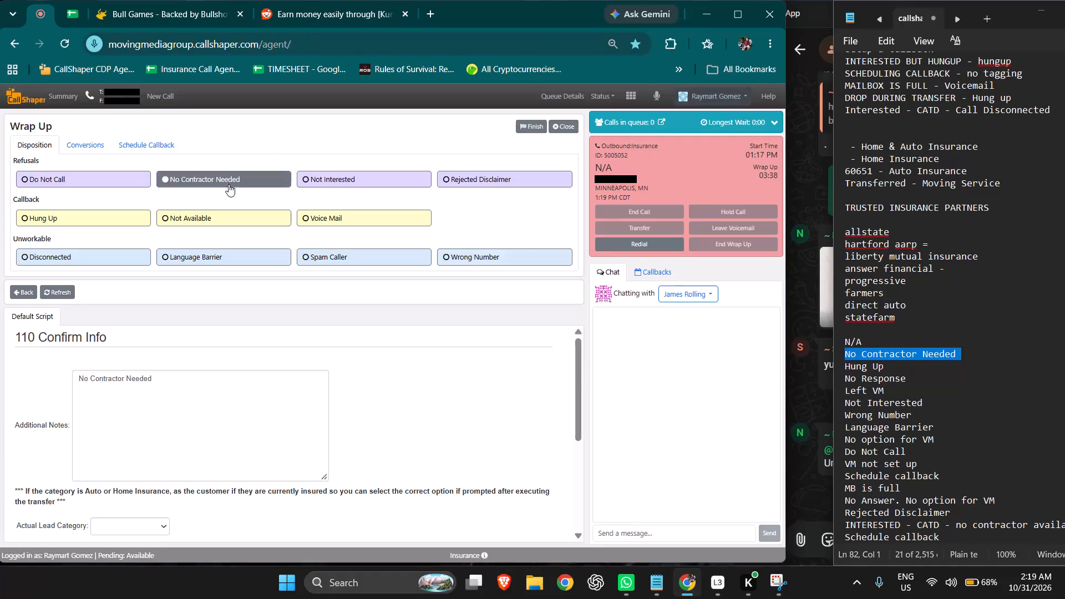
Submit the Minneapolis call's wrap-up with the No Contractor Needed disposition and end the wrap-up.
{"action": "left_click", "coordinate": [542, 125]}
{"action": "left_click", "coordinate": [721, 236]}
{"action": "left_click", "coordinate": [723, 248]}
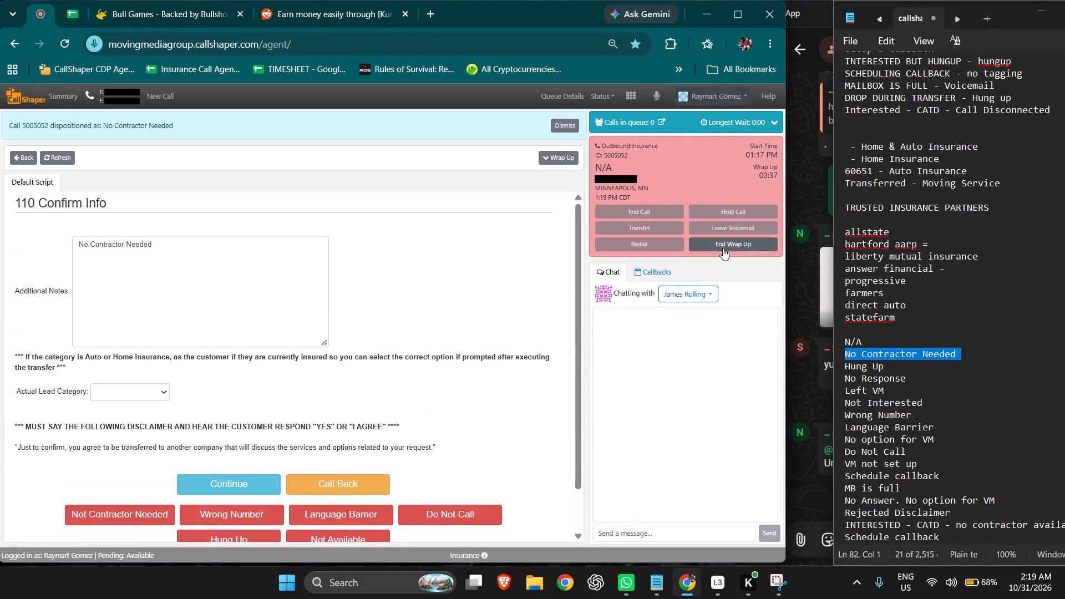
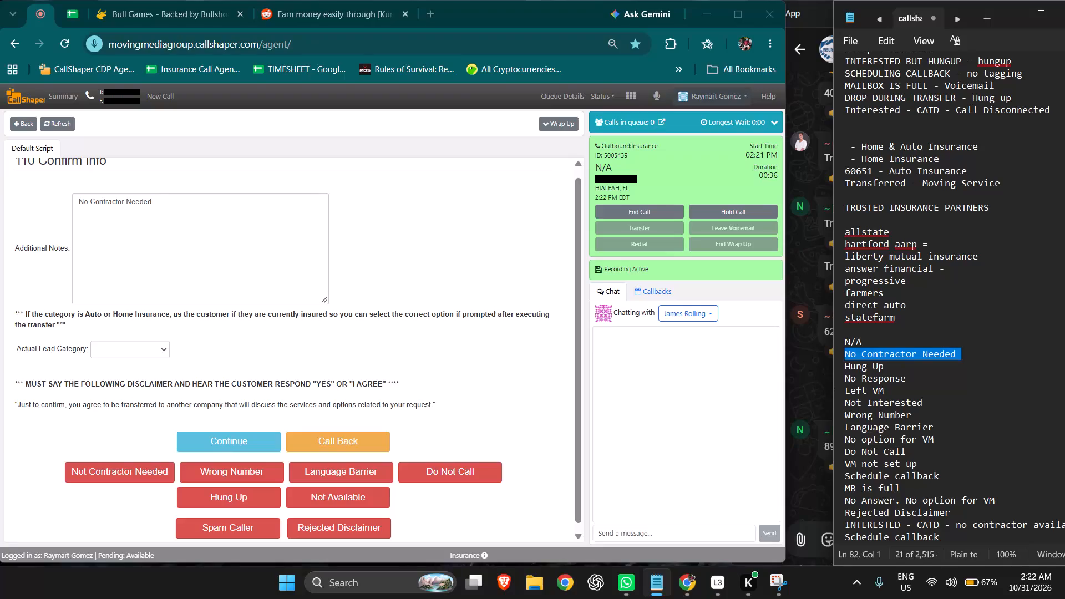
End the active outbound insurance call to the Hialeah, FL lead.
{"action": "left_click", "coordinate": [842, 344]}
{"action": "left_click", "coordinate": [636, 207]}
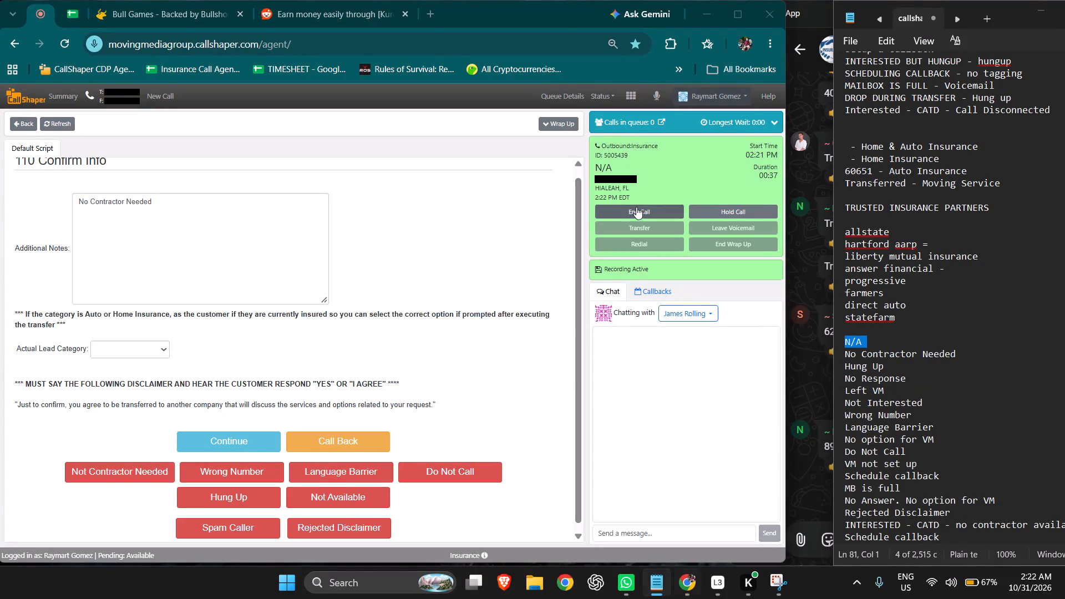
Replace the Hialeah call's additional notes with "No Response" copied from the prepared list of note phrases.
{"action": "left_click", "coordinate": [840, 385]}
{"action": "left_click", "coordinate": [842, 378]}
{"action": "left_click", "coordinate": [841, 369]}
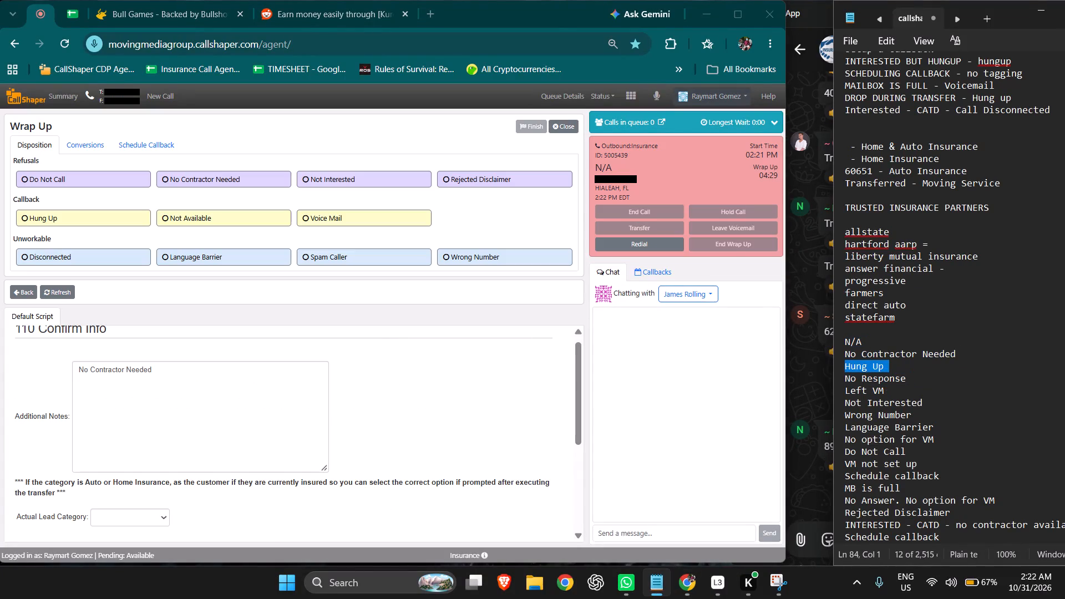
{"action": "left_click", "coordinate": [841, 373]}
{"action": "key", "text": "ctrl+c"}
{"action": "left_click_drag", "start_coordinate": [229, 374], "coordinate": [0, 297]}
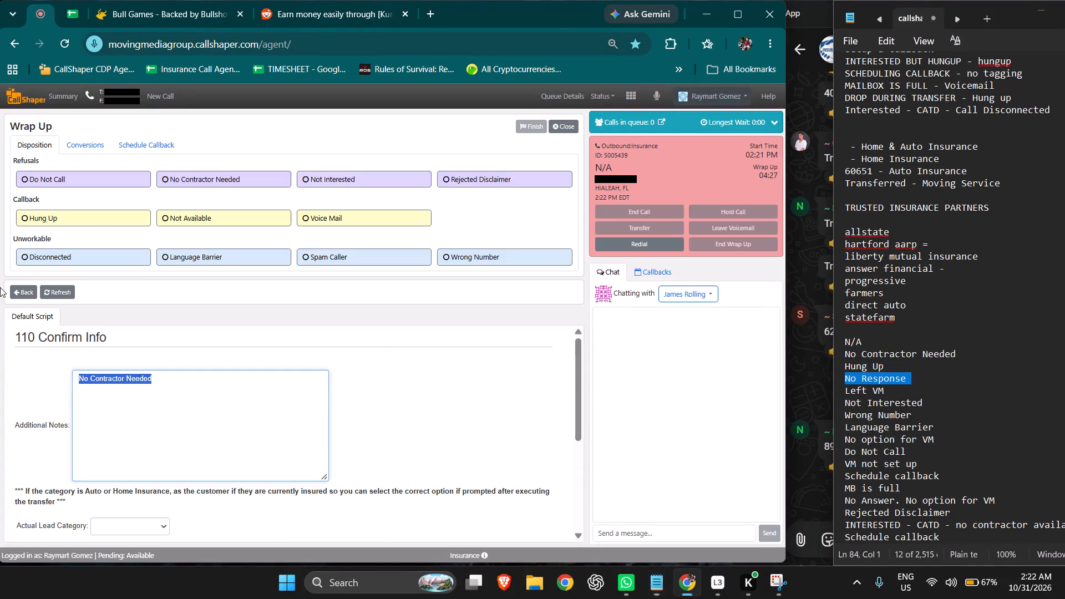
{"action": "key", "text": "ctrl+v"}
Submit the Hialeah call's wrap-up with the Not Available disposition.
{"action": "left_click", "coordinate": [176, 219]}
{"action": "left_click", "coordinate": [522, 130]}
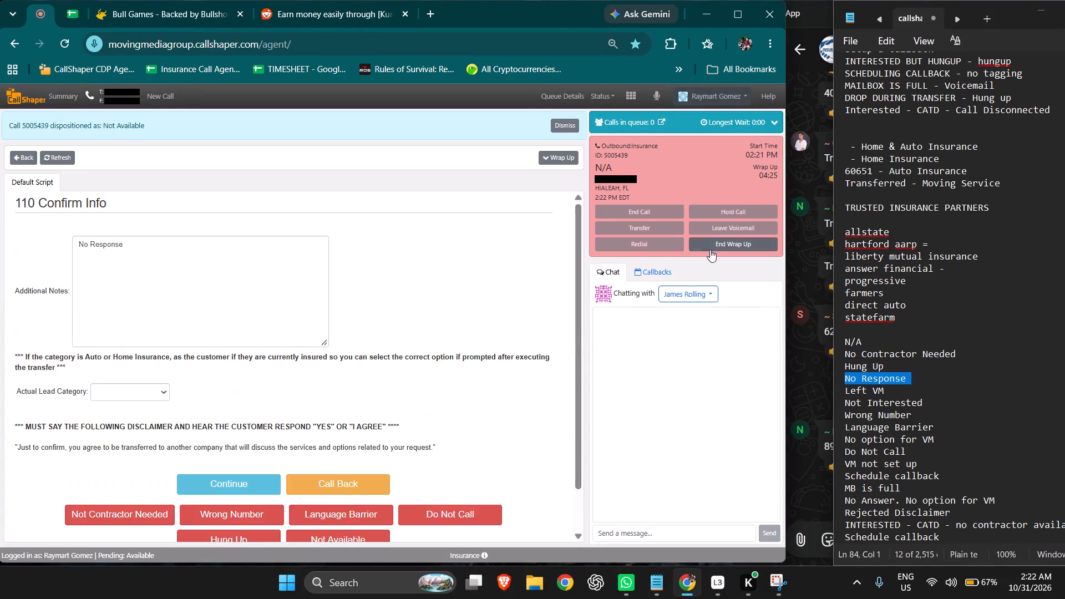
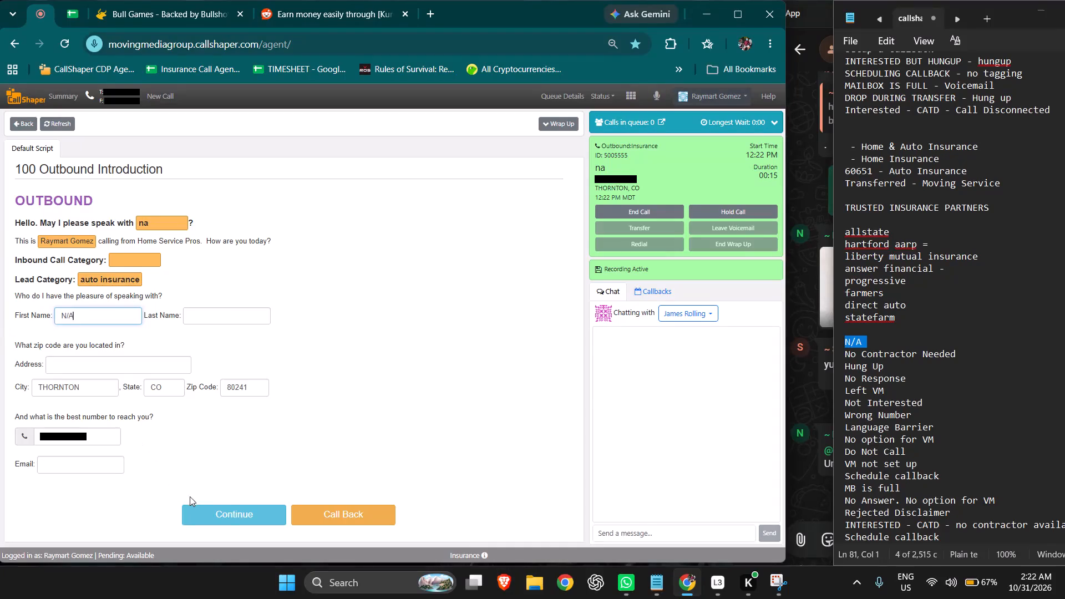
Continue the Thornton, CO call to Confirm Info and add "Left VM", copied from the prepared phrases, on a new line of the additional notes.
{"action": "left_click", "coordinate": [205, 510]}
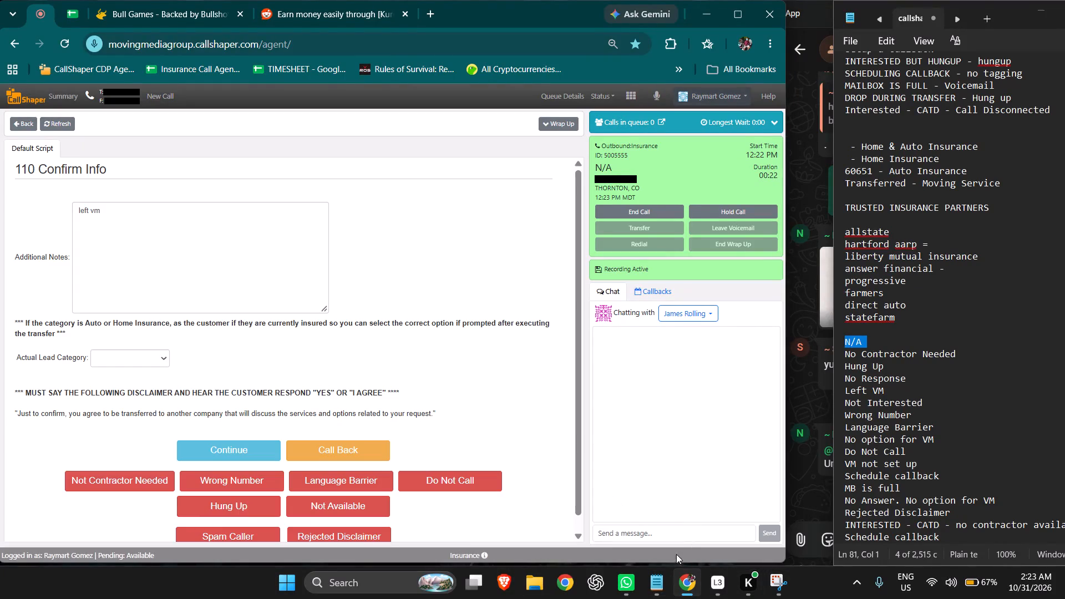
{"action": "left_click", "coordinate": [246, 246]}
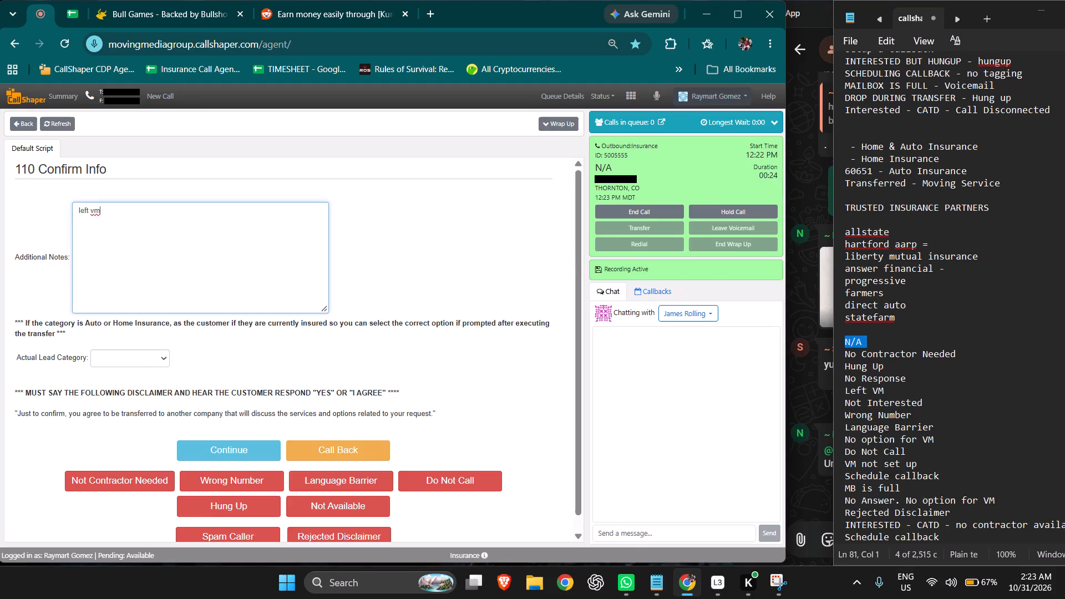
{"action": "left_click", "coordinate": [842, 375]}
{"action": "left_click", "coordinate": [842, 390]}
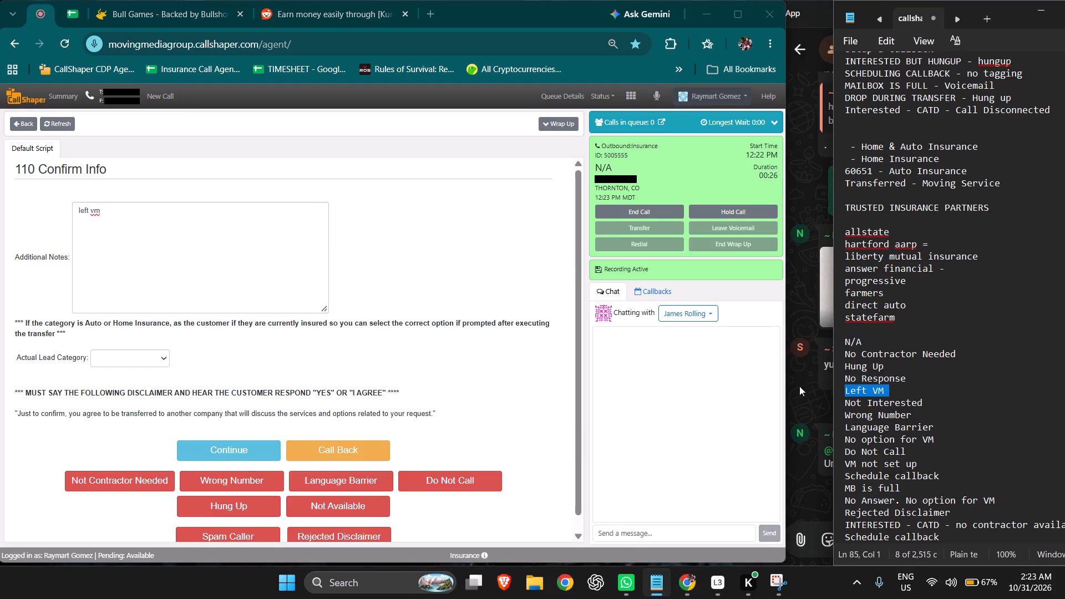
{"action": "key", "text": "ctrl+c"}
{"action": "left_click", "coordinate": [201, 244]}
{"action": "key", "text": "Return"}
{"action": "key", "text": "ctrl+v"}
End the Thornton call and finish its wrap-up with the Not Available disposition.
{"action": "left_click", "coordinate": [613, 216]}
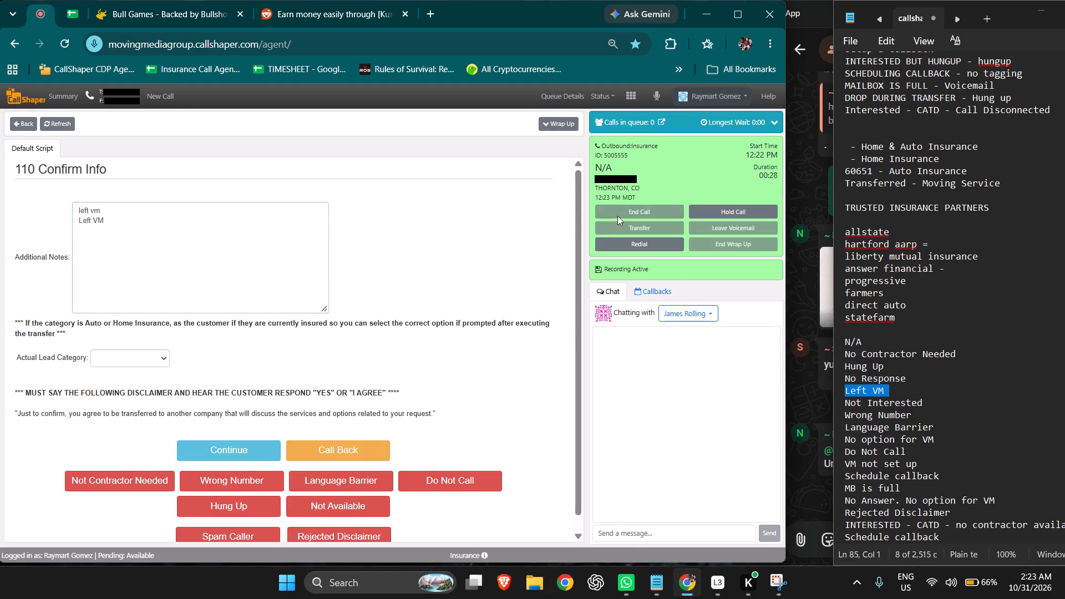
{"action": "left_click", "coordinate": [197, 212]}
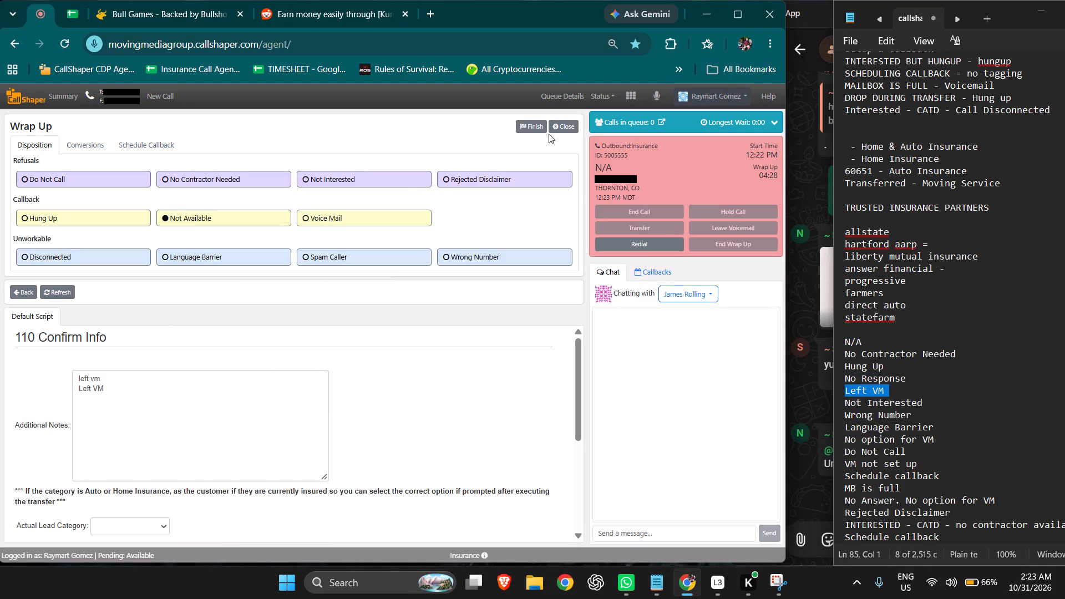
{"action": "left_click", "coordinate": [524, 120]}
{"action": "left_click", "coordinate": [741, 241]}
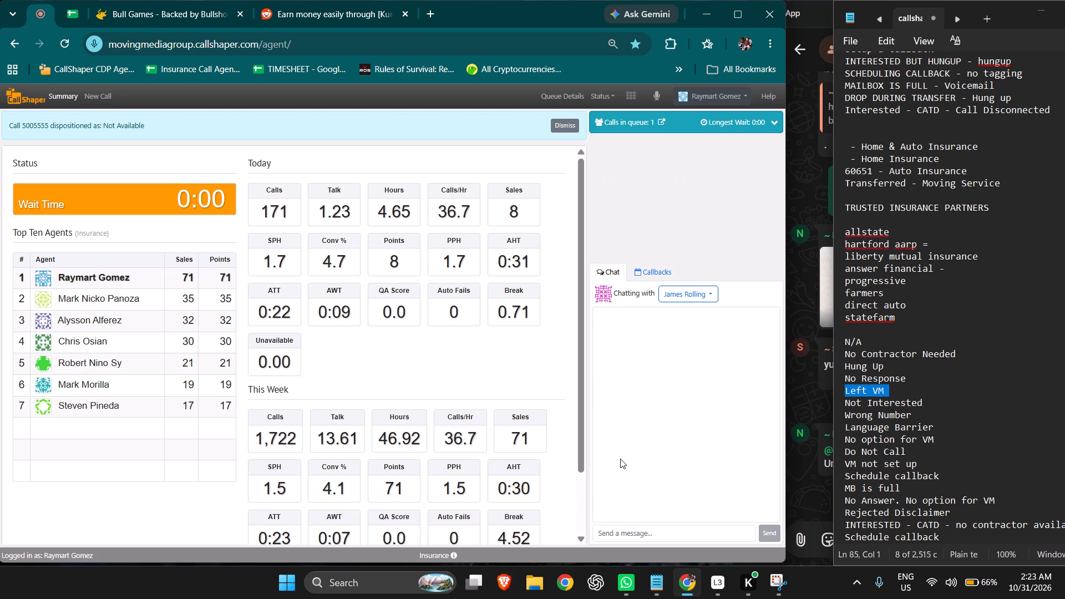
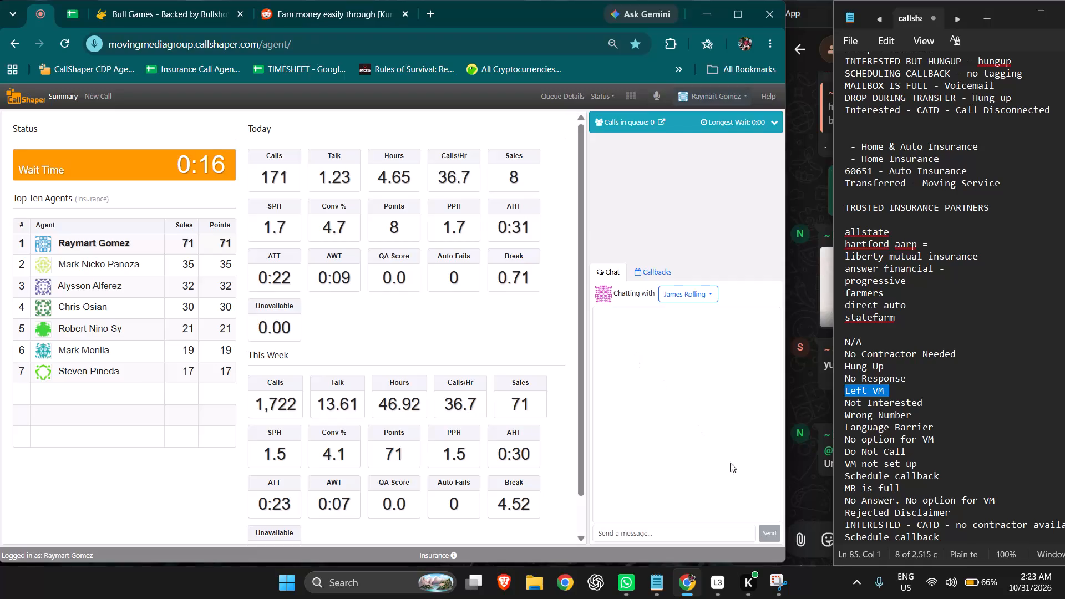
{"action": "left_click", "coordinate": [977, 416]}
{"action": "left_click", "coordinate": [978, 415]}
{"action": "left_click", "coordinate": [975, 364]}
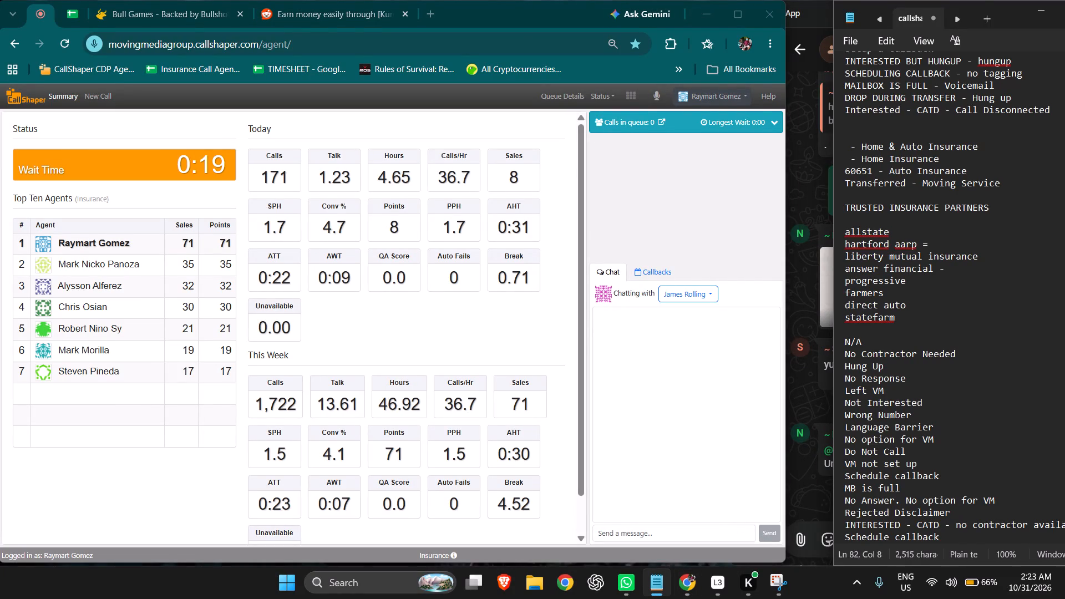
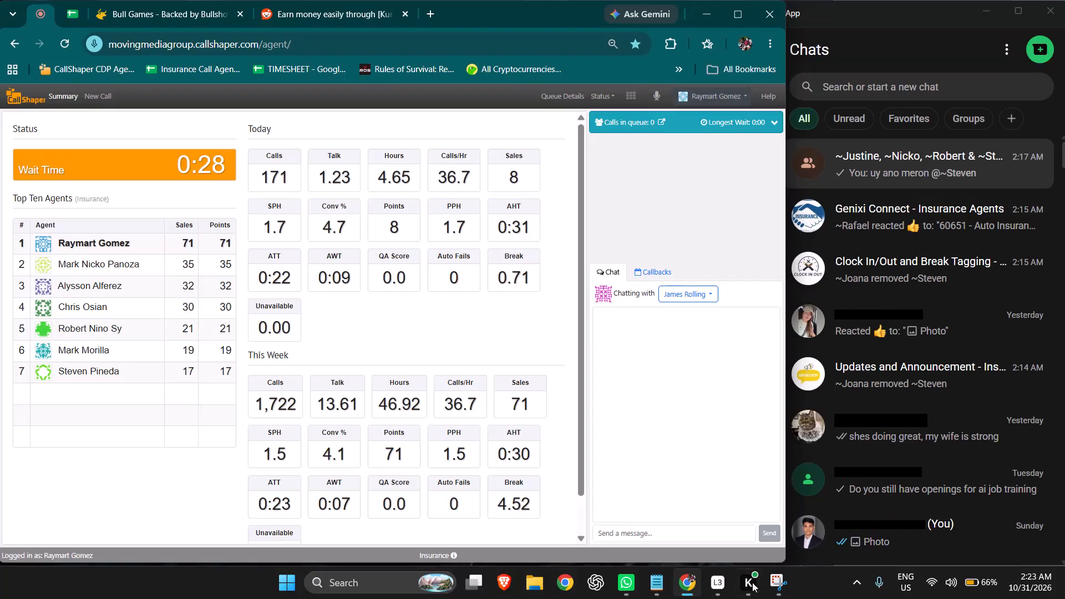
Switch to the Notepad call notes and look over the list of call disposition phrases.
{"action": "left_click", "coordinate": [666, 593]}
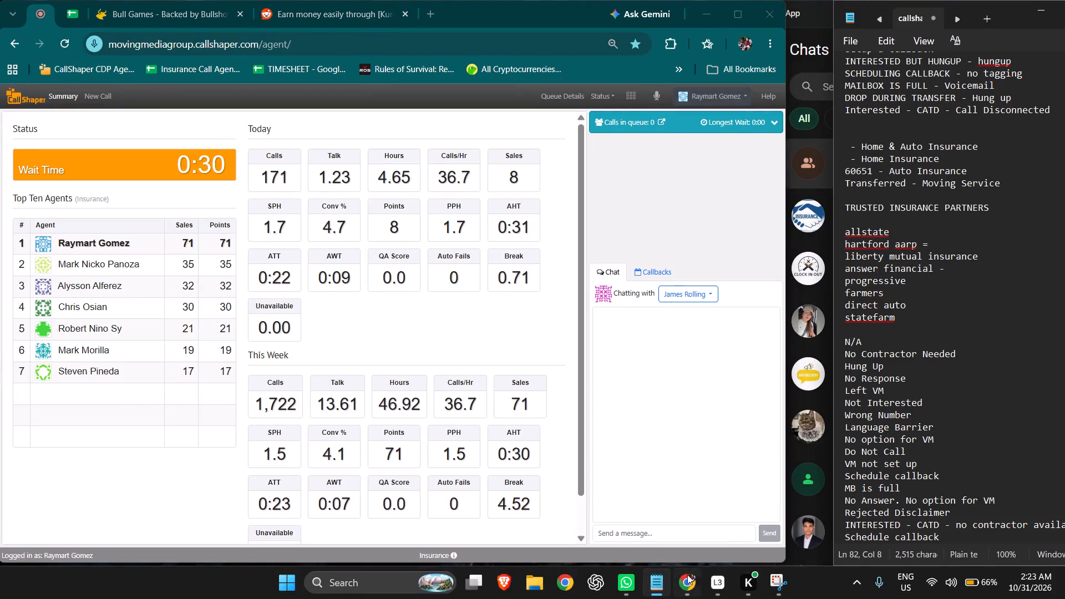
{"action": "left_click", "coordinate": [914, 403]}
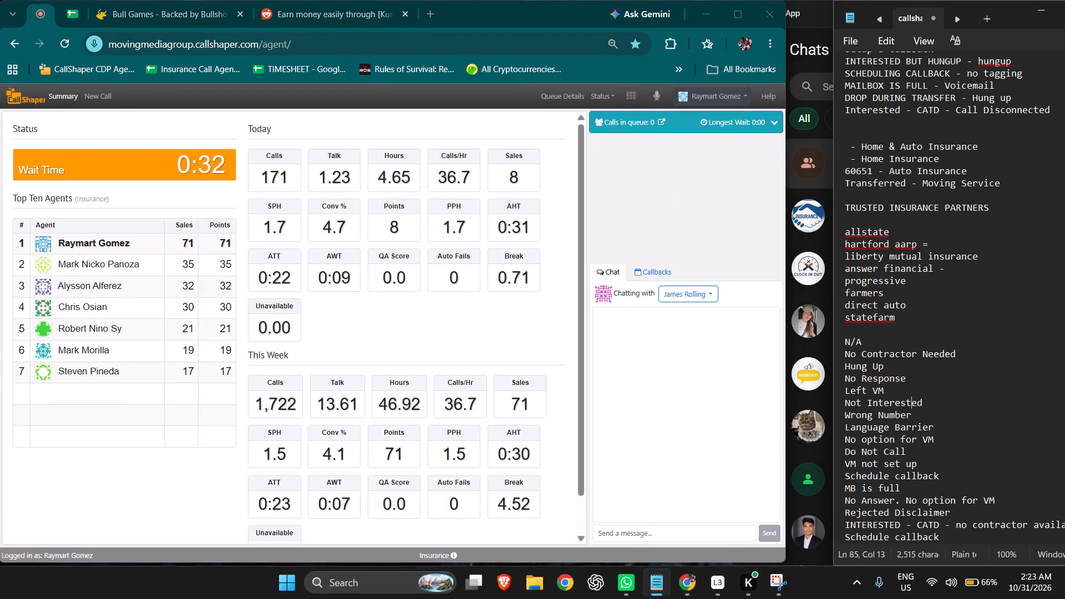
{"action": "scroll", "coordinate": [914, 403], "scroll_direction": "down", "scroll_amount": 10}
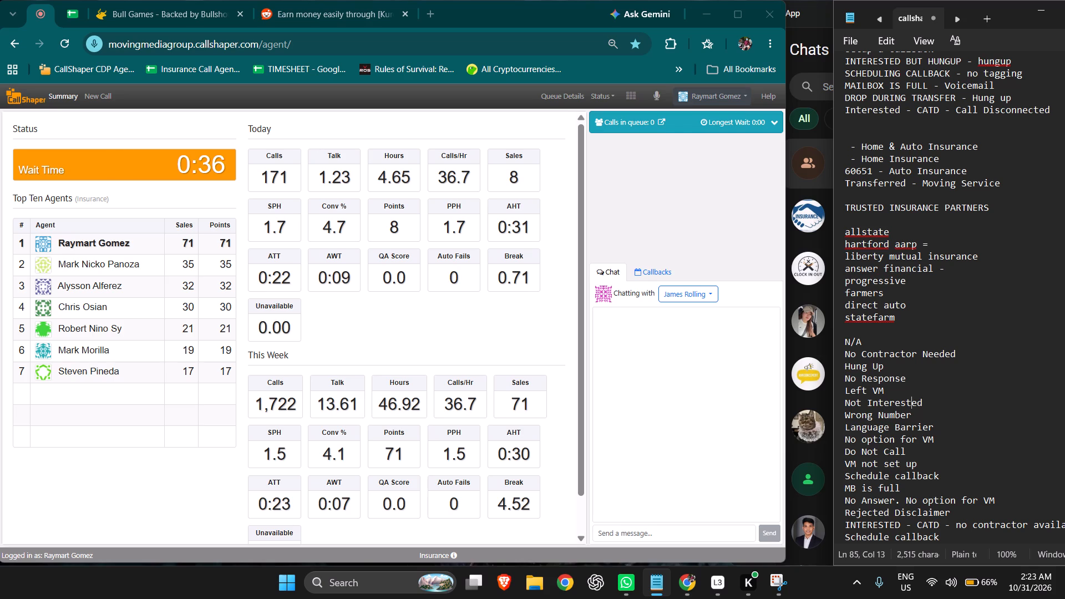
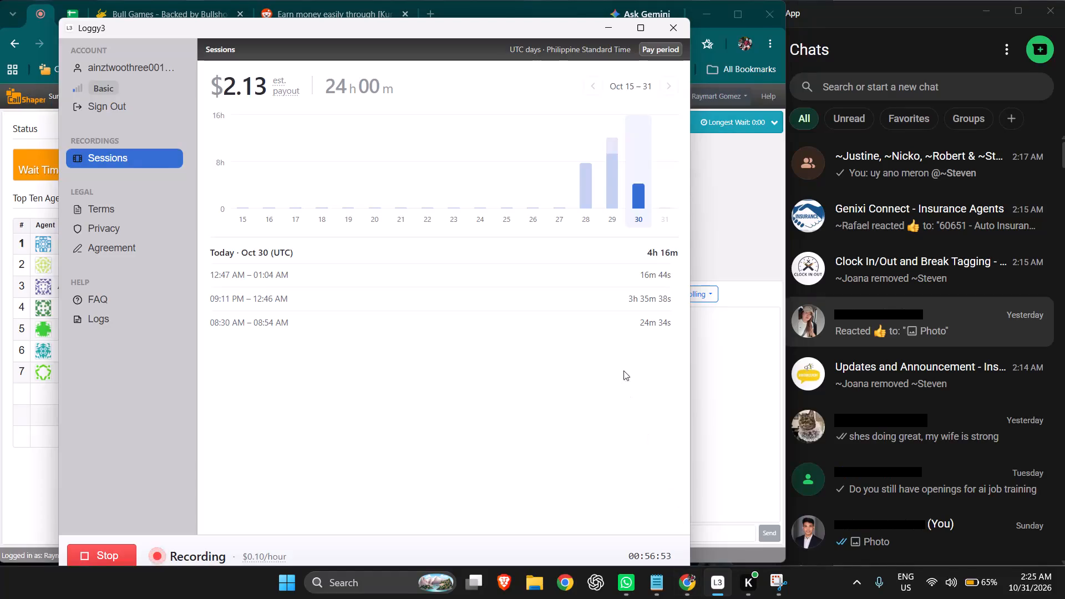
Switch from the Loggy3 sessions window back to the CallShaper agent summary.
{"action": "left_click", "coordinate": [723, 439]}
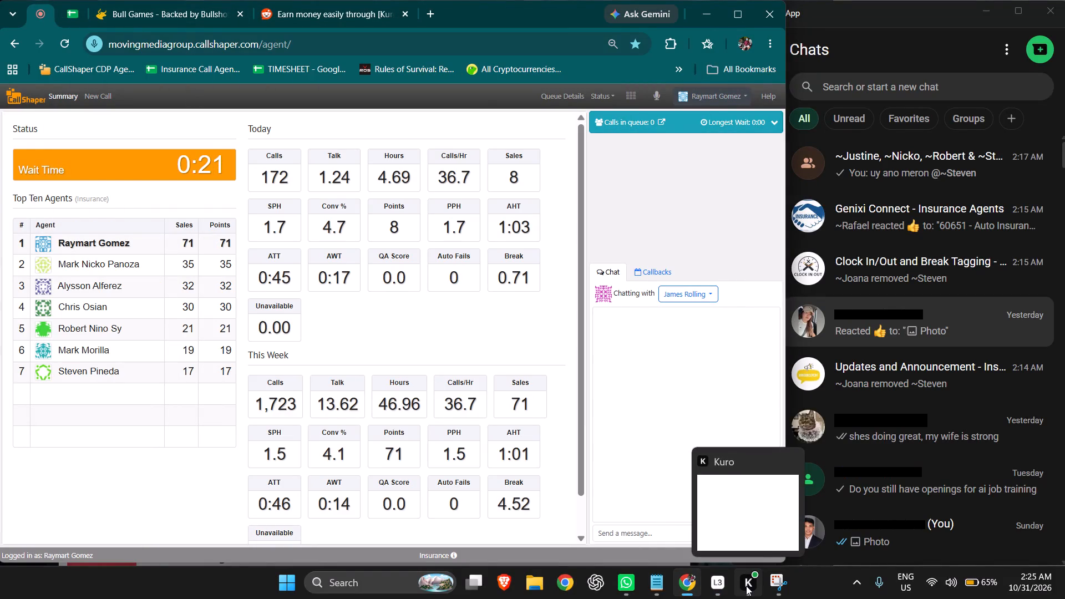
Bring up the Snipping Tool window holding the Permissions screenshot and close it.
{"action": "left_click", "coordinate": [783, 581]}
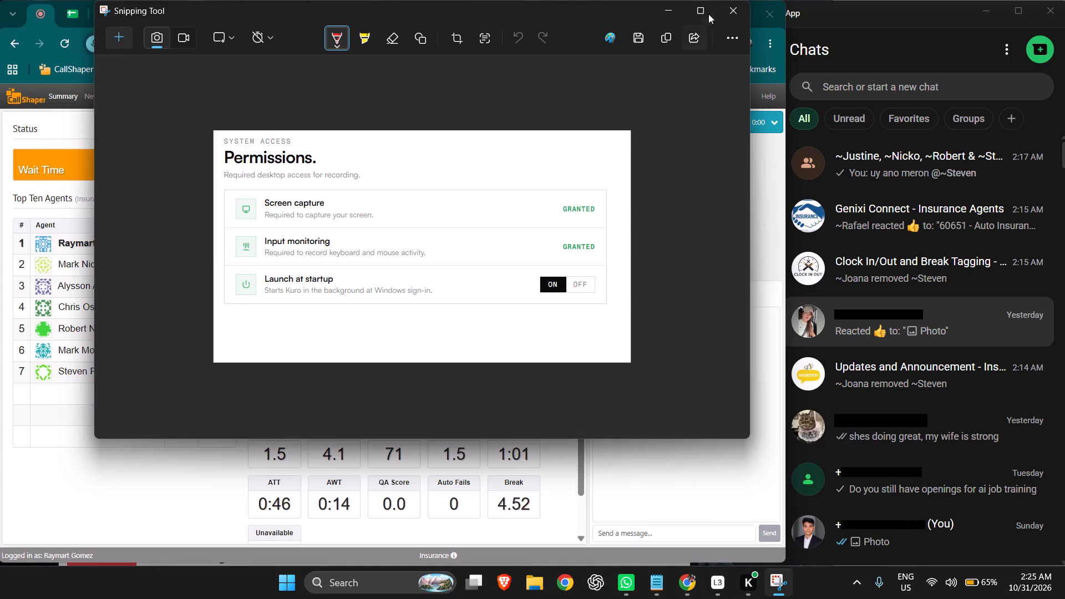
{"action": "left_click", "coordinate": [725, 7]}
Switch to the Notepad call notes with the disposition phrases beside the CallShaper summary.
{"action": "left_click", "coordinate": [676, 596]}
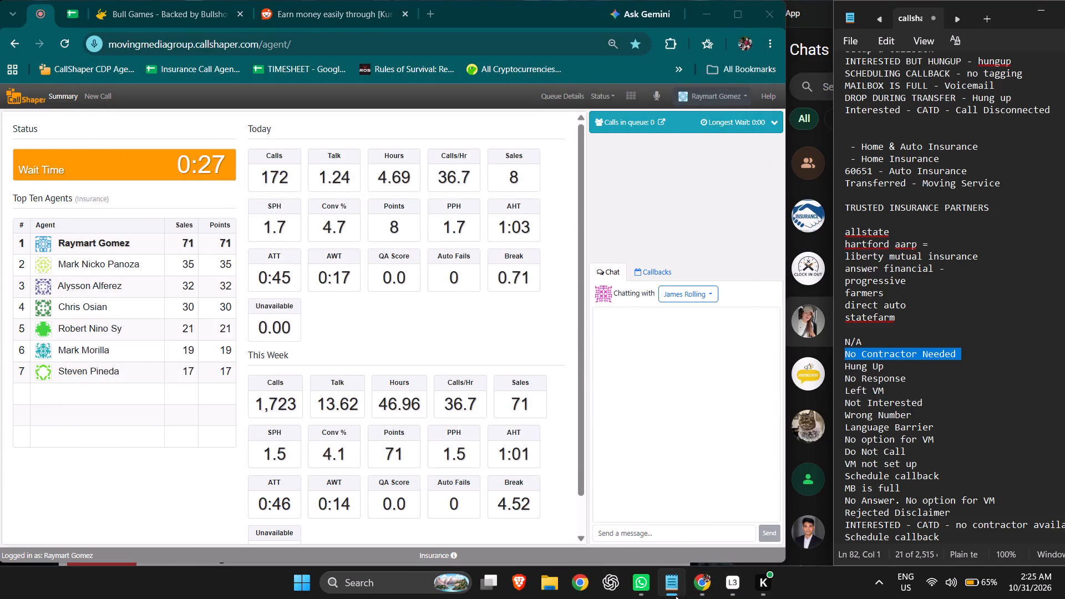
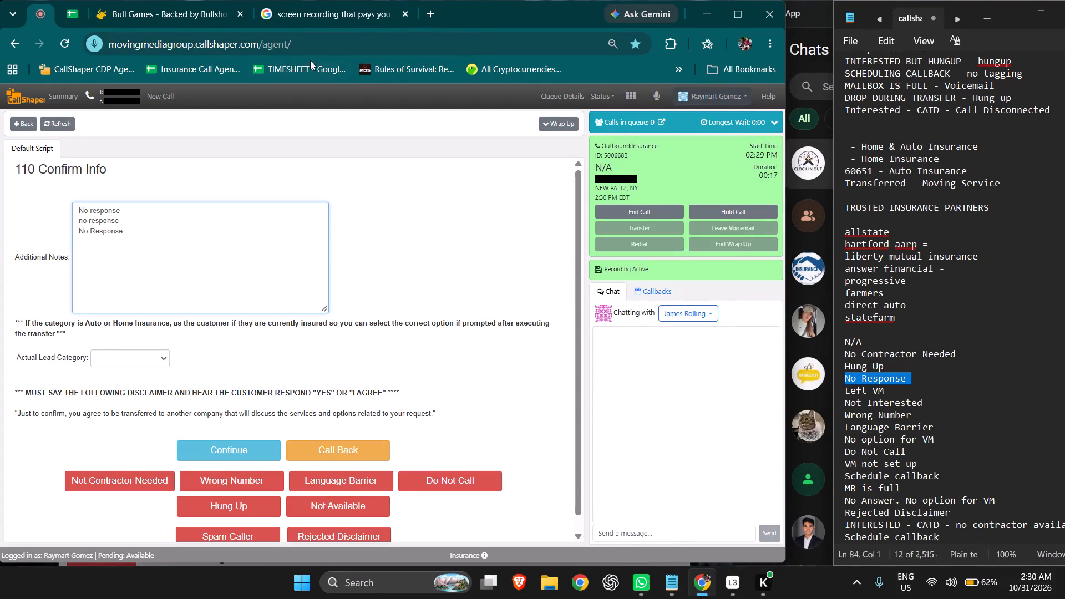
Switch to the Insurance Call Agent Schedule spreadsheet and check Raymart's break times in the Break schedule sheet.
{"action": "left_click", "coordinate": [82, 17]}
{"action": "left_click", "coordinate": [480, 356]}
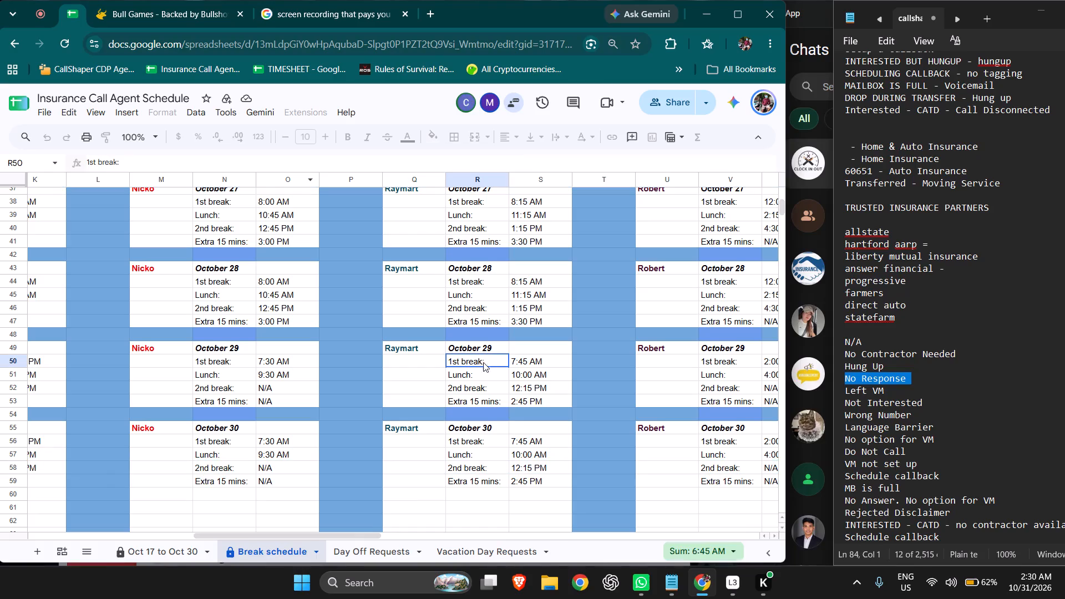
{"action": "left_click", "coordinate": [17, 464]}
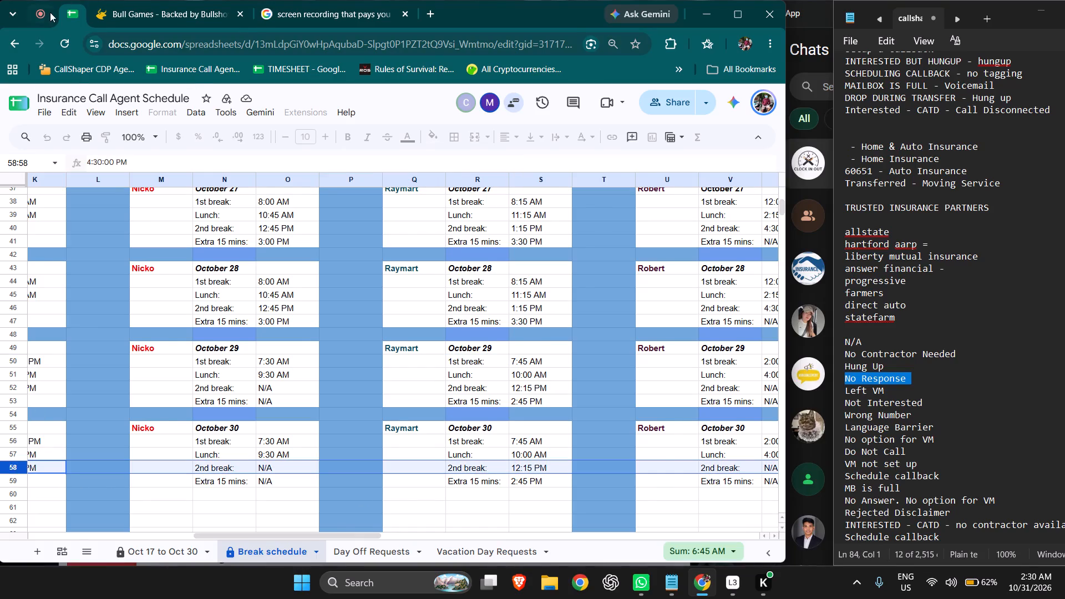
Back in CallShaper, end the active outbound insurance call and disposition it as Not Available.
{"action": "left_click", "coordinate": [42, 12]}
{"action": "left_click", "coordinate": [610, 210]}
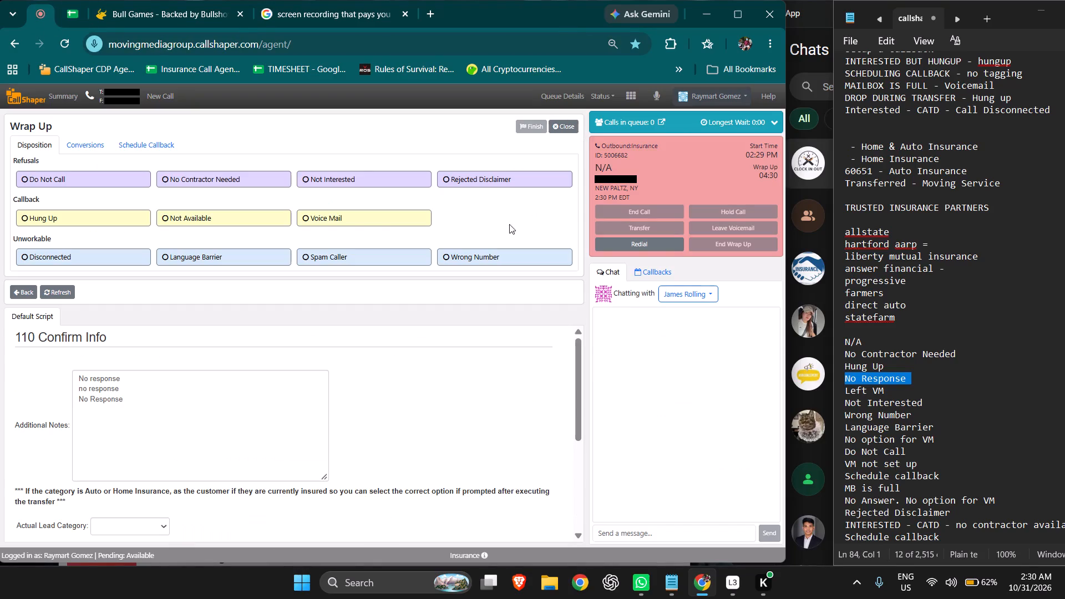
{"action": "left_click", "coordinate": [248, 224]}
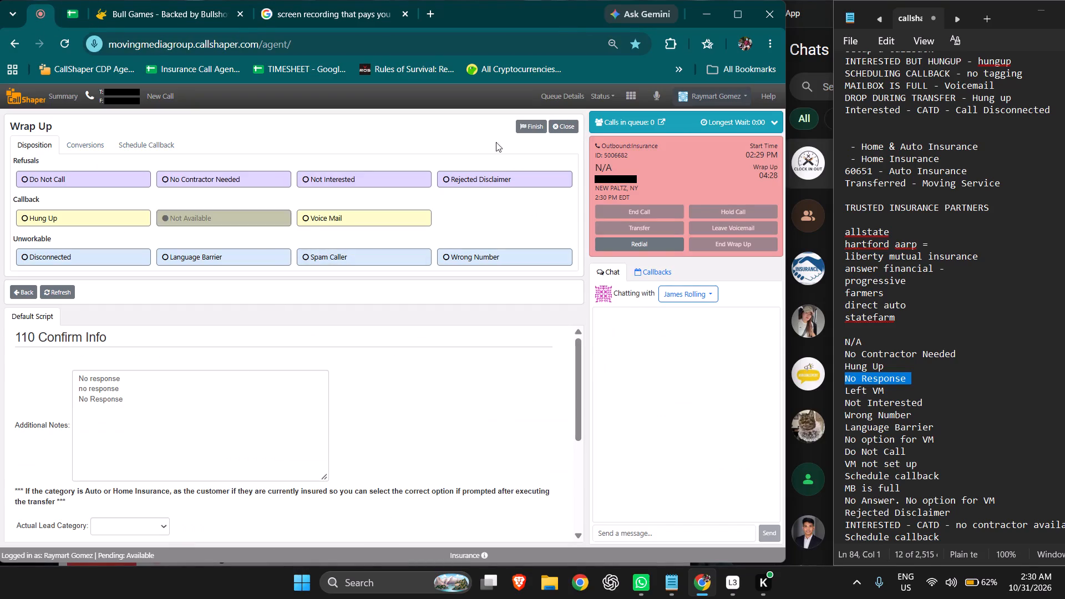
{"action": "left_click", "coordinate": [532, 124]}
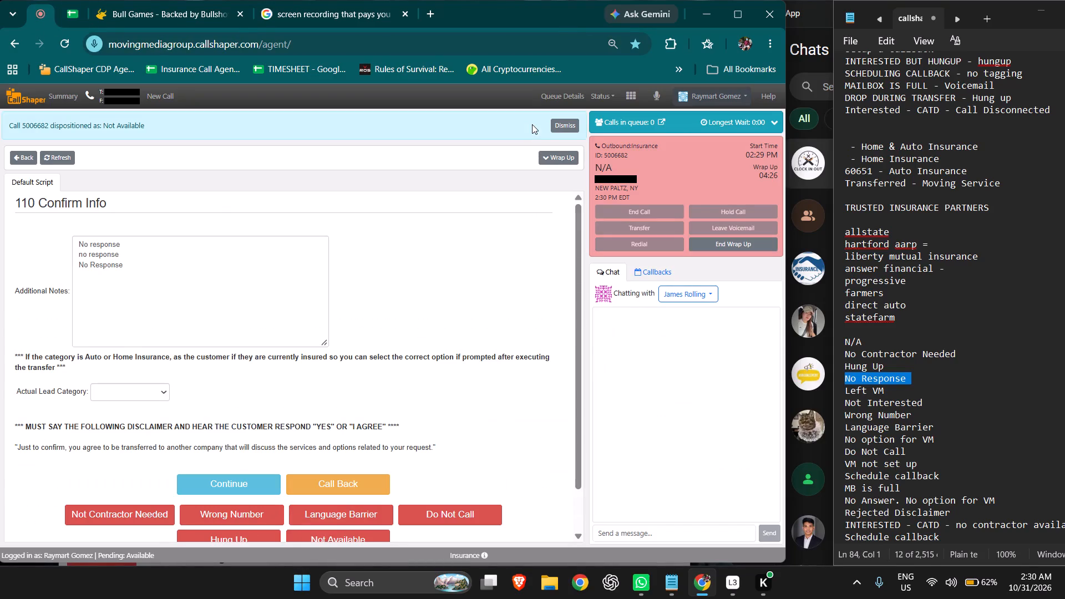
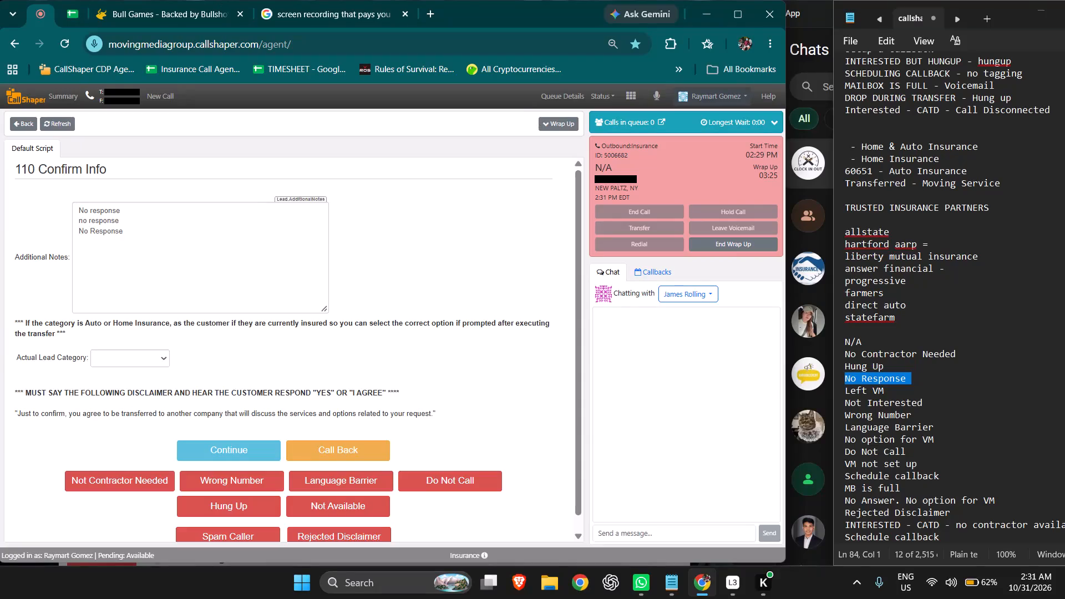
End the wrap-up of the outbound insurance call to the New Paltz, NY lead.
{"action": "left_click", "coordinate": [728, 243]}
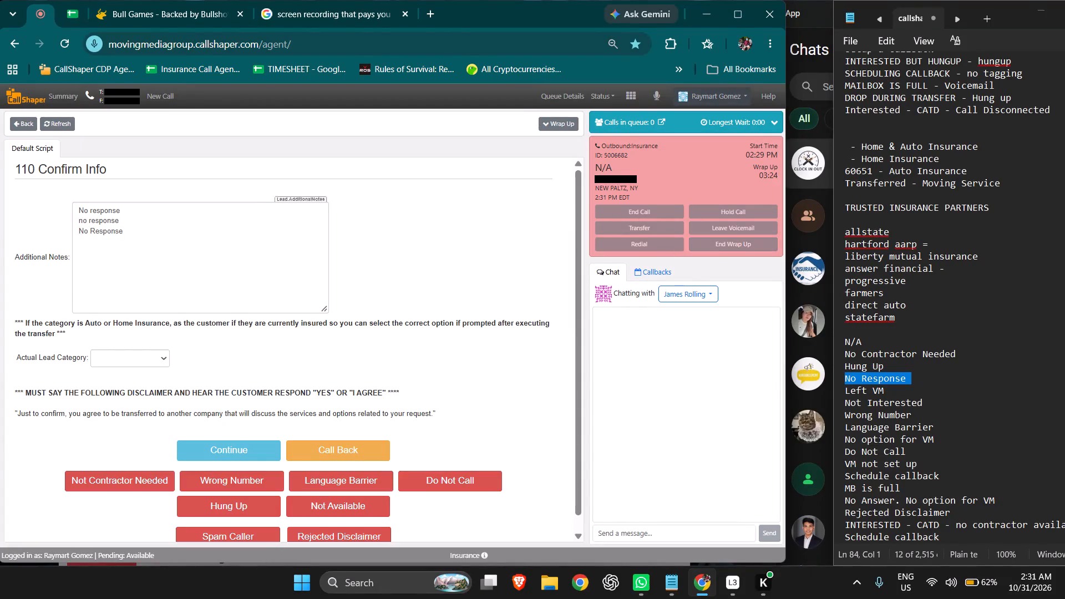
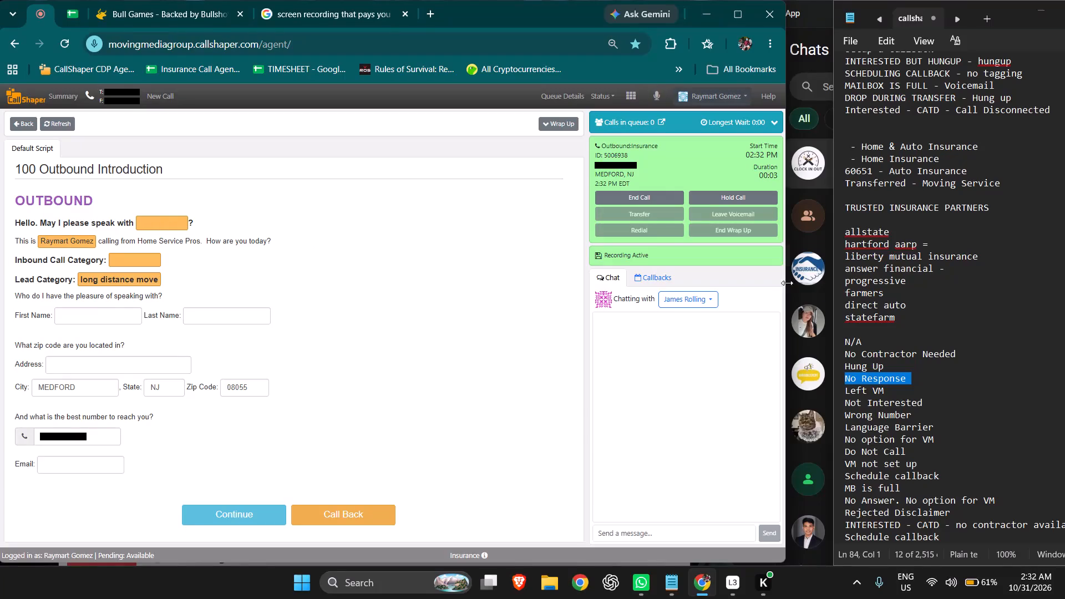
Enter N/A, copied from the notes file, as the Medford, NJ lead's first name and continue to the Confirm Info page.
{"action": "left_click", "coordinate": [837, 337]}
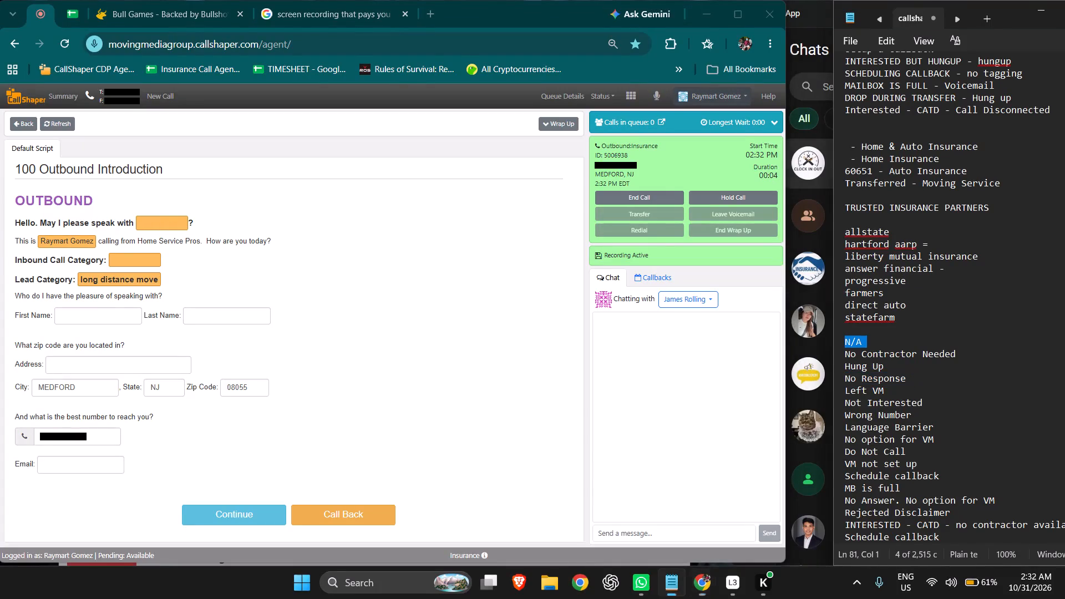
{"action": "key", "text": "ctrl+c"}
{"action": "left_click", "coordinate": [89, 326]}
{"action": "left_click", "coordinate": [96, 313]}
{"action": "key", "text": "ctrl+v"}
{"action": "left_click", "coordinate": [221, 500]}
{"action": "left_click", "coordinate": [224, 522]}
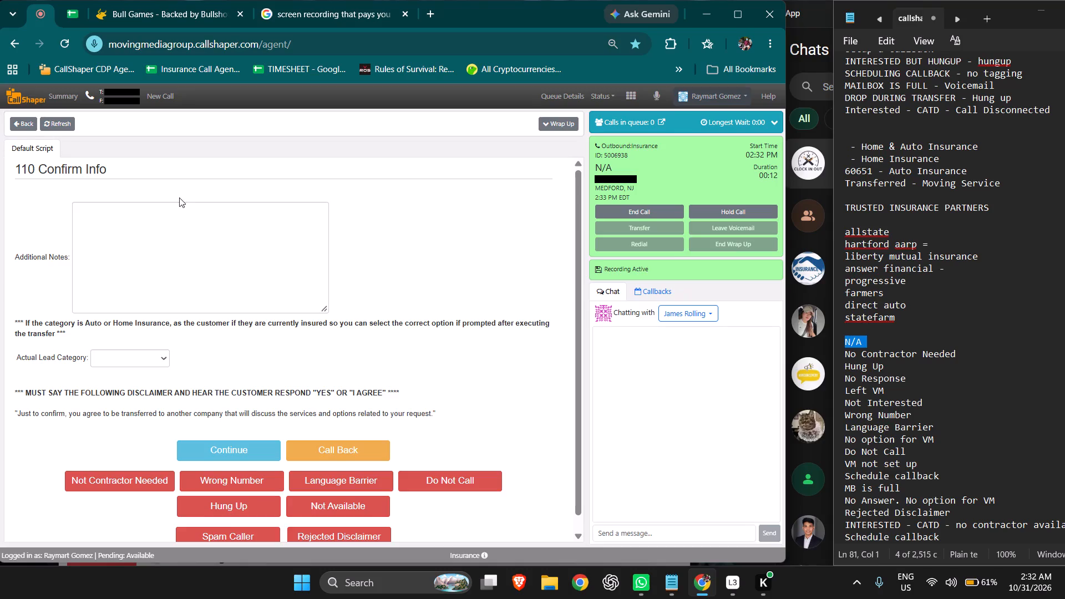
Copy No Contractor Needed from the notes file into the call's Additional Notes.
{"action": "left_click", "coordinate": [838, 351]}
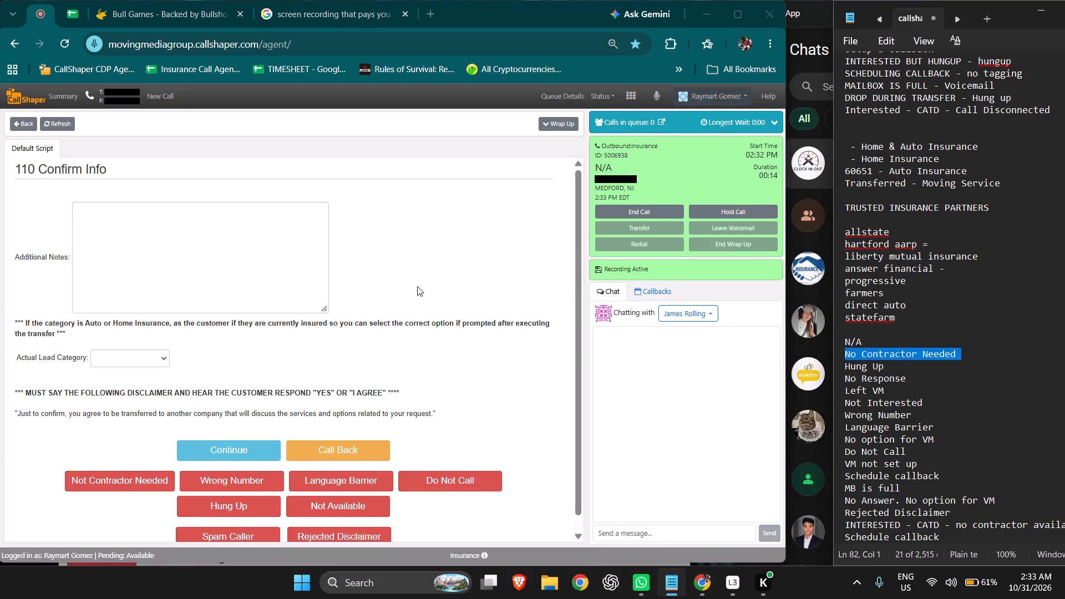
{"action": "key", "text": "ctrl+c"}
{"action": "left_click", "coordinate": [200, 245]}
{"action": "key", "text": "ctrl+v"}
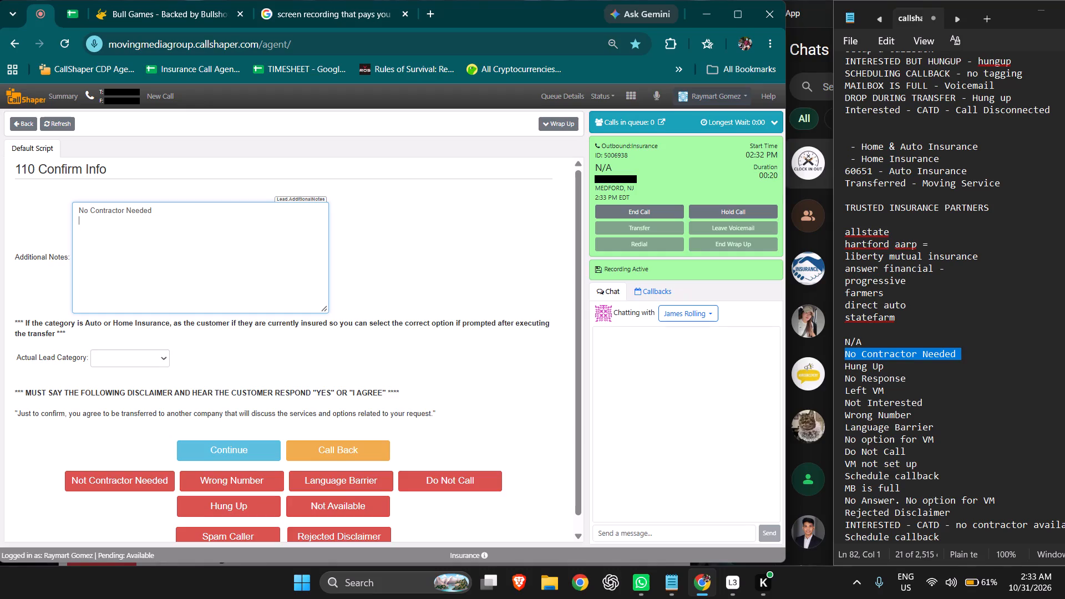
Disposition the Medford, NJ call as No Contractor Needed, then finish and end its wrap-up.
{"action": "left_click", "coordinate": [260, 177]}
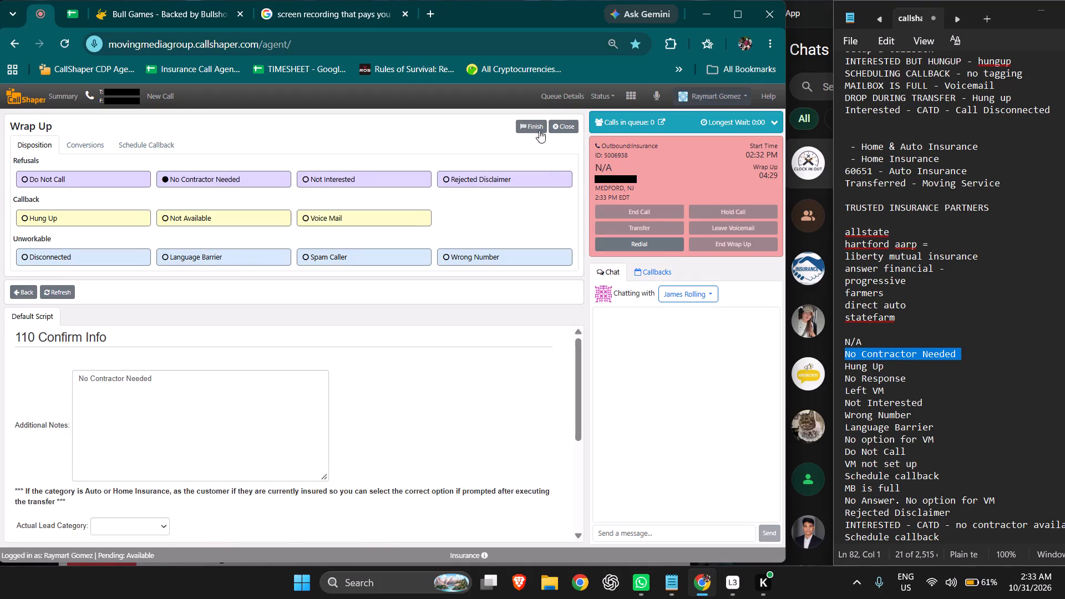
{"action": "left_click", "coordinate": [536, 127]}
{"action": "left_click", "coordinate": [739, 239]}
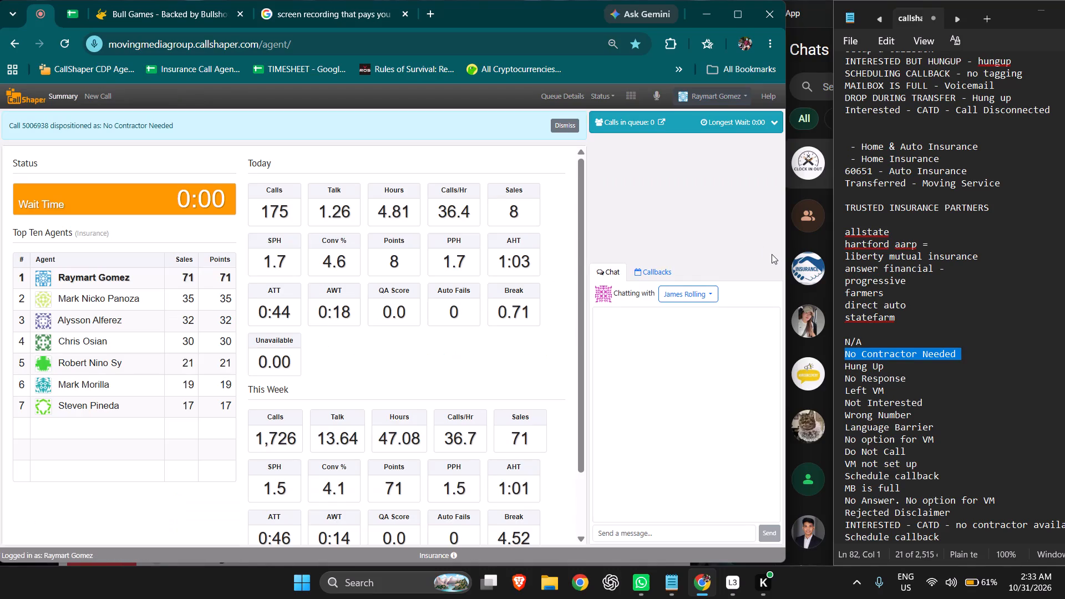
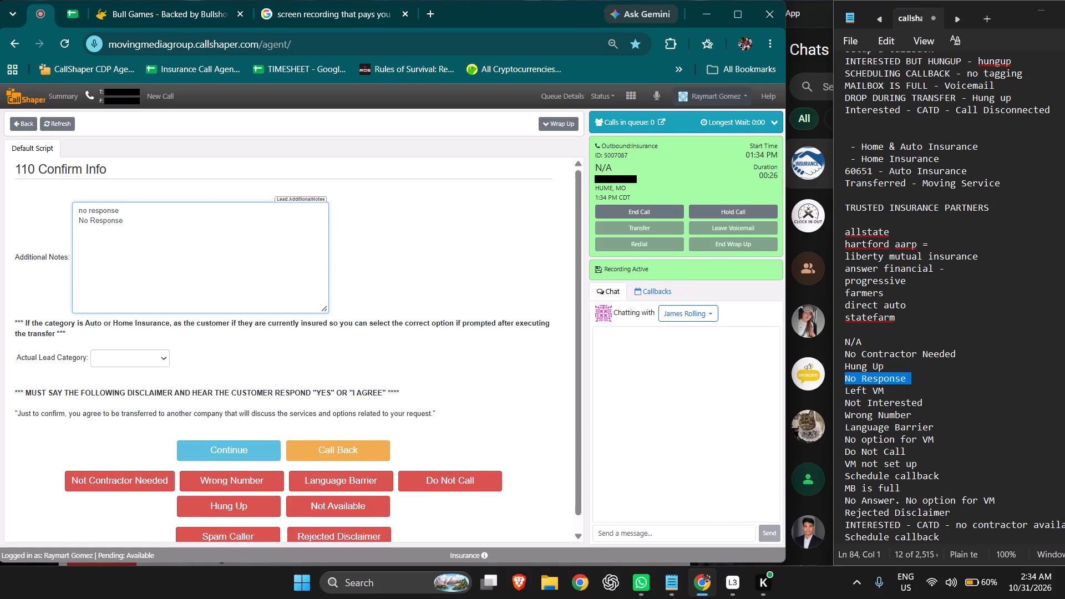
End the Hume, MO call and close it out with the Not Available disposition, including ending its wrap-up.
{"action": "left_click", "coordinate": [627, 206]}
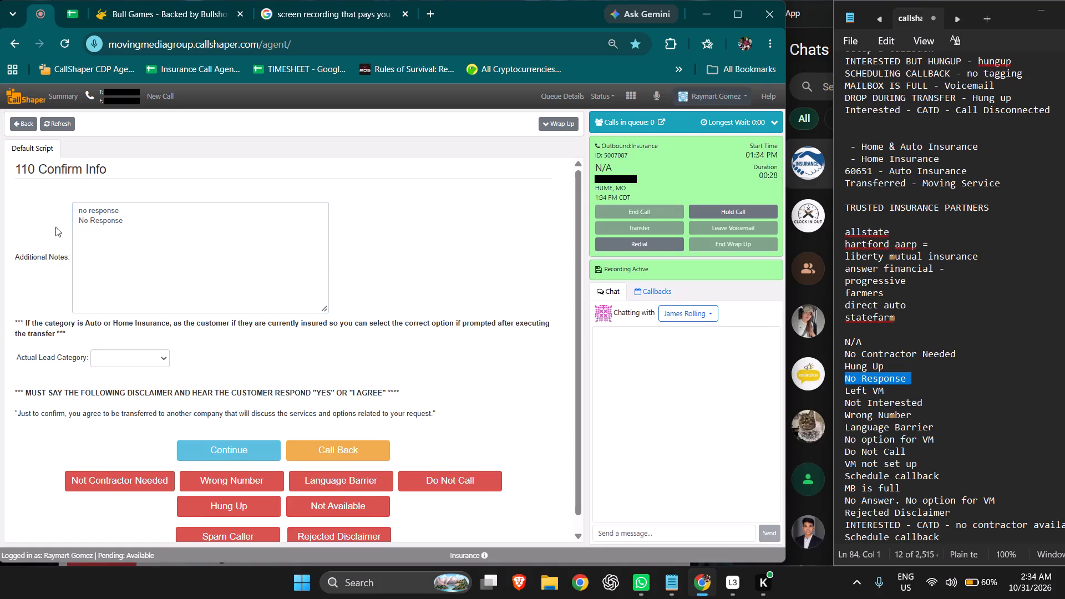
{"action": "left_click", "coordinate": [188, 212]}
{"action": "left_click", "coordinate": [536, 127]}
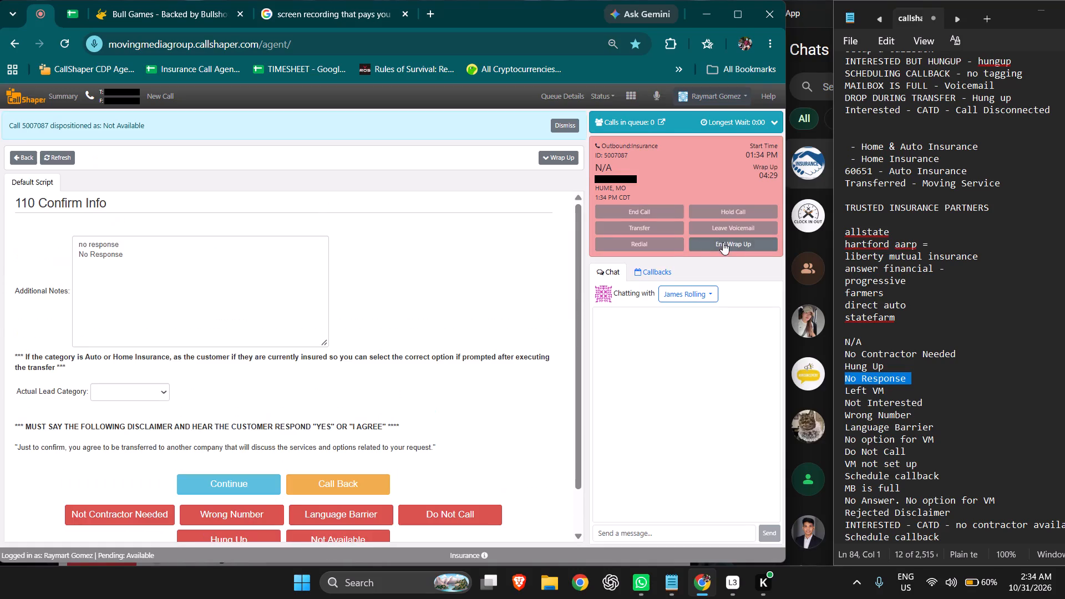
{"action": "left_click", "coordinate": [723, 242]}
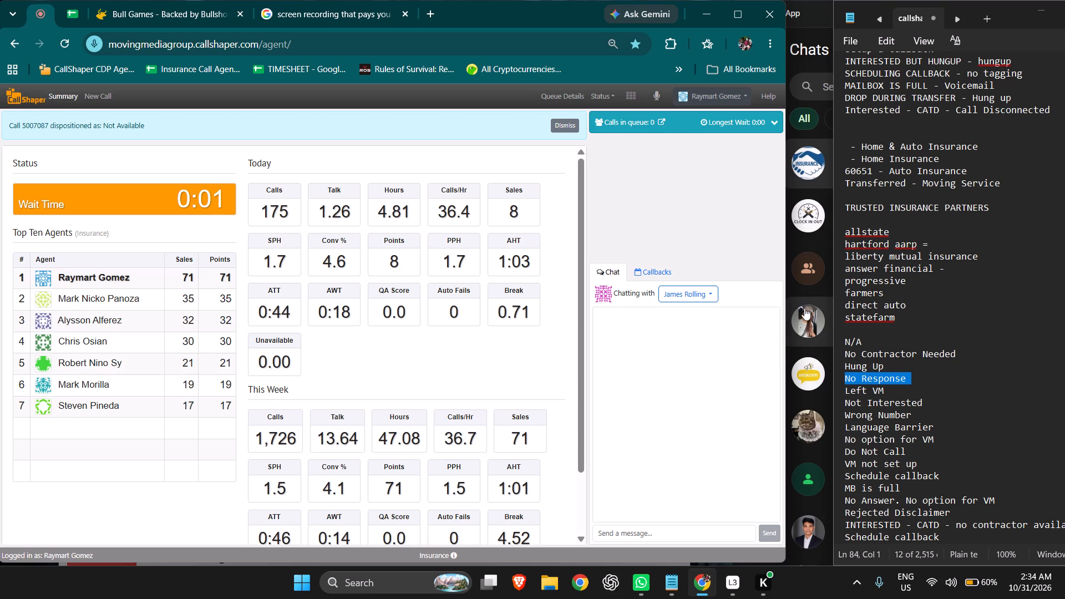
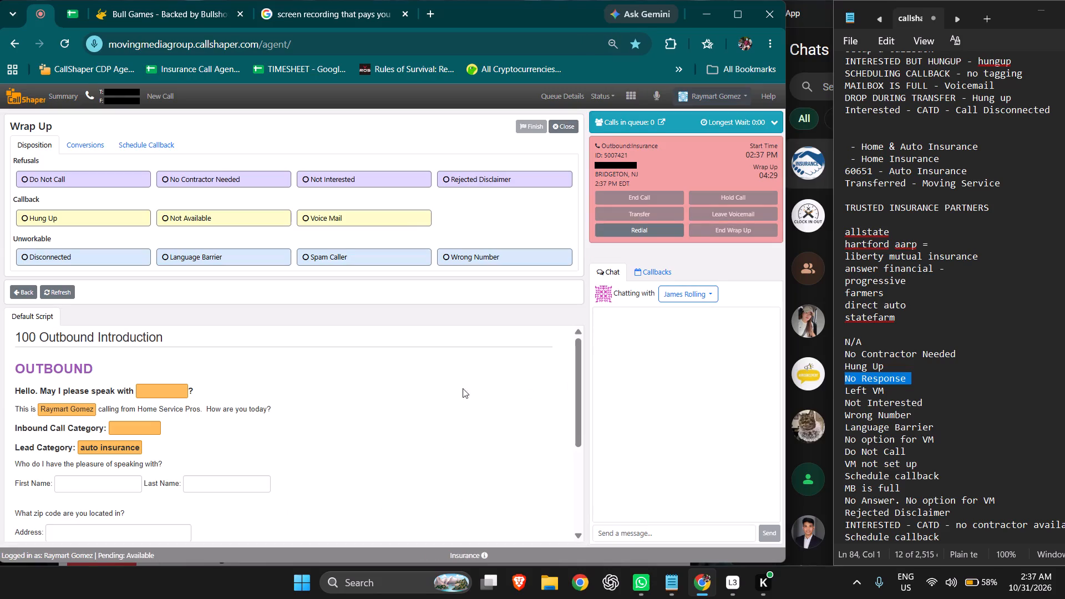
Copy the N/A line from the call-notes list in Notepad for the Bridgeton, NJ call.
{"action": "left_click", "coordinate": [834, 346]}
{"action": "key", "text": "ctrl+c"}
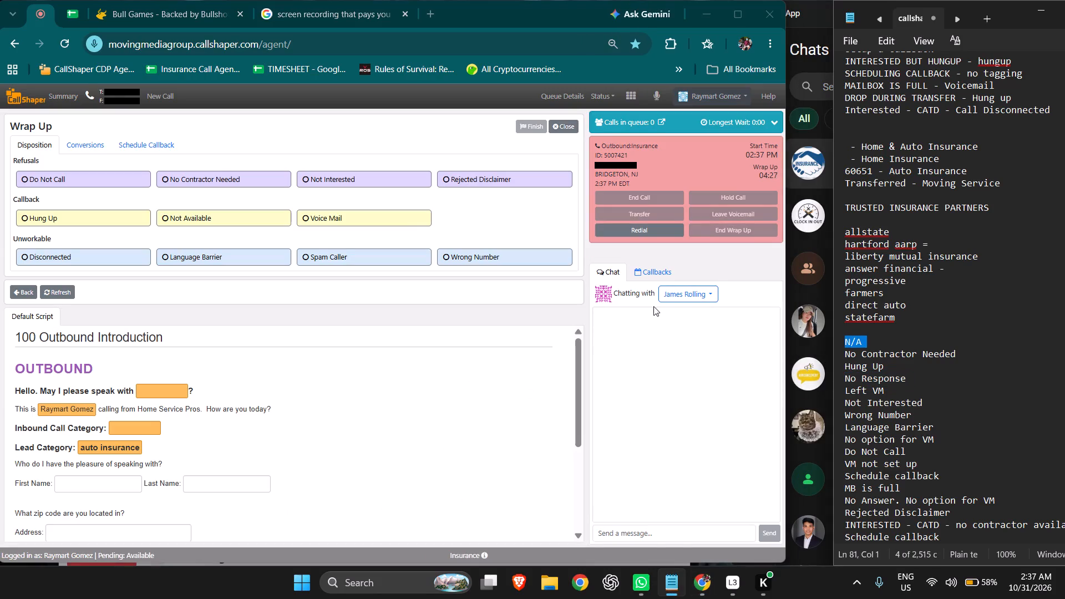
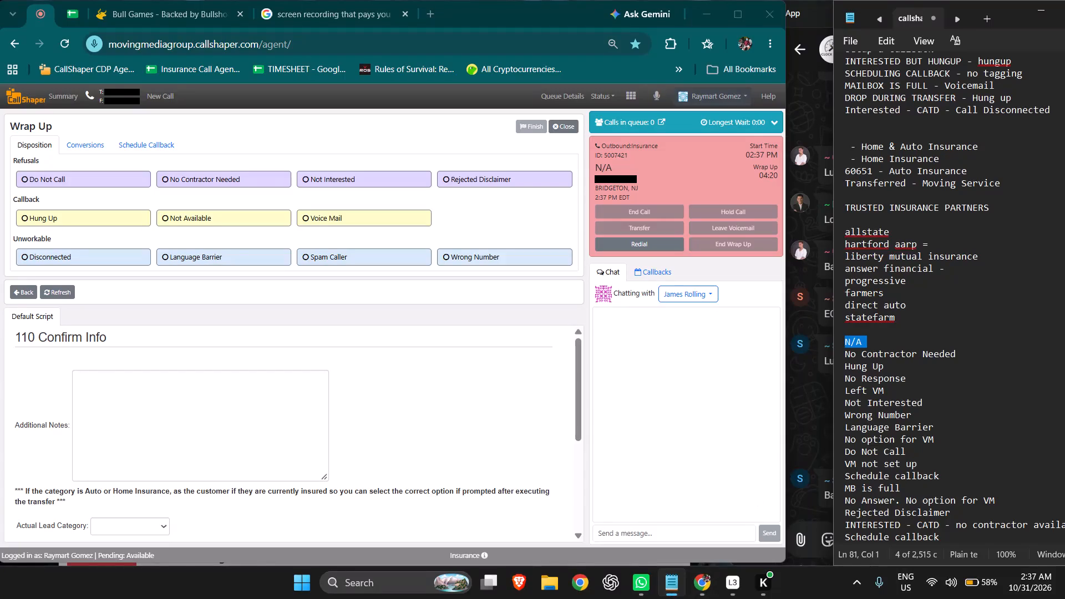
Log the Bridgeton, NJ call as Hung Up in both the additional notes, copied from the Notepad list, and the disposition, and end its wrap-up.
{"action": "left_click", "coordinate": [835, 367]}
{"action": "key", "text": "ctrl+c"}
{"action": "left_click", "coordinate": [217, 436]}
{"action": "key", "text": "ctrl+v"}
{"action": "left_click", "coordinate": [113, 219]}
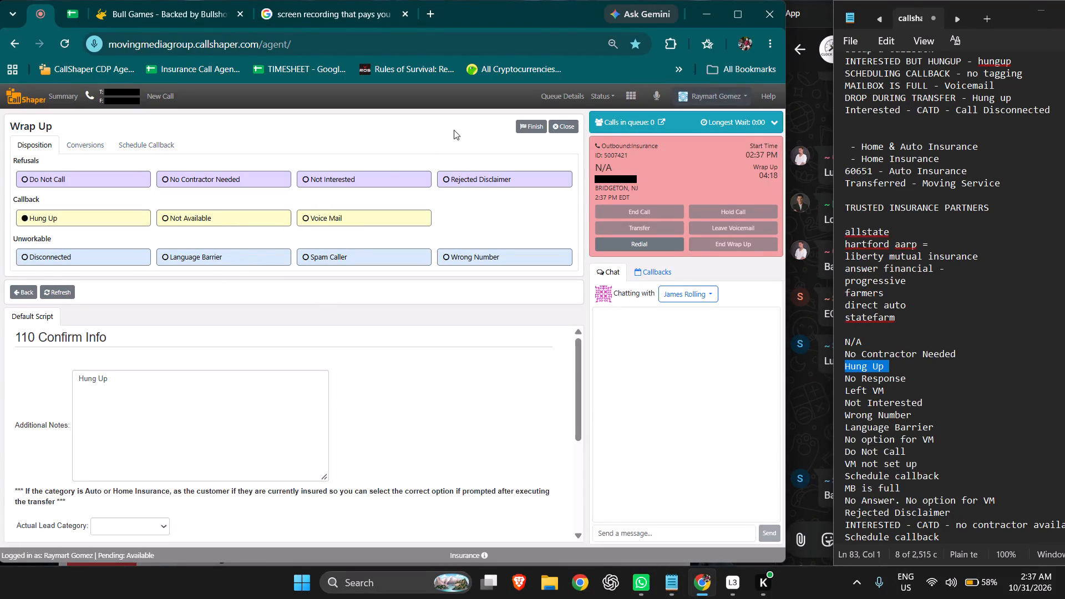
{"action": "left_click", "coordinate": [526, 123]}
{"action": "left_click", "coordinate": [739, 238]}
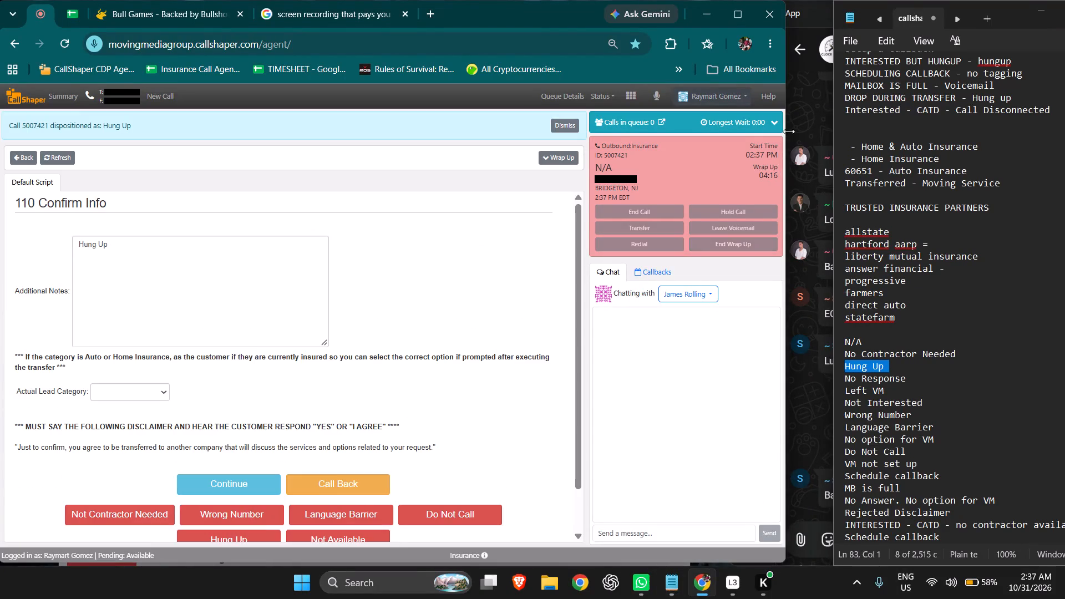
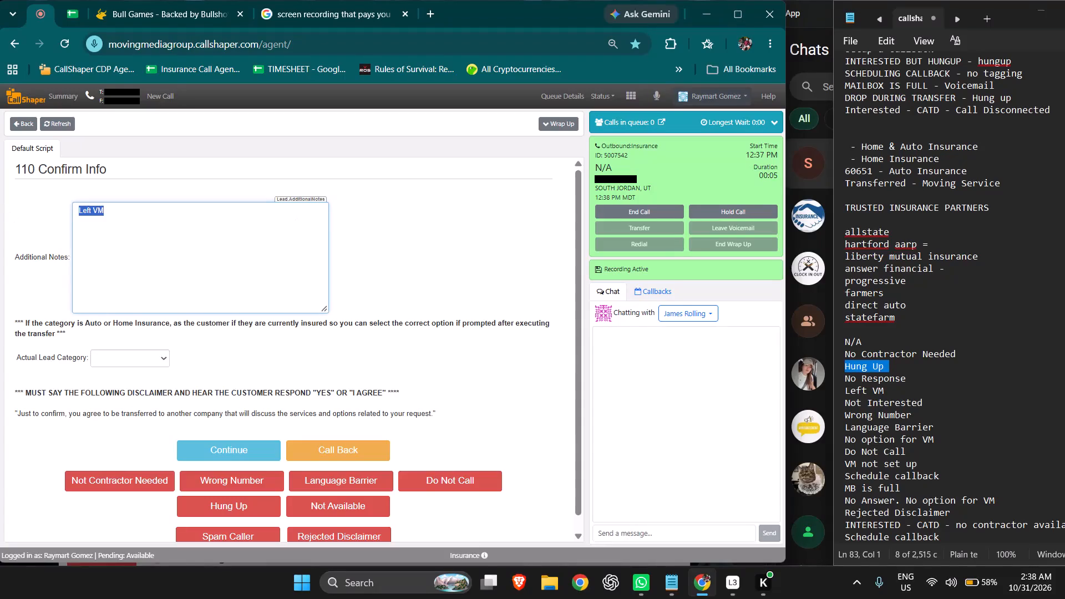
Add another Left VM line to the South Jordan, UT call's additional notes, then end and wrap up the call as Not Available.
{"action": "left_click", "coordinate": [181, 221]}
{"action": "key", "text": "Return"}
{"action": "key", "text": "ctrl+v"}
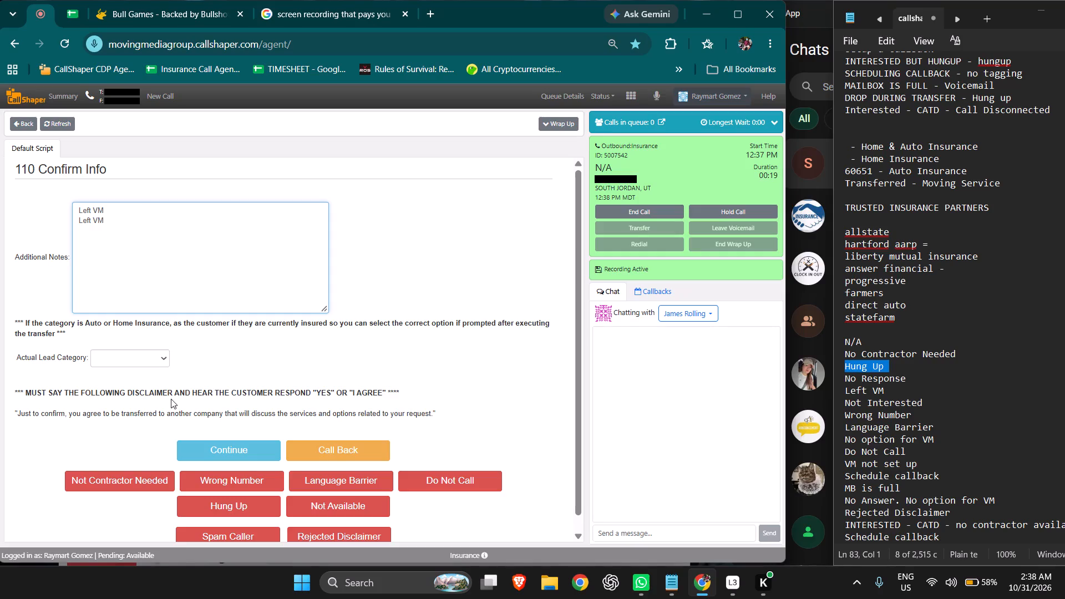
{"action": "left_click", "coordinate": [626, 211]}
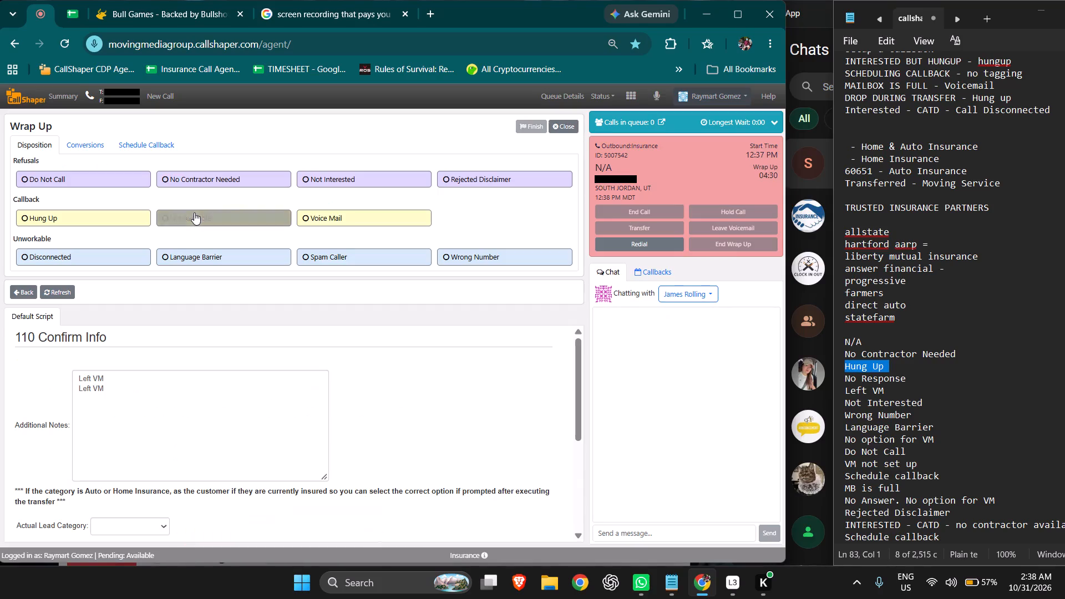
{"action": "left_click", "coordinate": [194, 212]}
{"action": "left_click", "coordinate": [527, 121]}
{"action": "left_click", "coordinate": [728, 241]}
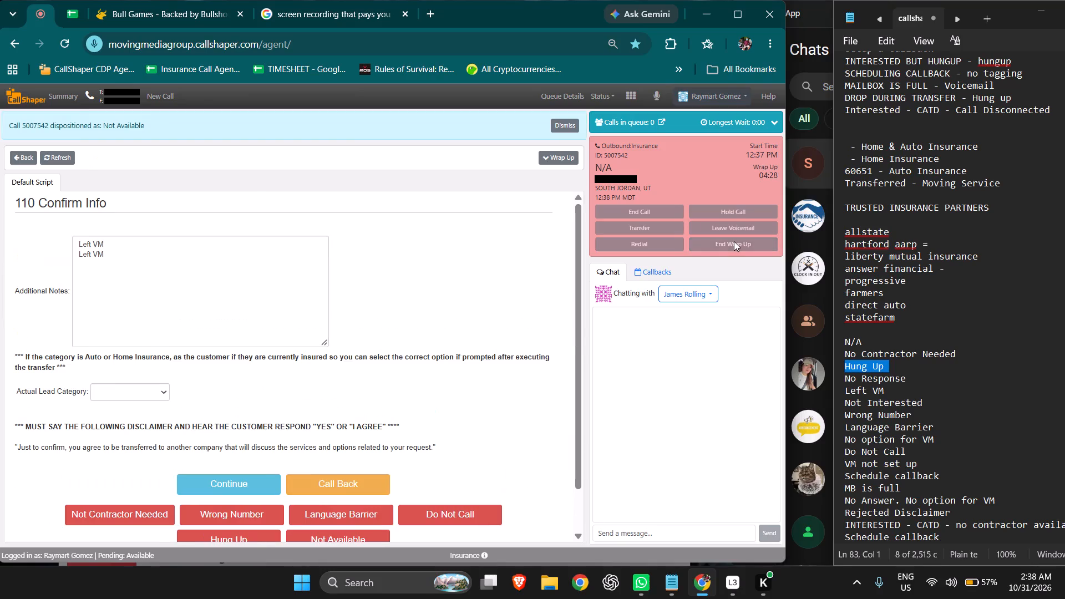
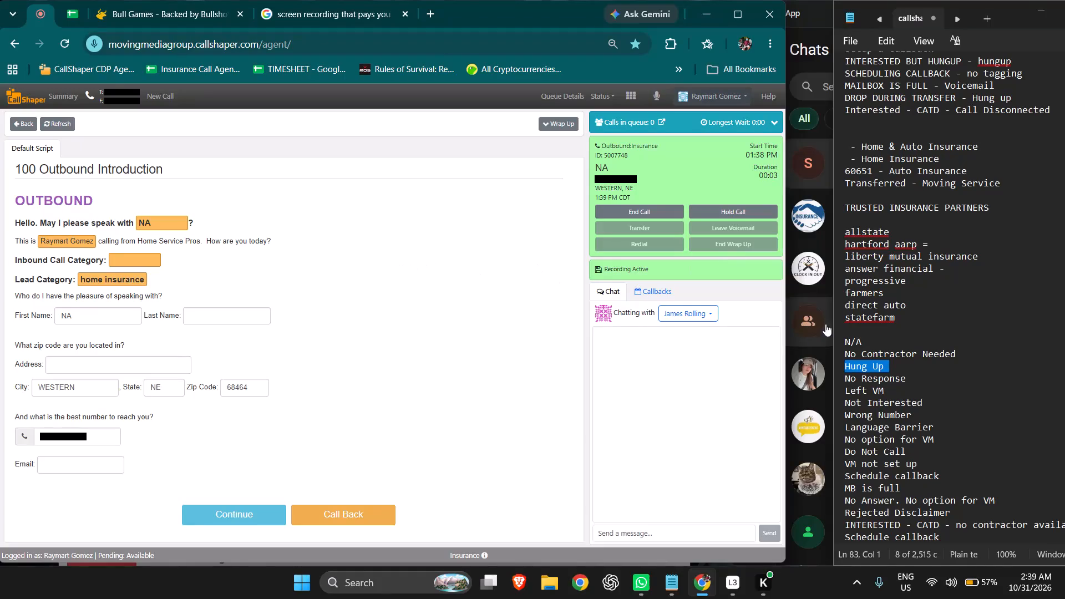
Replace the lead's first name with N/A on the Western, NE call and continue to the Confirm Info page.
{"action": "left_click", "coordinate": [840, 341]}
{"action": "key", "text": "ctrl+c"}
{"action": "left_click_drag", "start_coordinate": [83, 318], "coordinate": [79, 319]}
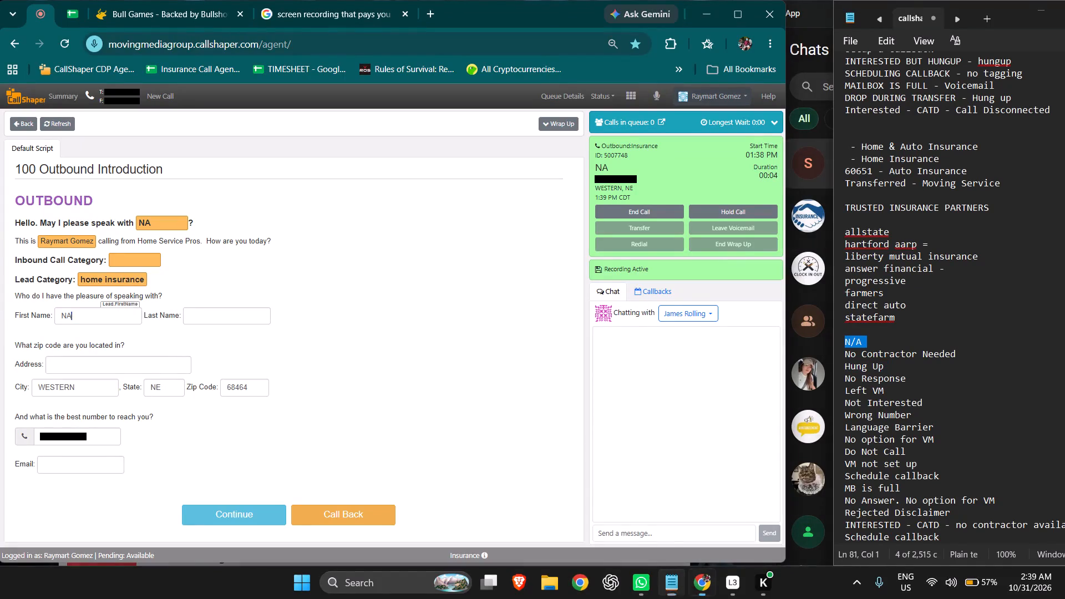
{"action": "left_click_drag", "start_coordinate": [79, 319], "coordinate": [0, 299]}
{"action": "key", "text": "ctrl+v"}
{"action": "left_click", "coordinate": [255, 514]}
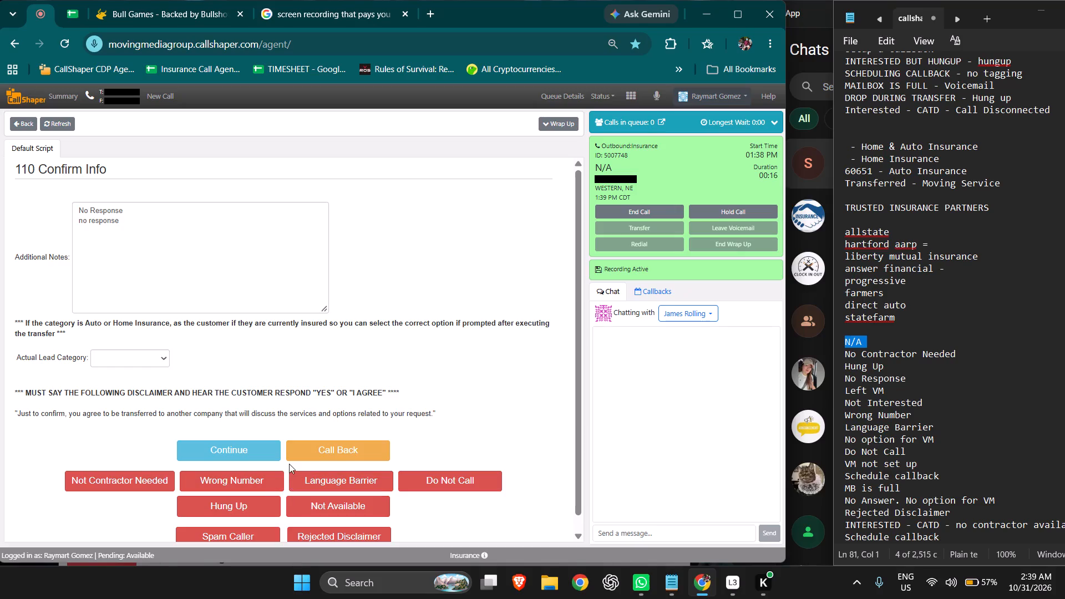
End the Western, NE call, add another No Response line to its additional notes, and wrap it up as Not Available.
{"action": "left_click", "coordinate": [627, 209]}
{"action": "left_click", "coordinate": [841, 375]}
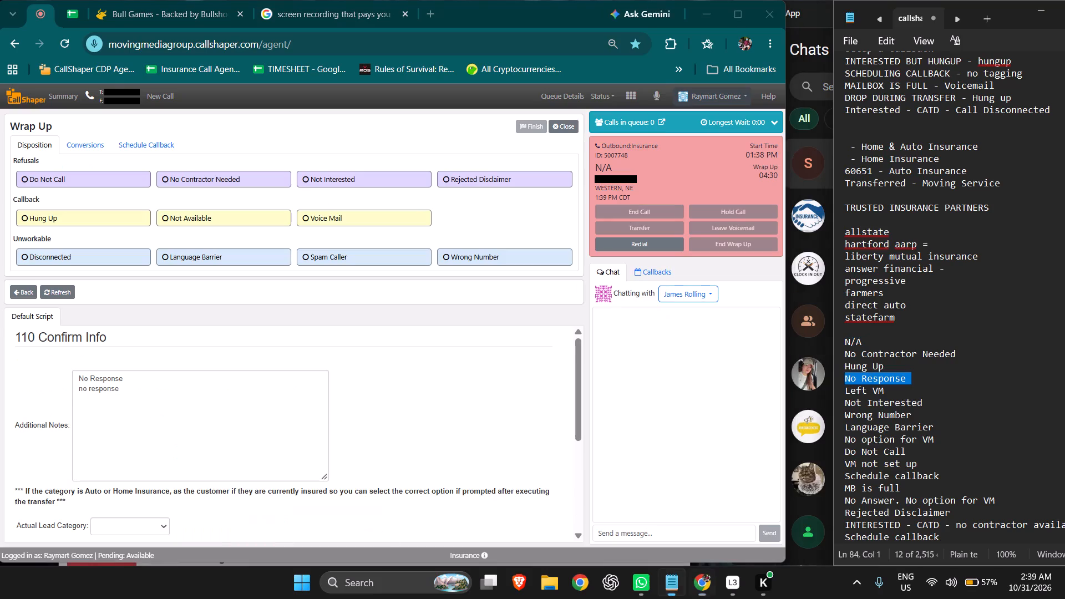
{"action": "key", "text": "ctrl+c"}
{"action": "left_click", "coordinate": [150, 456]}
{"action": "key", "text": "Return"}
{"action": "key", "text": "ctrl+v"}
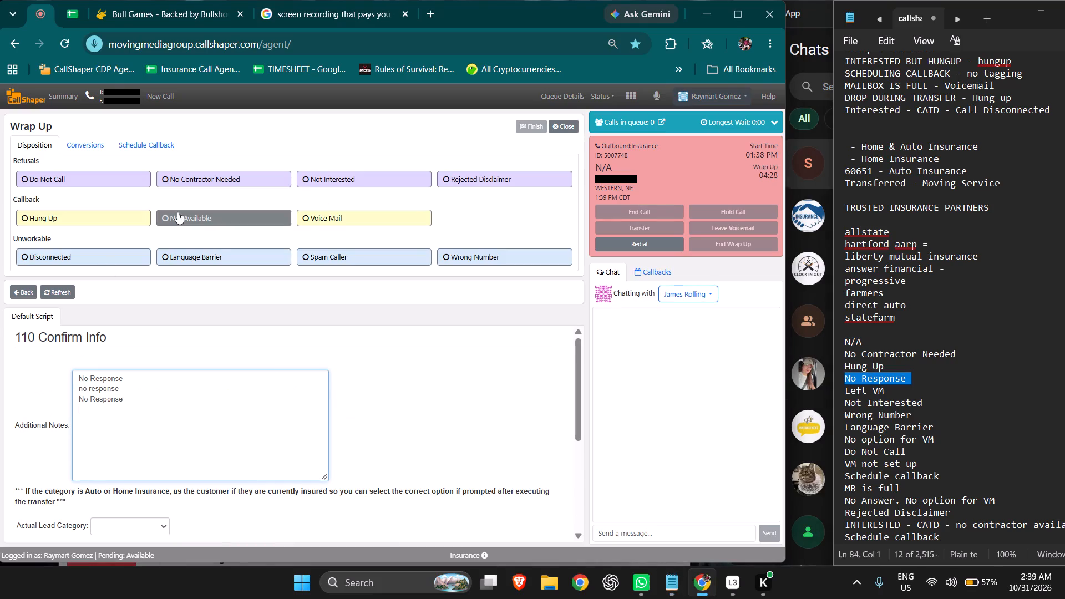
{"action": "left_click", "coordinate": [177, 212]}
{"action": "left_click", "coordinate": [532, 120]}
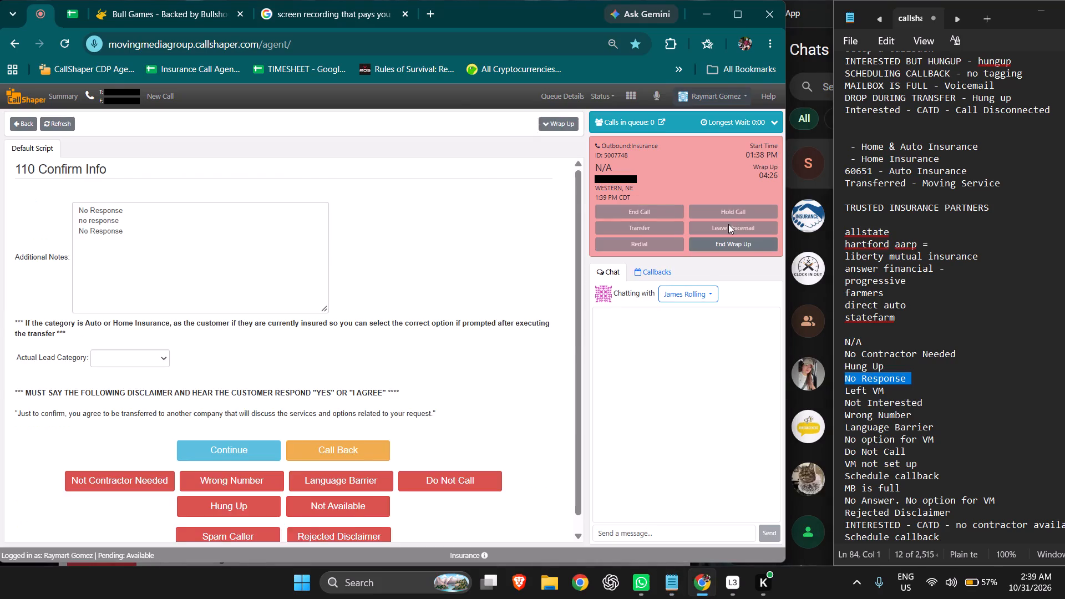
{"action": "left_click", "coordinate": [736, 243]}
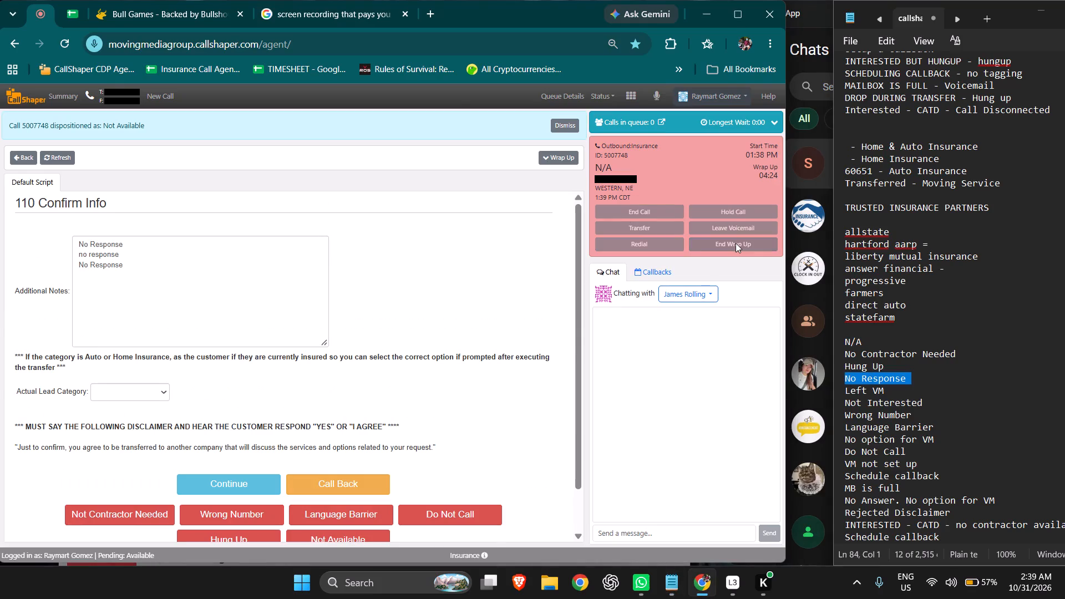
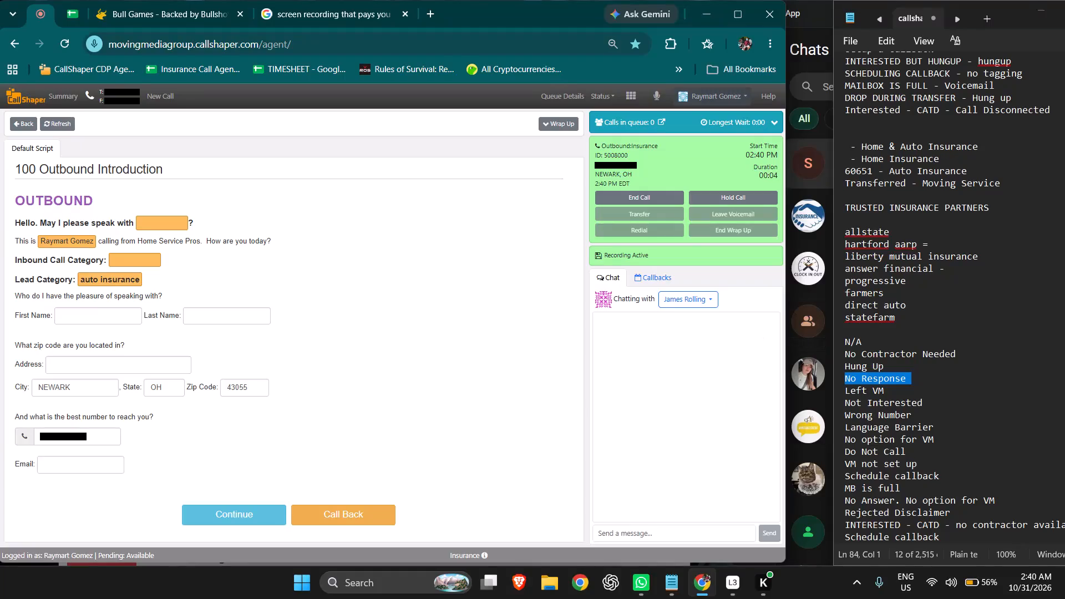
Enter N/A as the lead's first name on the Newark, OH call and continue to the Confirm Info page.
{"action": "left_click", "coordinate": [838, 340]}
{"action": "key", "text": "ctrl+c"}
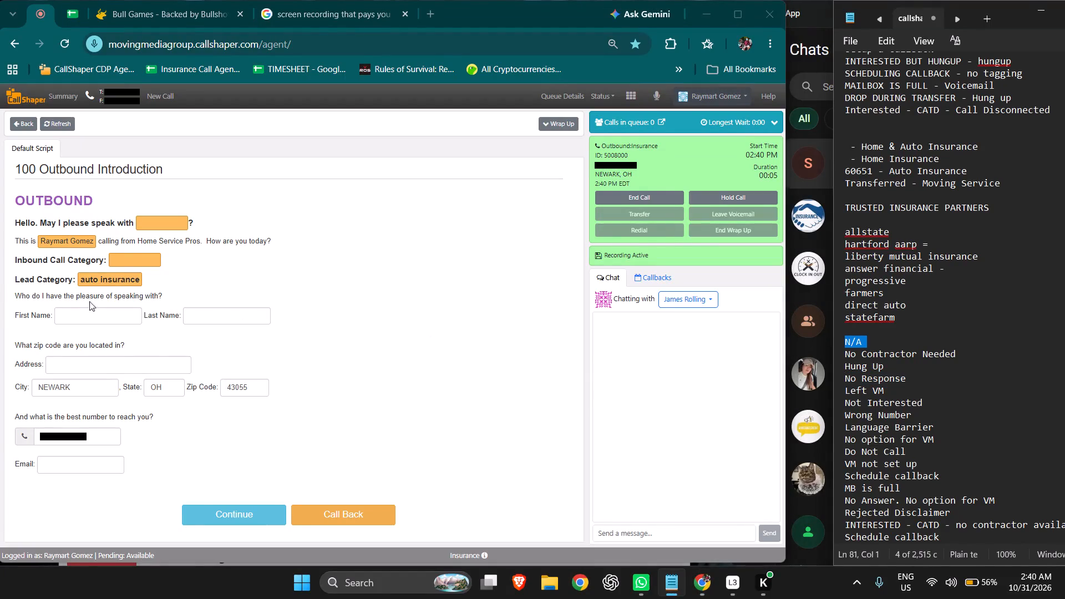
{"action": "left_click", "coordinate": [95, 324]}
{"action": "key", "text": "ctrl+v"}
{"action": "left_click", "coordinate": [202, 505]}
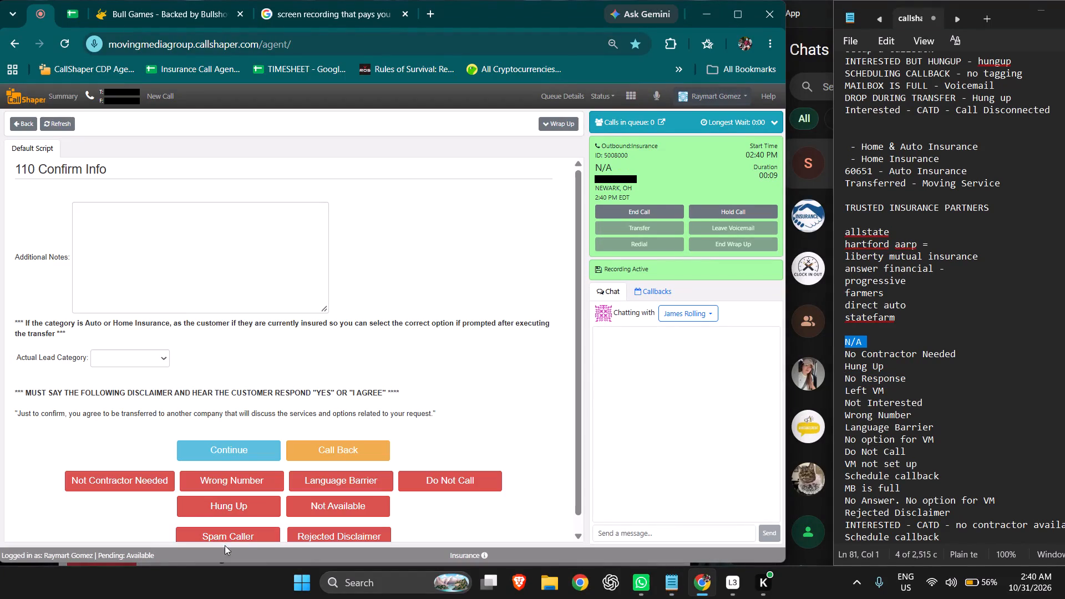
Add Hung Up from the notes file to the Newark, OH call's additional notes, disposition it as Hung Up, and end the wrap-up.
{"action": "left_click", "coordinate": [841, 395]}
{"action": "left_click", "coordinate": [844, 372]}
{"action": "left_click", "coordinate": [844, 366]}
{"action": "key", "text": "ctrl+c"}
{"action": "left_click", "coordinate": [168, 439]}
{"action": "key", "text": "ctrl+v"}
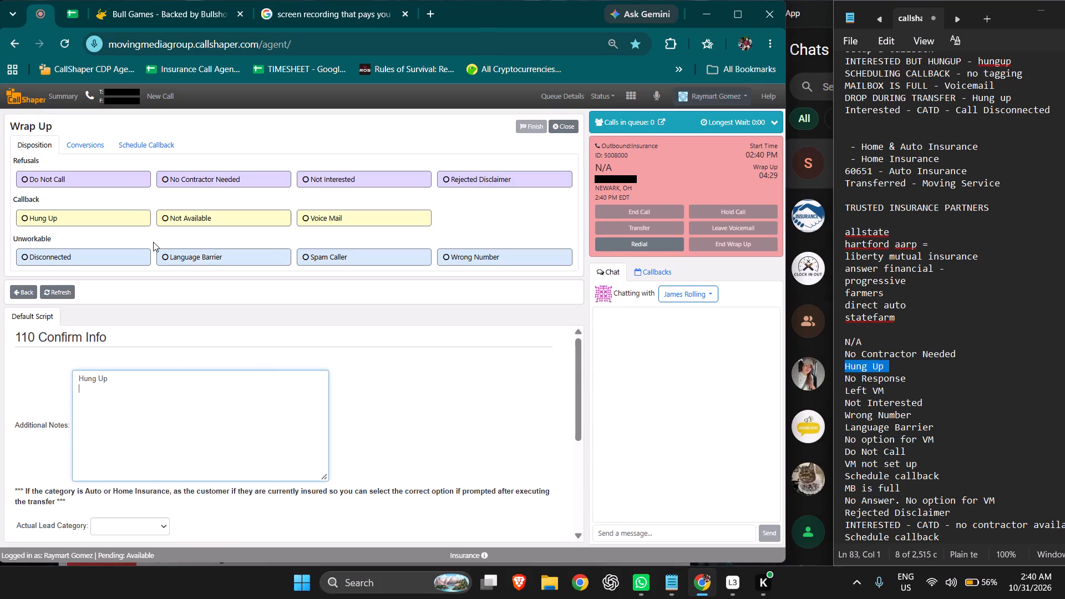
{"action": "left_click", "coordinate": [106, 225]}
{"action": "left_click", "coordinate": [537, 121]}
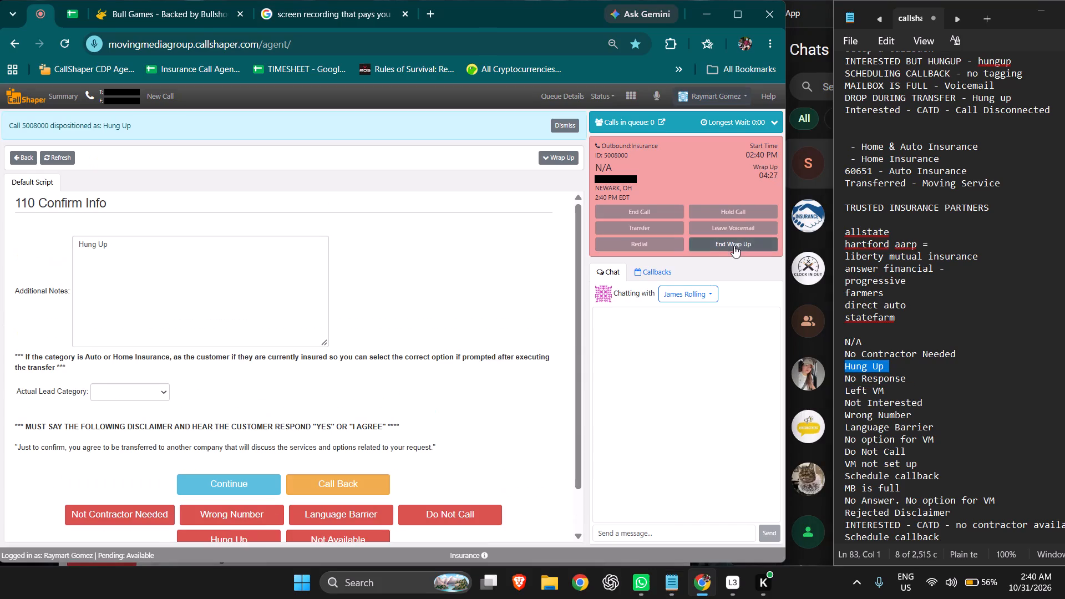
{"action": "left_click", "coordinate": [738, 237]}
{"action": "left_click", "coordinate": [738, 240]}
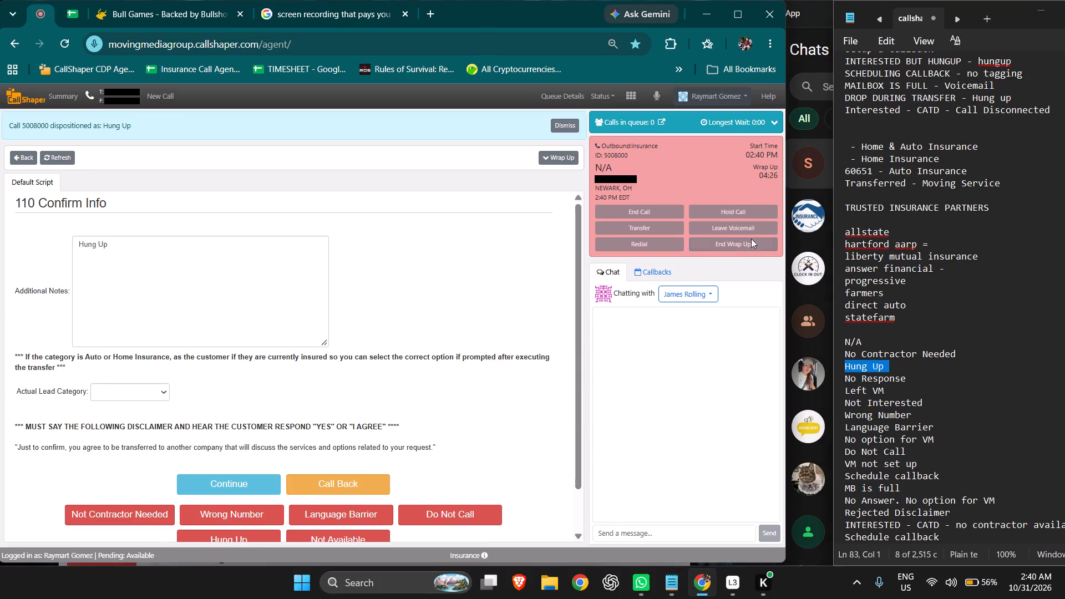
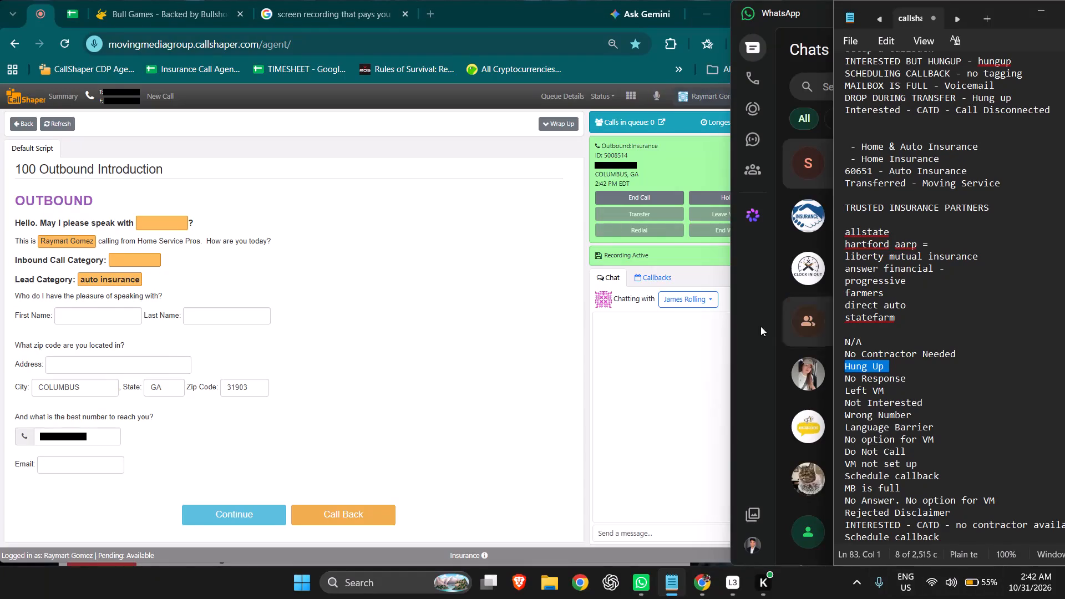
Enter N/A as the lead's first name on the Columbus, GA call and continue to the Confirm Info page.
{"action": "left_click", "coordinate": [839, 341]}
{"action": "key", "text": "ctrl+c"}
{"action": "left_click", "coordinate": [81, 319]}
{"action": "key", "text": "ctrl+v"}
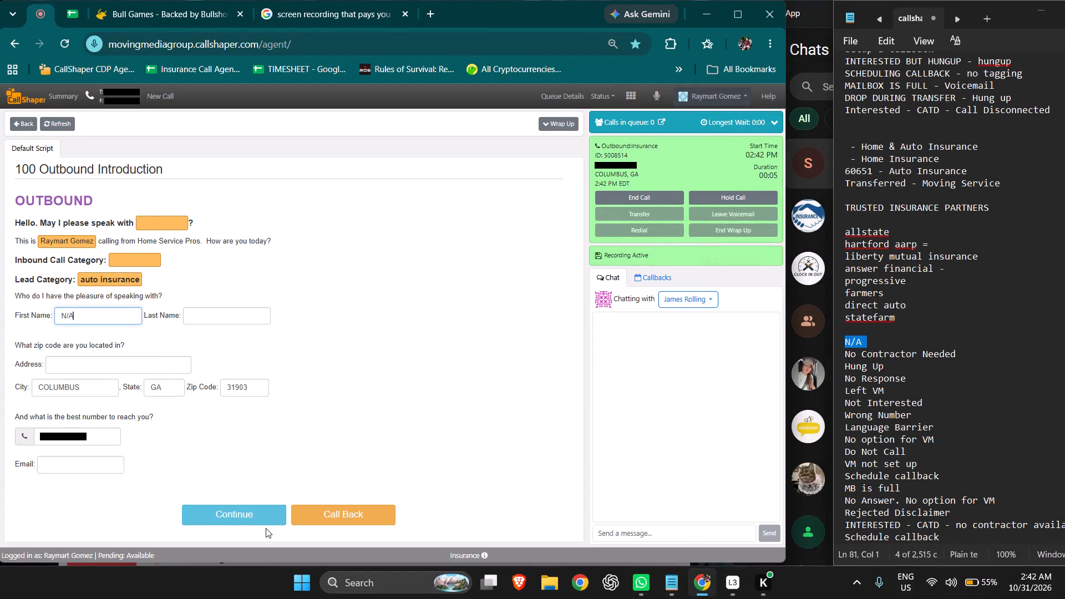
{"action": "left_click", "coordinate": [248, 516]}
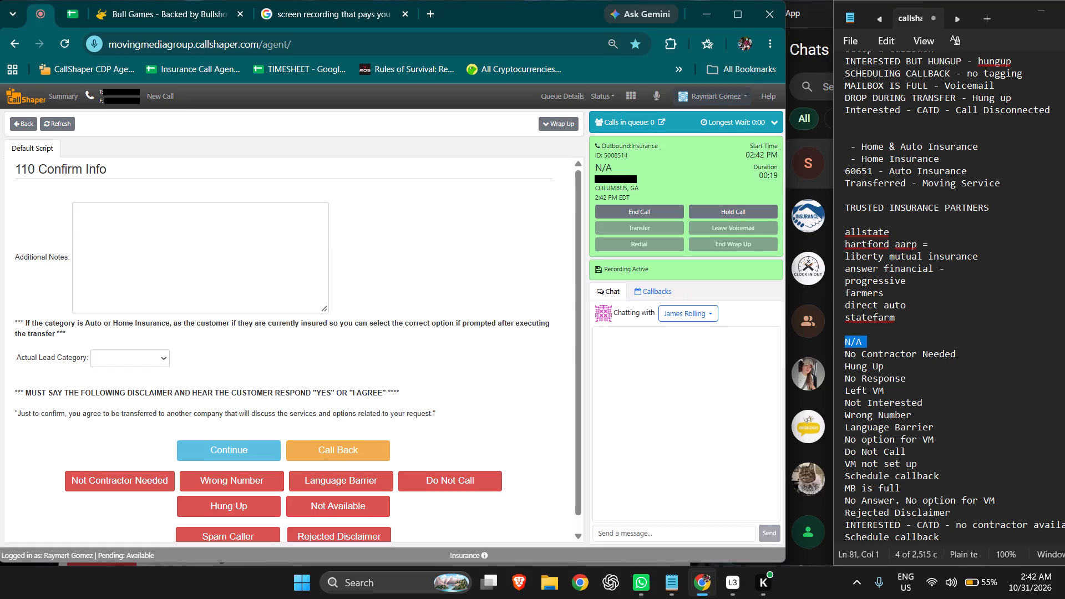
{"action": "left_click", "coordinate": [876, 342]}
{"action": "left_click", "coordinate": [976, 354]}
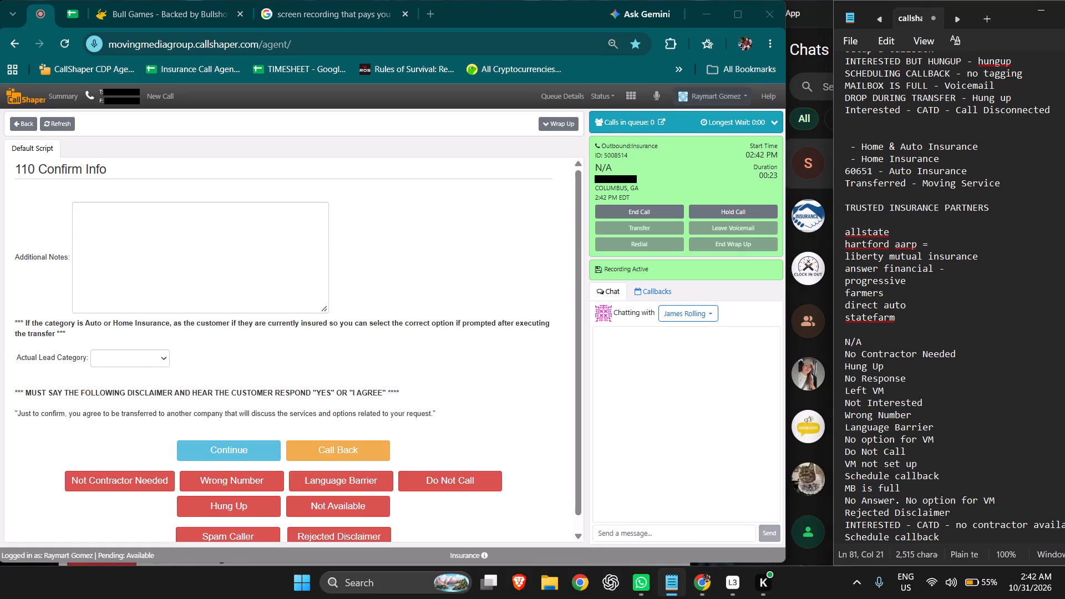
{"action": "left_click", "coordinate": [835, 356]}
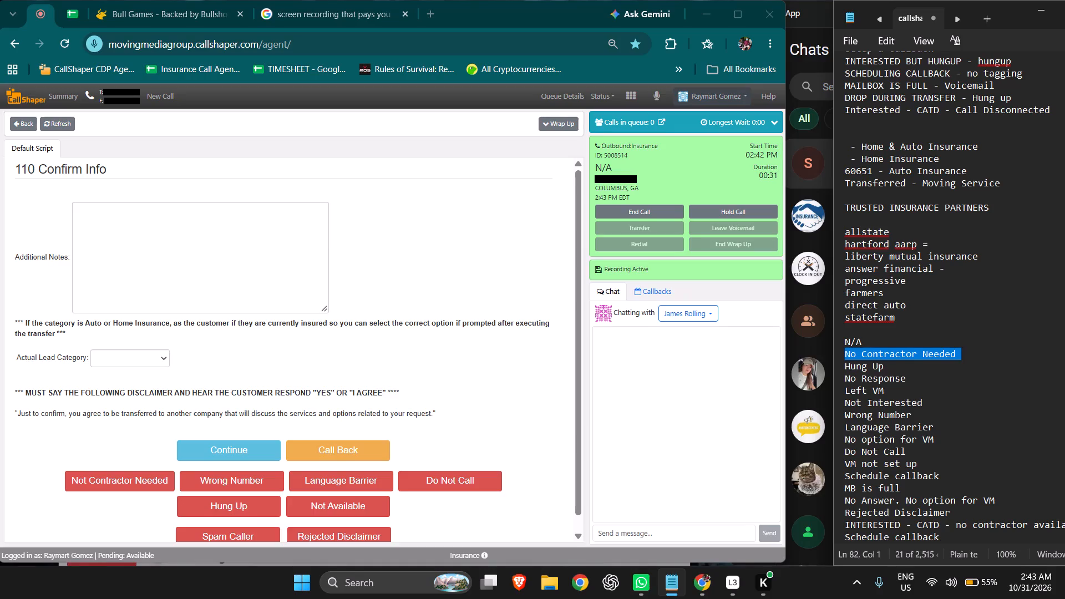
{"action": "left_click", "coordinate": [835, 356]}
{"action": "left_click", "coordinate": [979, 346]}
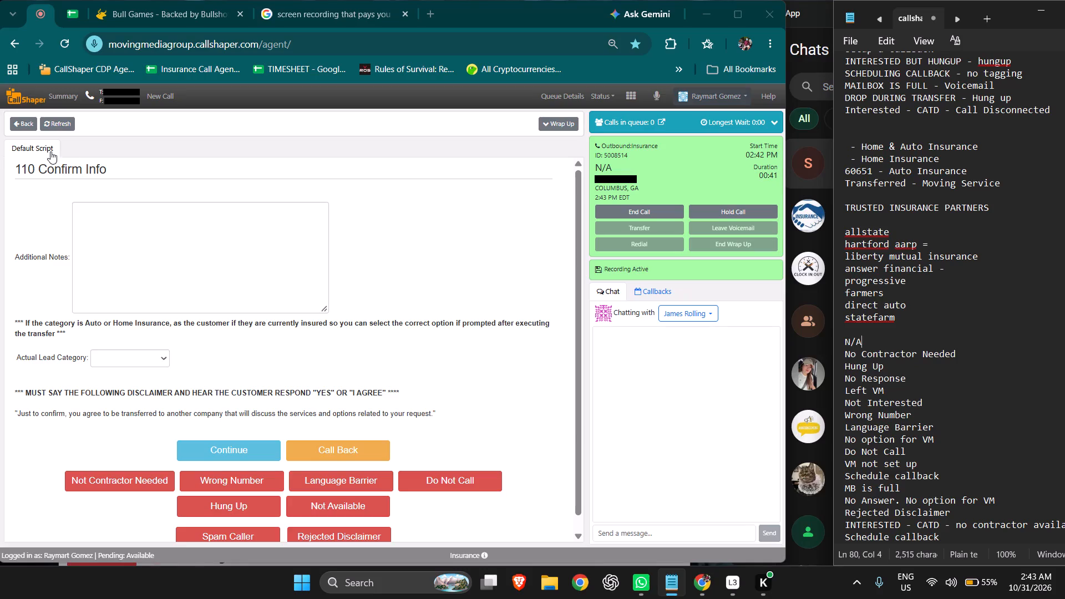
Go back to the Outbound Introduction page and replace the lead's first name with Queen.
{"action": "left_click", "coordinate": [18, 124]}
{"action": "left_click_drag", "start_coordinate": [113, 322], "coordinate": [75, 322]}
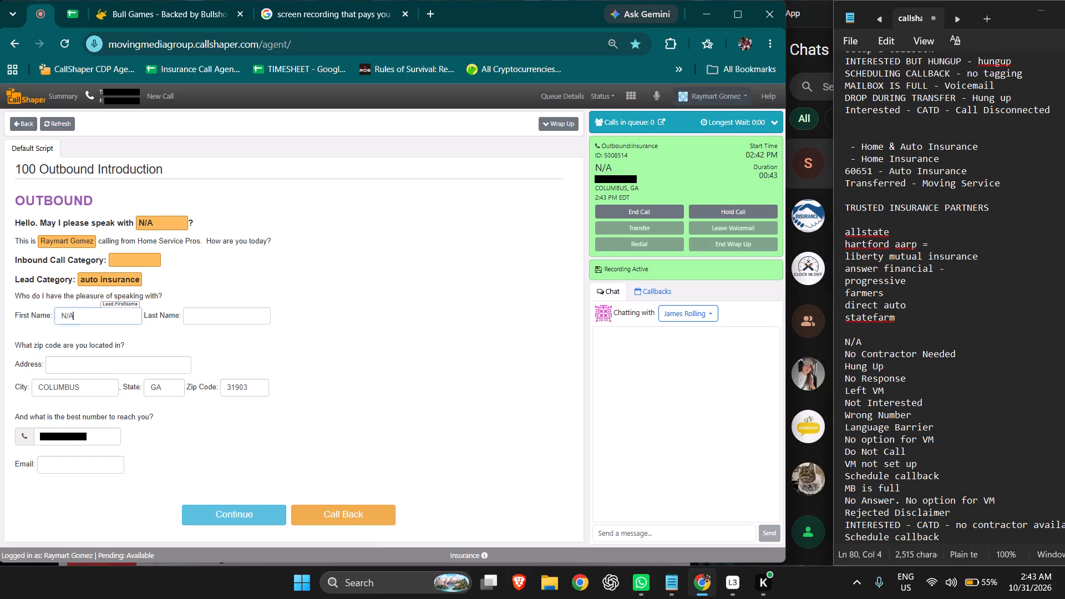
{"action": "left_click_drag", "start_coordinate": [75, 322], "coordinate": [4, 316]}
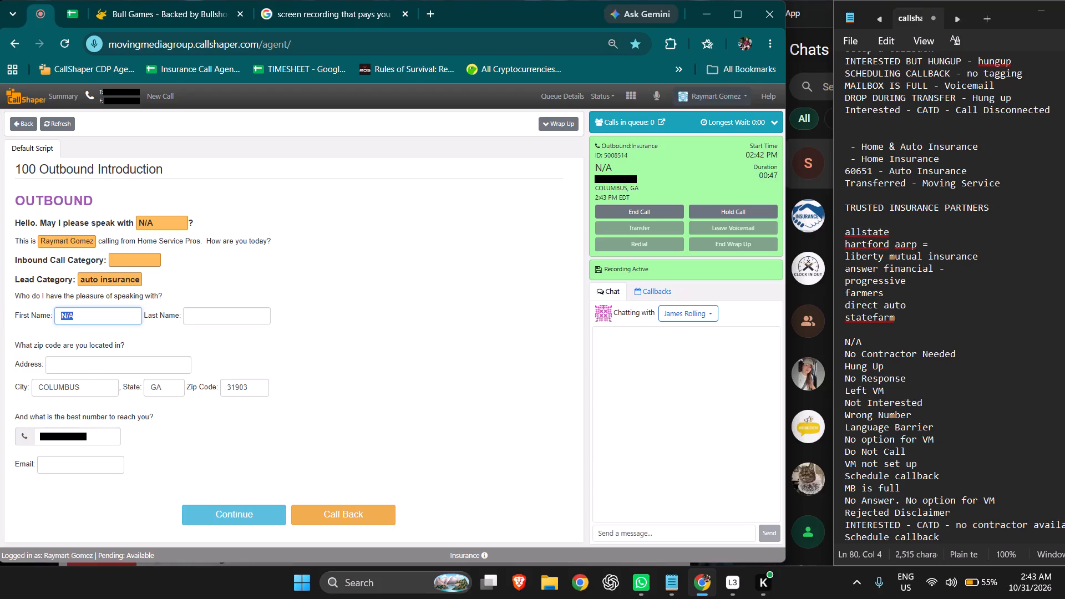
{"action": "type", "text": "Queen"}
{"action": "double_click", "coordinate": [239, 388]}
{"action": "key", "text": "ctrl+c"}
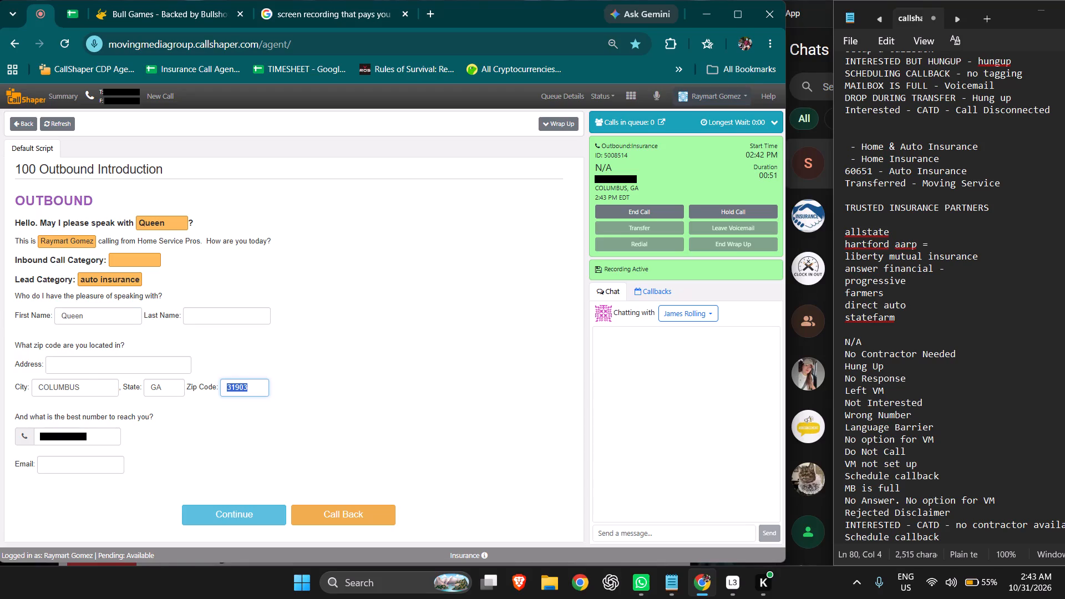
{"action": "double_click", "coordinate": [855, 169]}
{"action": "key", "text": "ctrl+v"}
Continue to Confirm Info, add Interested - CATD from the notes file as additional notes, and set the actual lead category to Auto Insurance.
{"action": "left_click", "coordinate": [231, 512]}
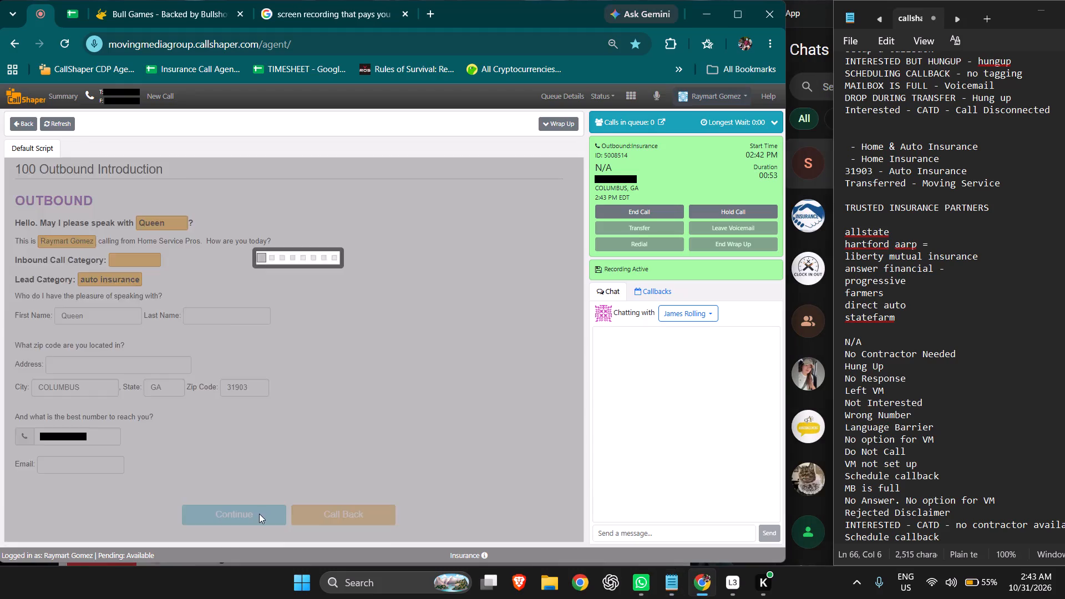
{"action": "left_click_drag", "start_coordinate": [940, 108], "coordinate": [940, 109]}
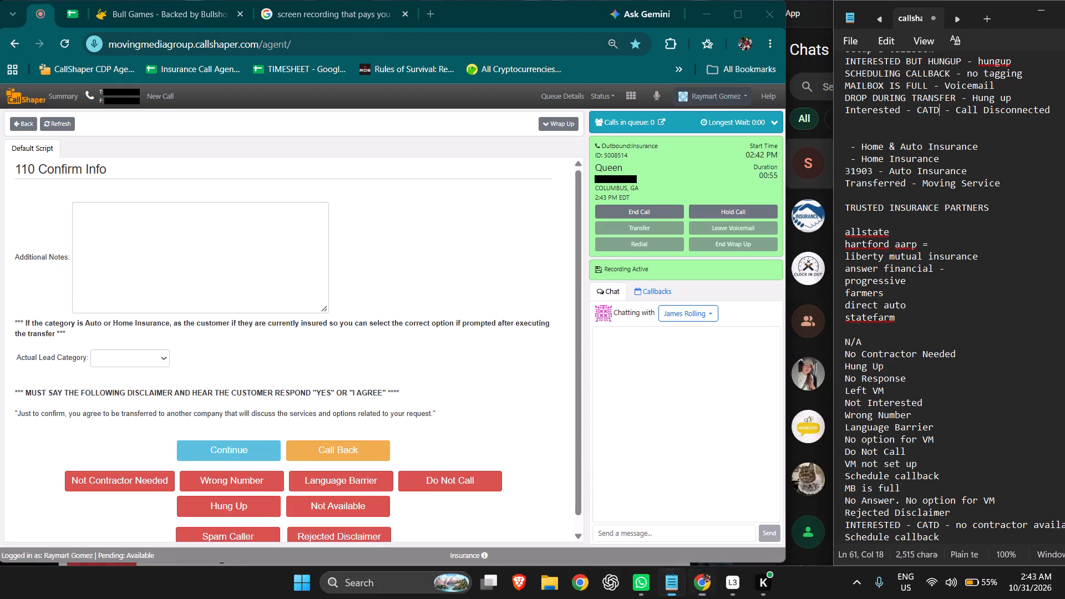
{"action": "left_click_drag", "start_coordinate": [940, 109], "coordinate": [810, 111]}
{"action": "key", "text": "ctrl+c"}
{"action": "left_click", "coordinate": [381, 245]}
{"action": "left_click", "coordinate": [261, 235], "text": "ctrl"}
{"action": "key", "text": "ctrl+v"}
{"action": "left_click", "coordinate": [156, 368]}
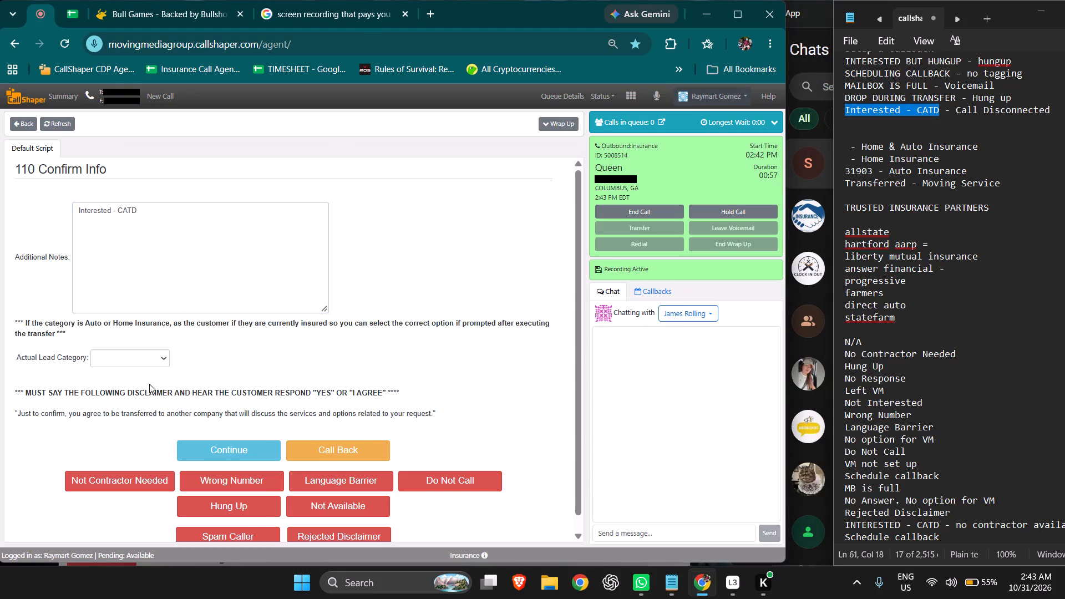
{"action": "left_click", "coordinate": [151, 362]}
{"action": "left_click", "coordinate": [144, 400]}
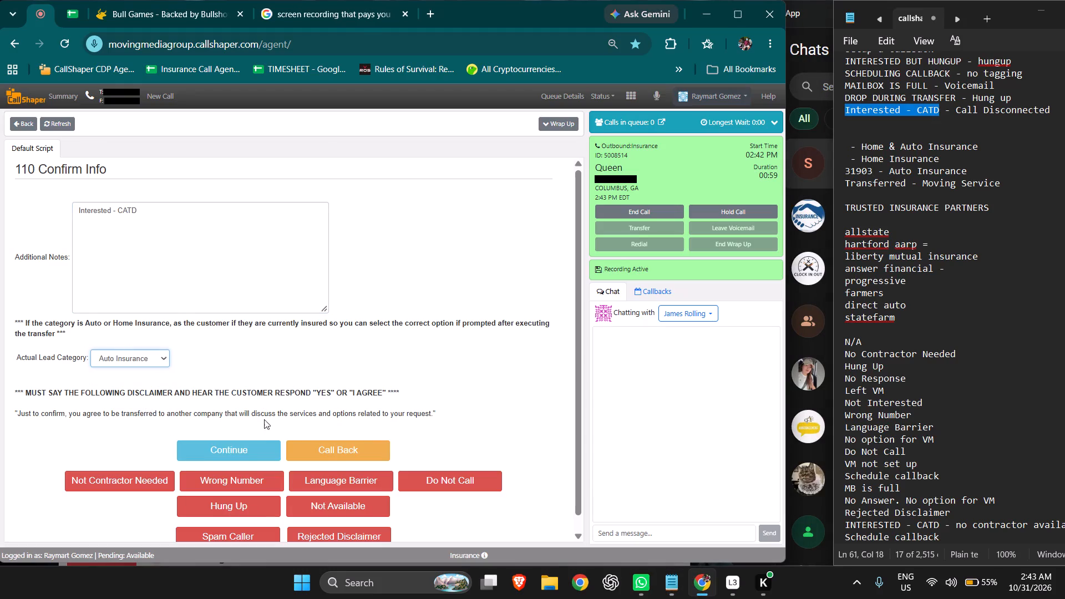
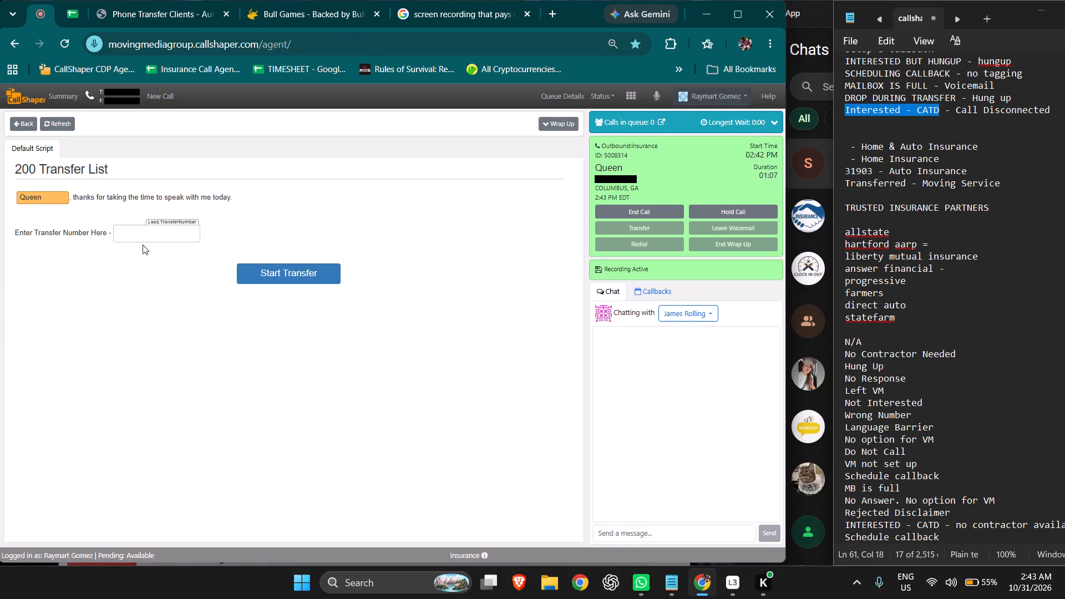
Enter the copied contractor phone number as the transfer number, put Queen's call on hold and start the transfer.
{"action": "left_click", "coordinate": [143, 245]}
{"action": "left_click", "coordinate": [149, 237], "text": "ctrl"}
{"action": "key", "text": "ctrl+v"}
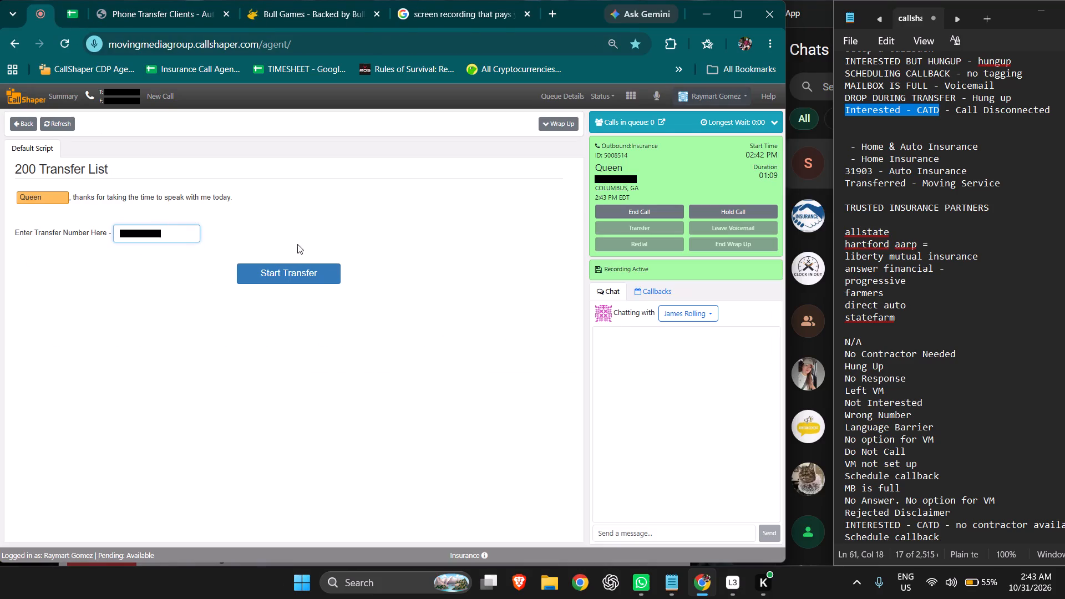
{"action": "left_click", "coordinate": [750, 212]}
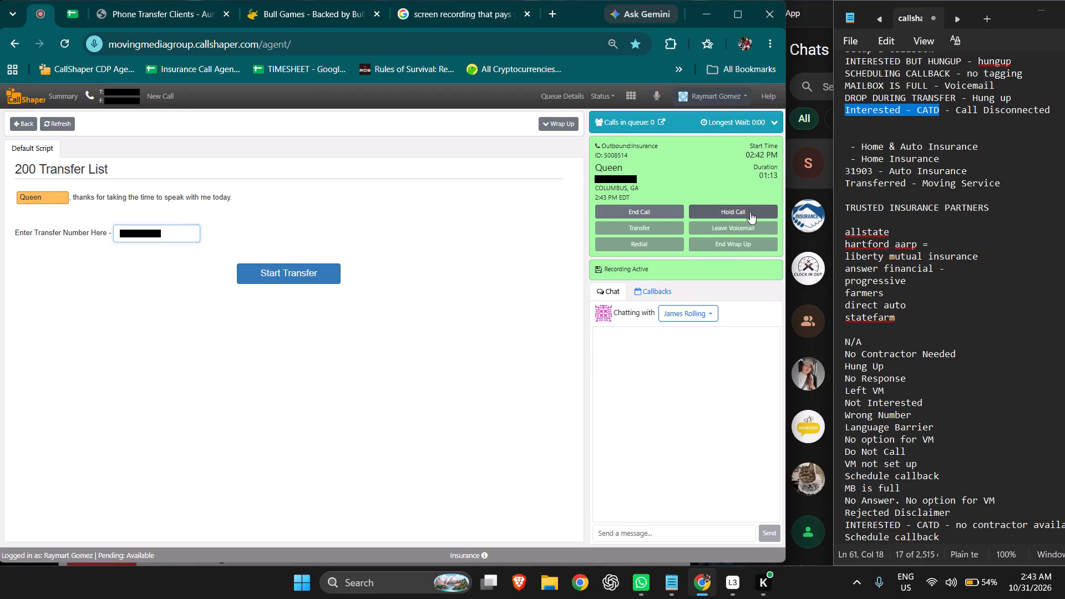
{"action": "left_click", "coordinate": [258, 272]}
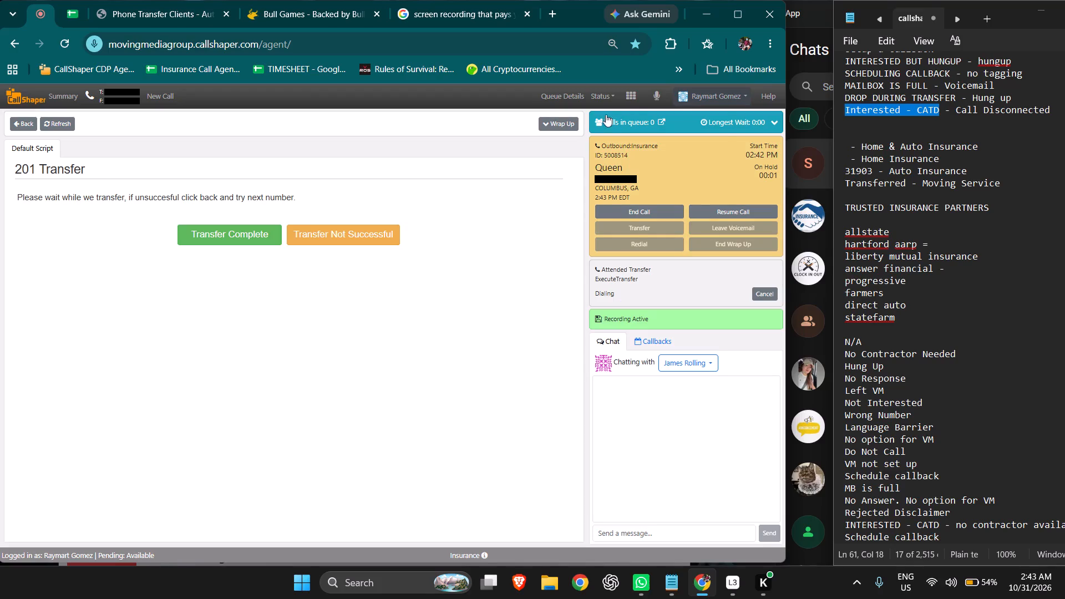
Dial the zip code 31903 followed by # on the answered transfer line.
{"action": "left_click", "coordinate": [635, 100]}
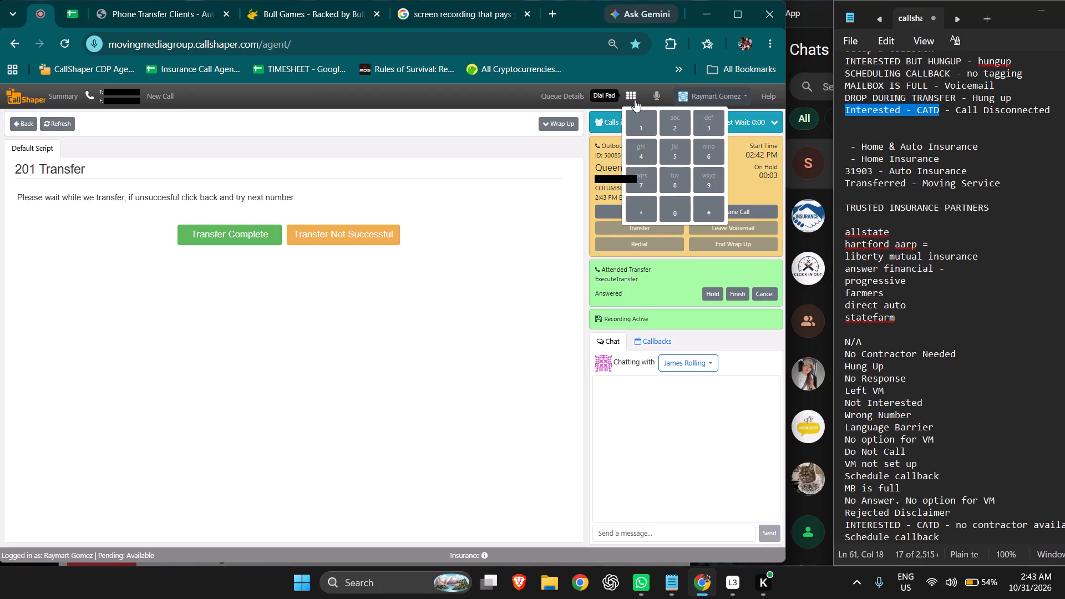
{"action": "left_click", "coordinate": [717, 126]}
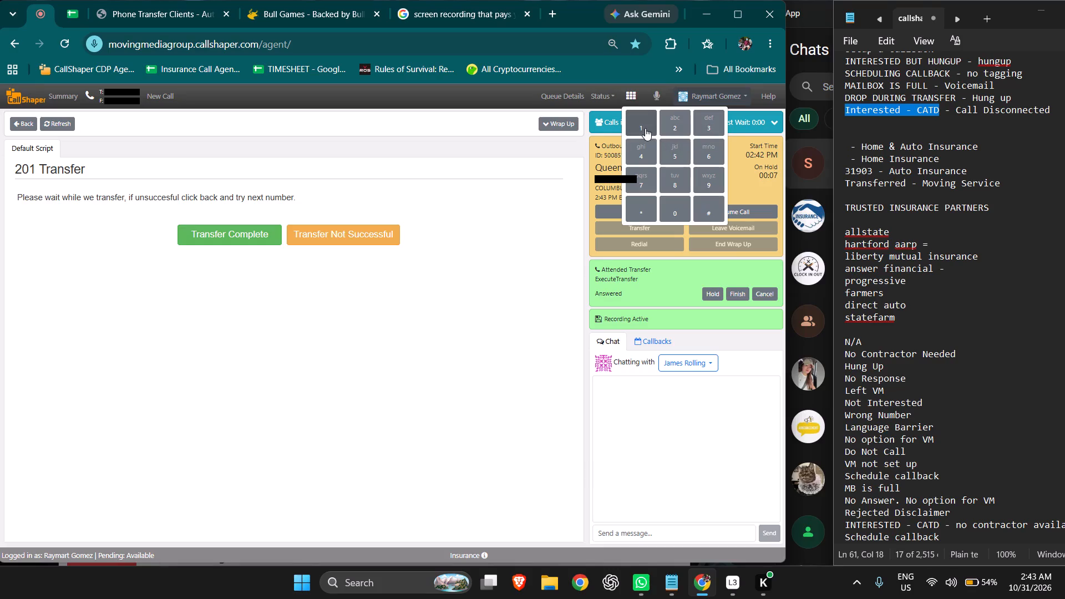
{"action": "left_click", "coordinate": [644, 128]}
{"action": "left_click", "coordinate": [708, 184]}
{"action": "left_click", "coordinate": [670, 205]}
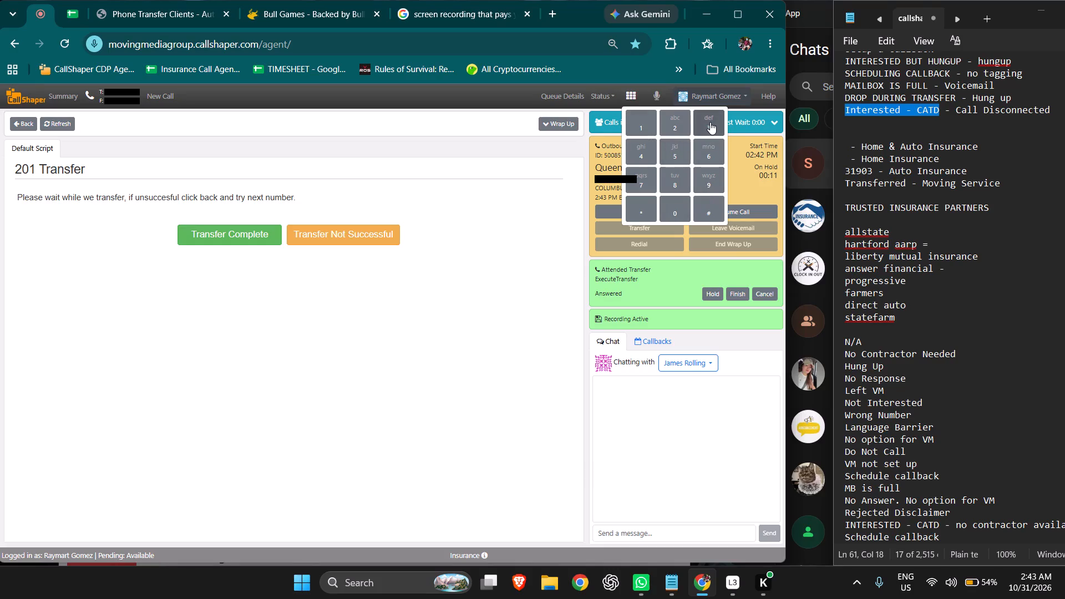
{"action": "left_click", "coordinate": [710, 122]}
{"action": "left_click", "coordinate": [709, 201]}
Dial the responses 2, 1, 2 and 2 on the transfer line and finish the attended transfer.
{"action": "left_click", "coordinate": [673, 123]}
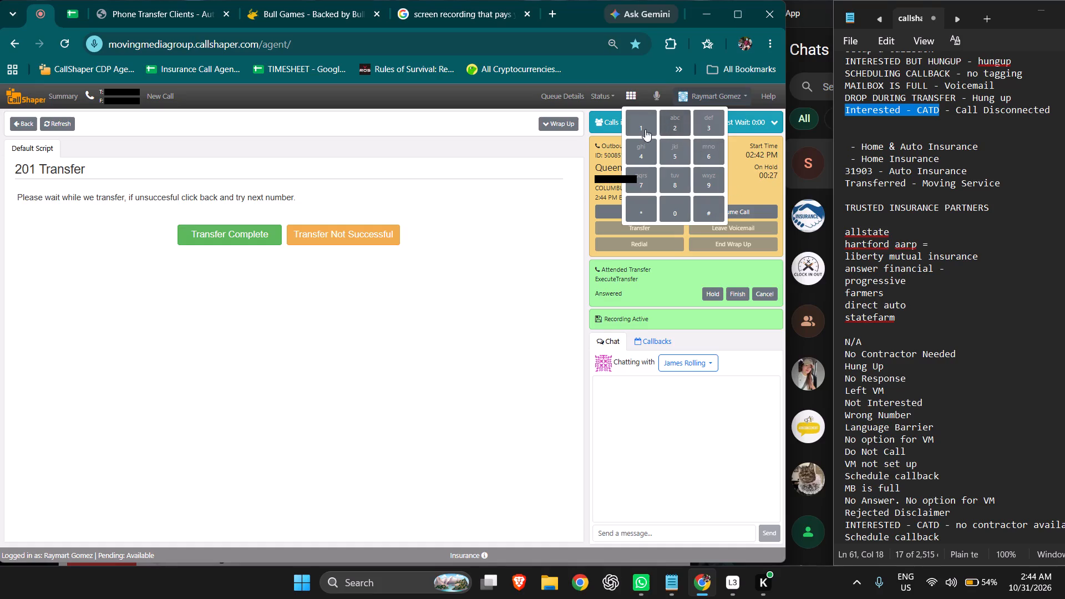
{"action": "left_click", "coordinate": [642, 125]}
{"action": "left_click", "coordinate": [678, 118]}
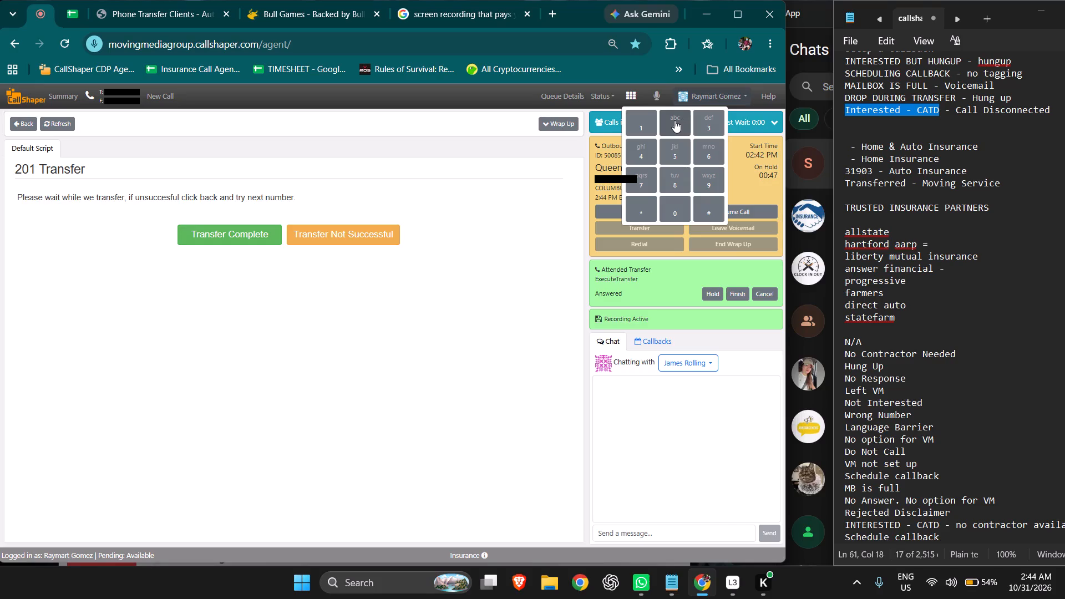
{"action": "left_click", "coordinate": [674, 120]}
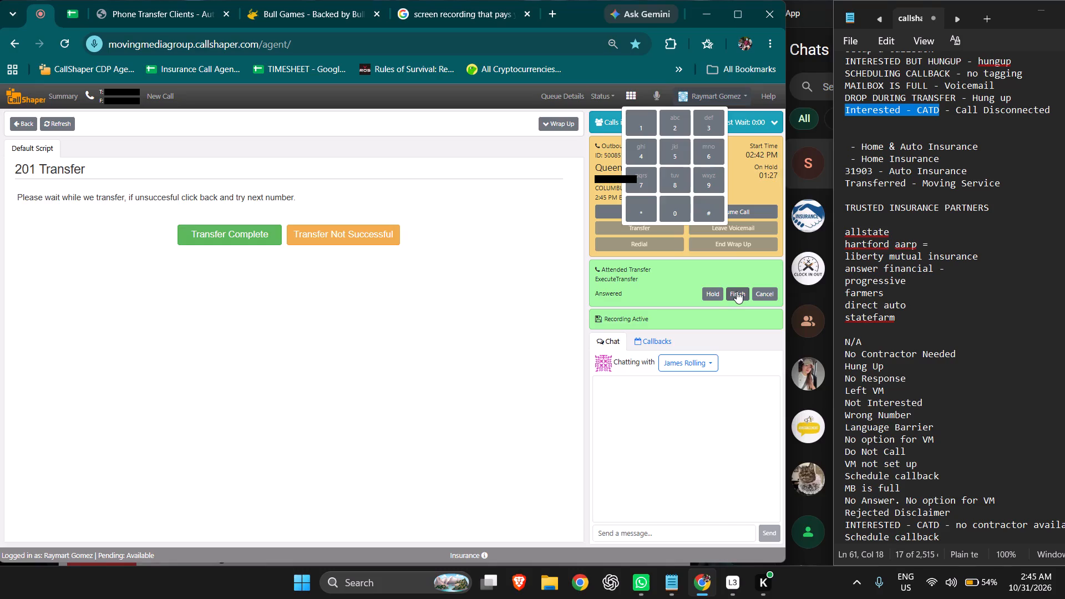
{"action": "left_click", "coordinate": [737, 291]}
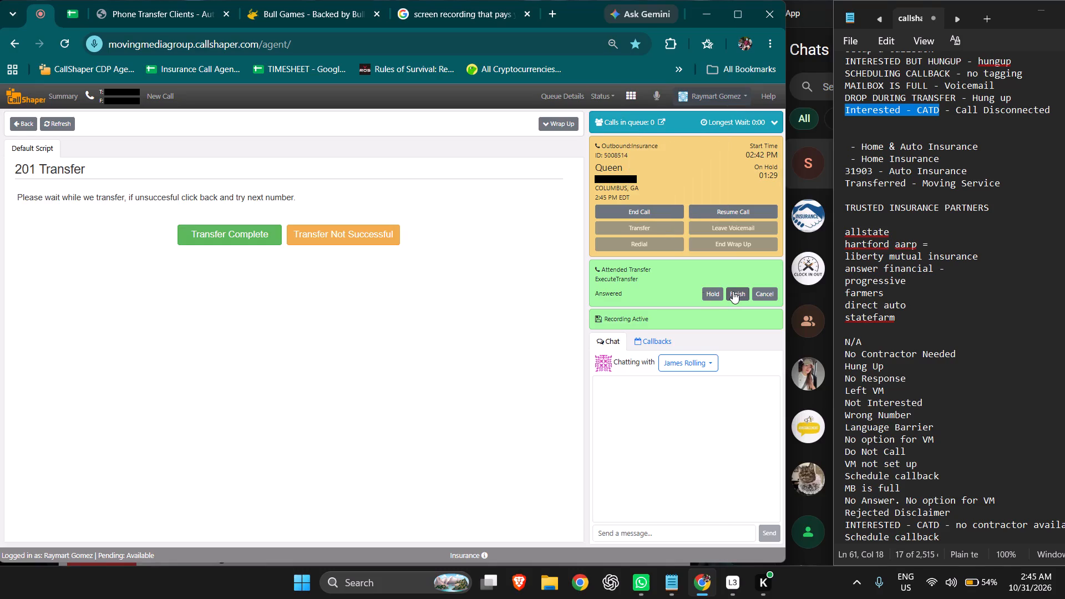
Log the transfer to MILI - Zip Code Input Blind Transfer on the Phone Transfer Clients page with the call note Interested.
{"action": "left_click", "coordinate": [159, 22]}
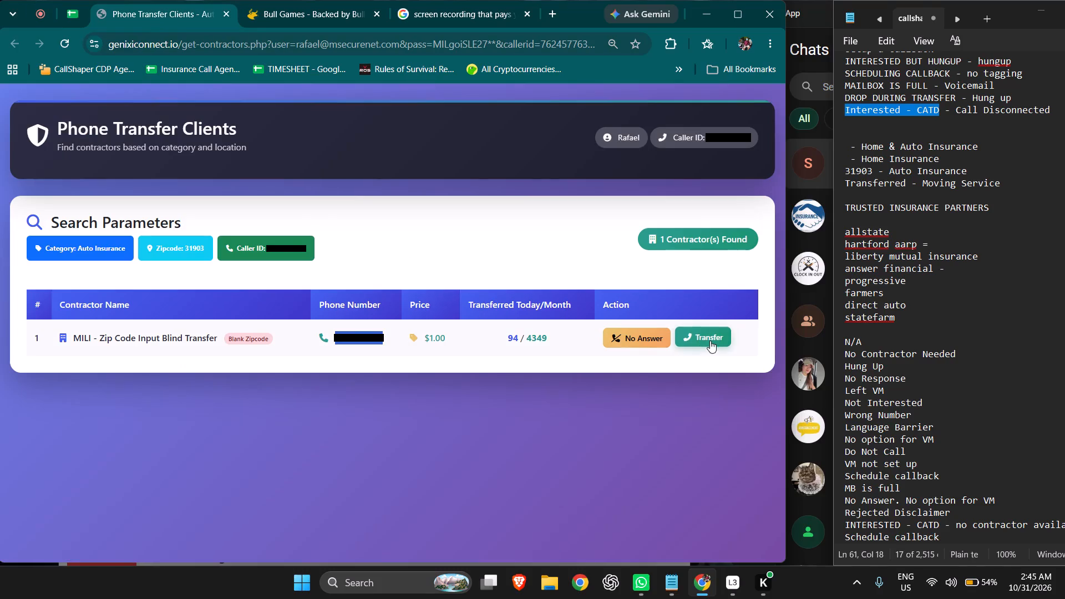
{"action": "left_click", "coordinate": [710, 341]}
{"action": "left_click", "coordinate": [320, 256]}
{"action": "type", "text": "Interes"}
{"action": "key", "text": "t"}
{"action": "key", "text": "e"}
{"action": "key", "text": "d"}
{"action": "left_click", "coordinate": [453, 324]}
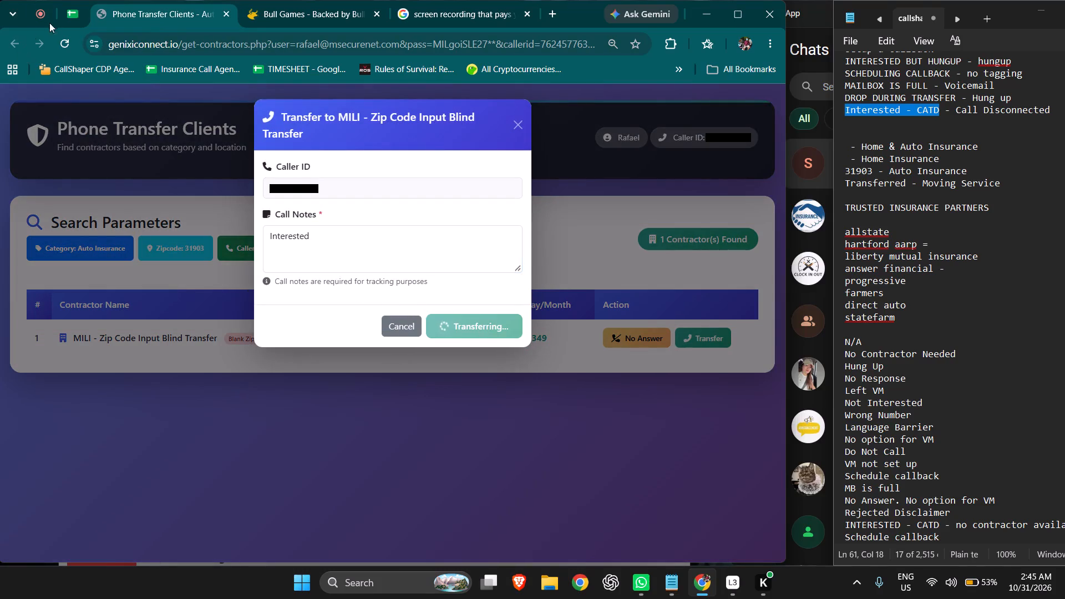
Return to CallShaper, mark Queen's transfer as complete, finish the disposition and end the wrap-up.
{"action": "left_click", "coordinate": [43, 19]}
{"action": "left_click", "coordinate": [233, 400]}
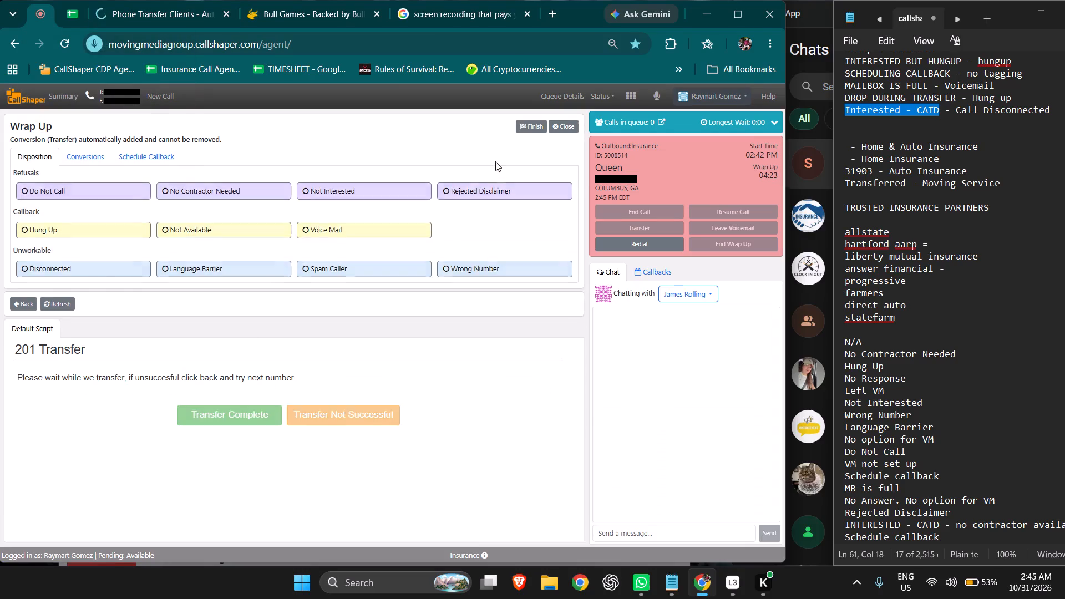
{"action": "left_click", "coordinate": [526, 130]}
{"action": "left_click", "coordinate": [751, 248]}
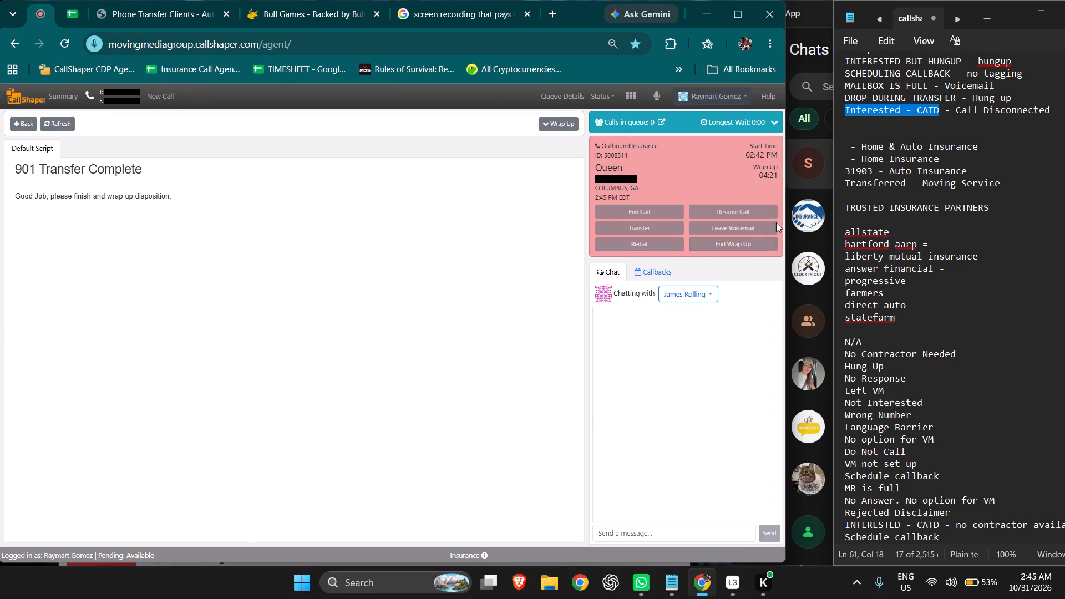
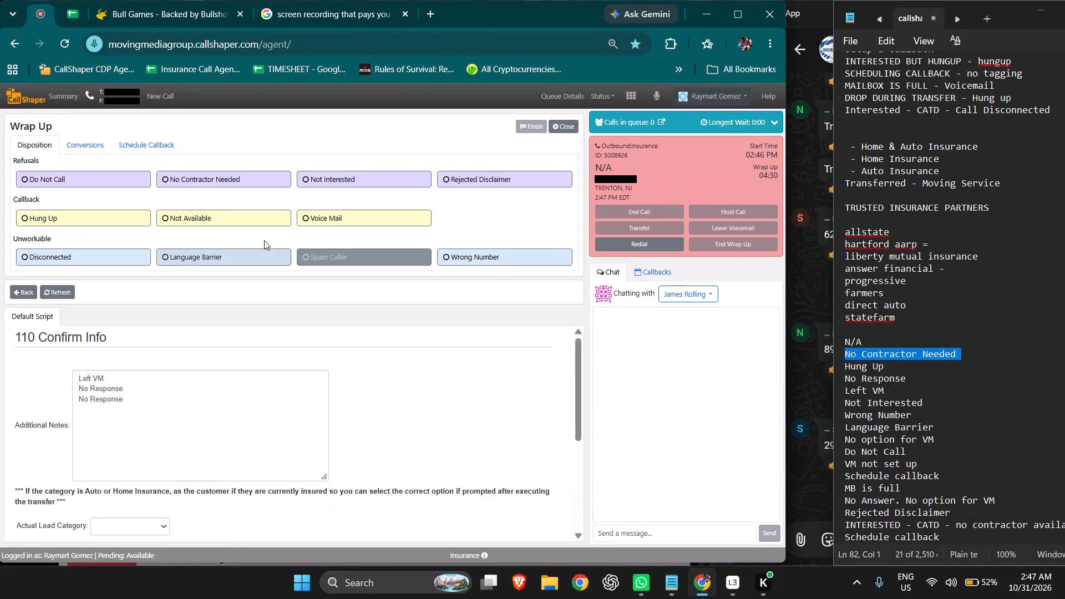
Disposition the Trenton, NJ outbound insurance call as Not Available, finish it and end the wrap-up.
{"action": "left_click", "coordinate": [251, 221]}
{"action": "left_click", "coordinate": [528, 128]}
{"action": "left_click", "coordinate": [741, 247]}
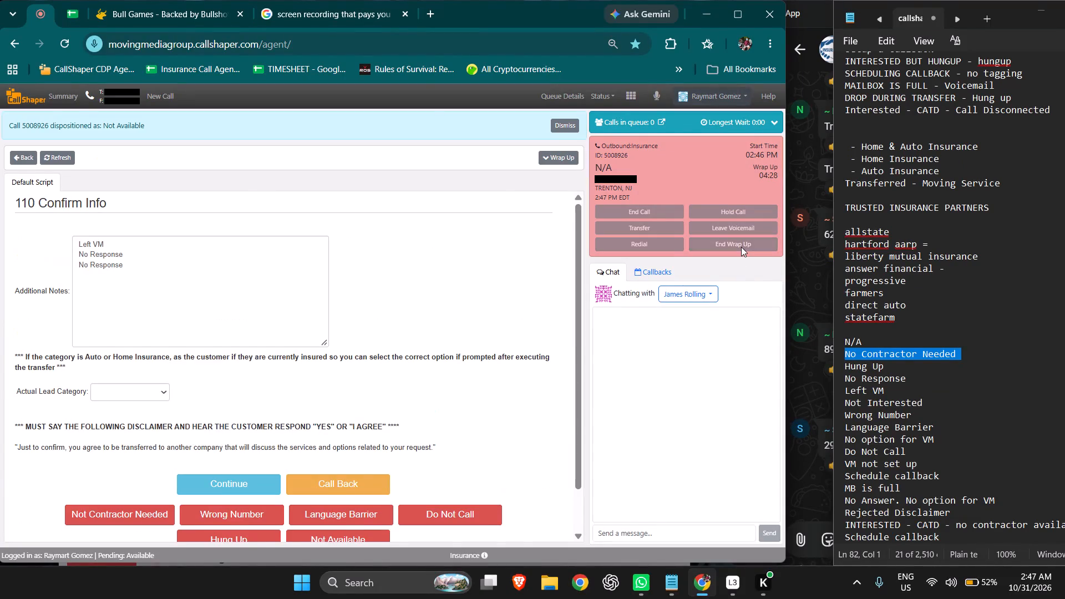
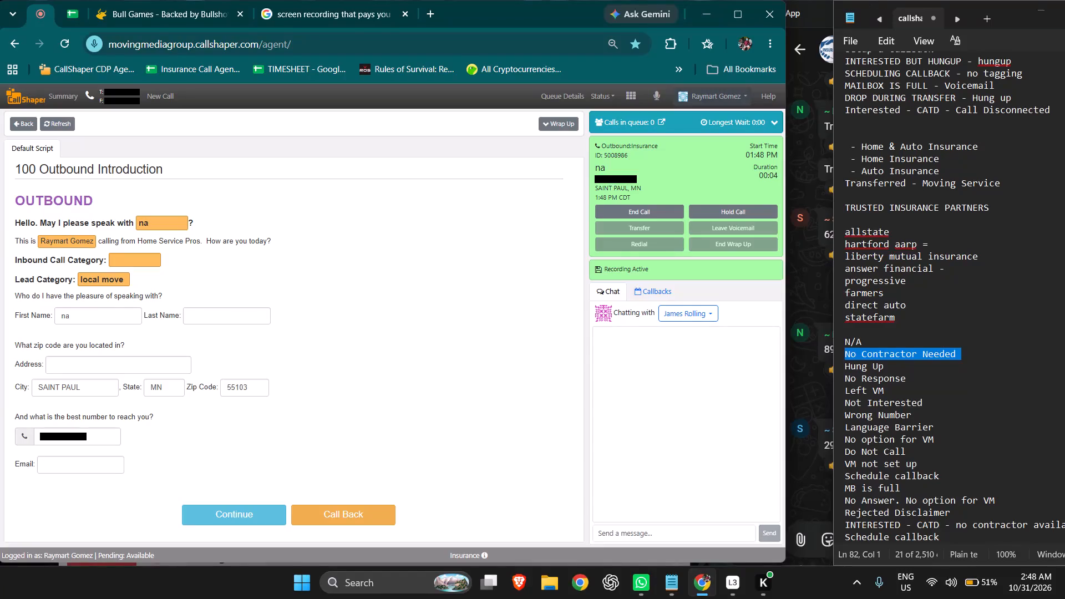
Replace the Saint Paul, MN lead's first name with N/A copied from the notes file, and advance the script to Confirm Info.
{"action": "left_click", "coordinate": [843, 341]}
{"action": "key", "text": "ctrl+c"}
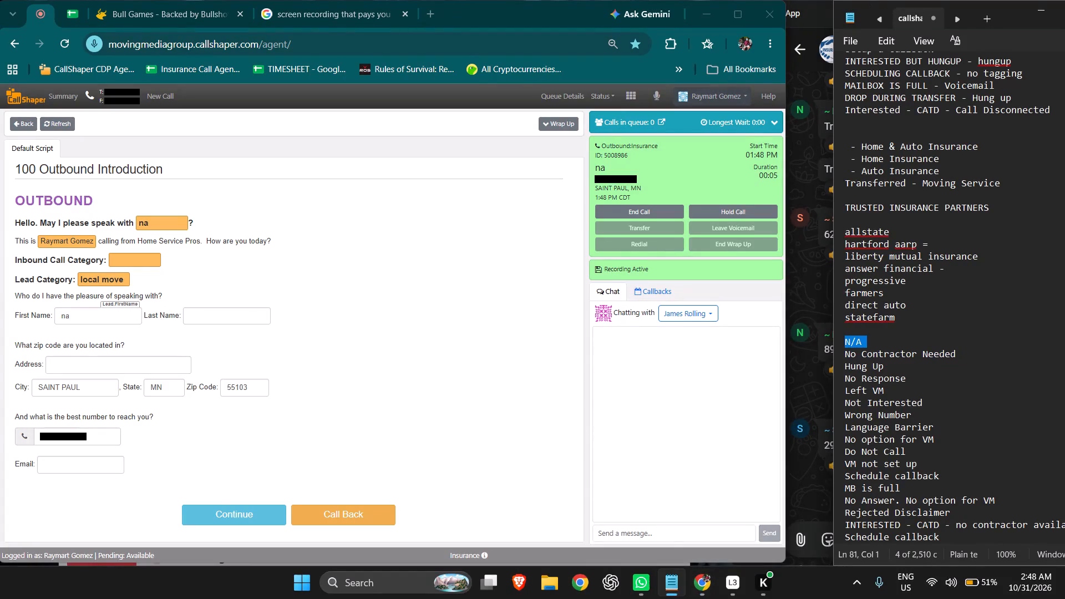
{"action": "left_click_drag", "start_coordinate": [114, 322], "coordinate": [0, 313]}
{"action": "key", "text": "ctrl+v"}
{"action": "left_click", "coordinate": [236, 509]}
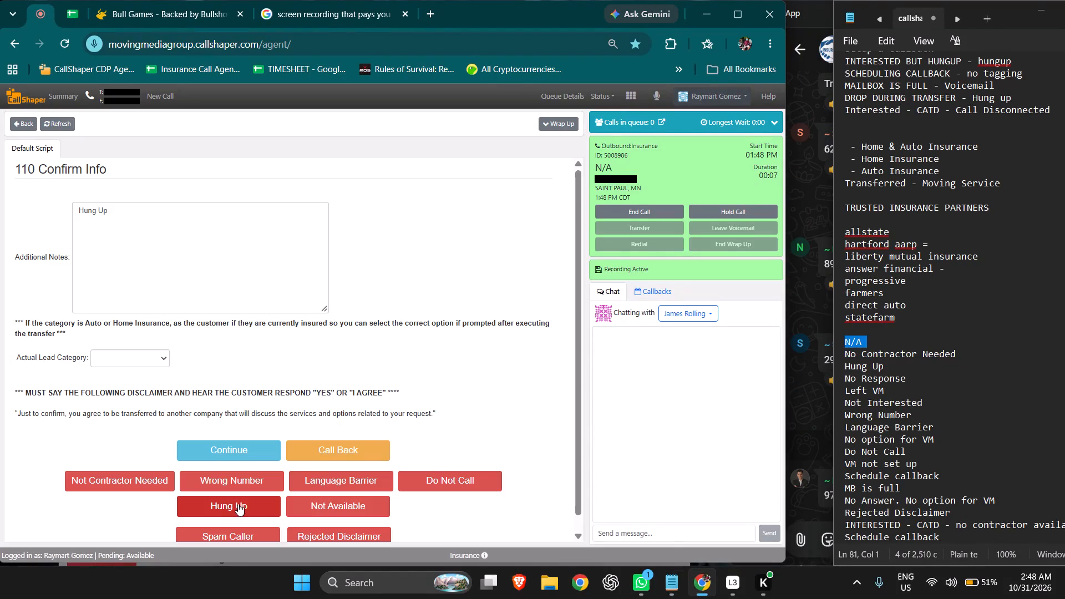
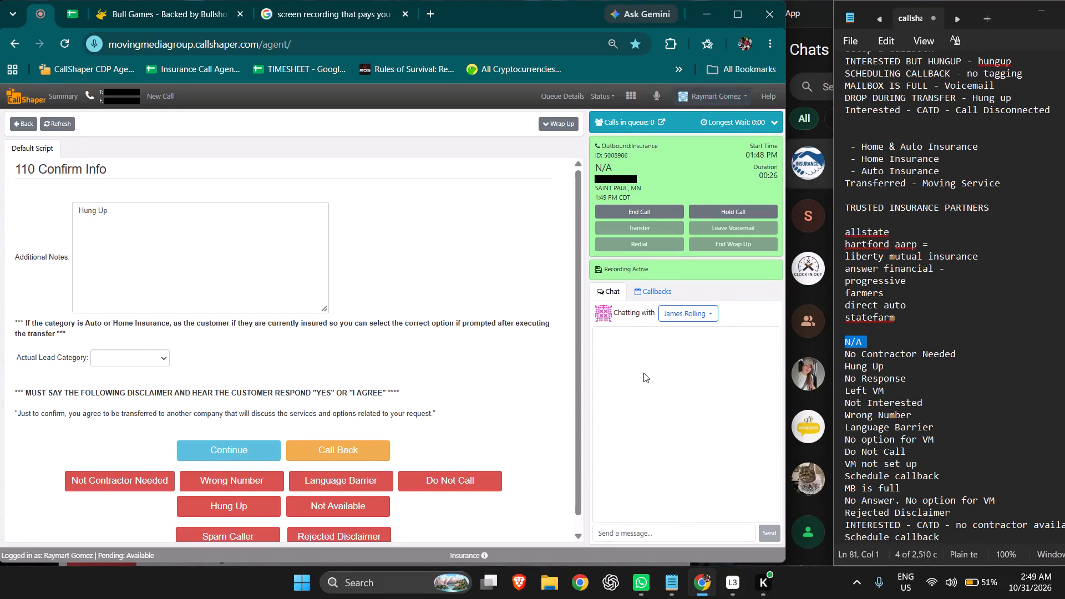
End the Saint Paul, MN call and add No Contractor Needed, copied from the notes file, on a new line of Additional Notes.
{"action": "left_click", "coordinate": [835, 355]}
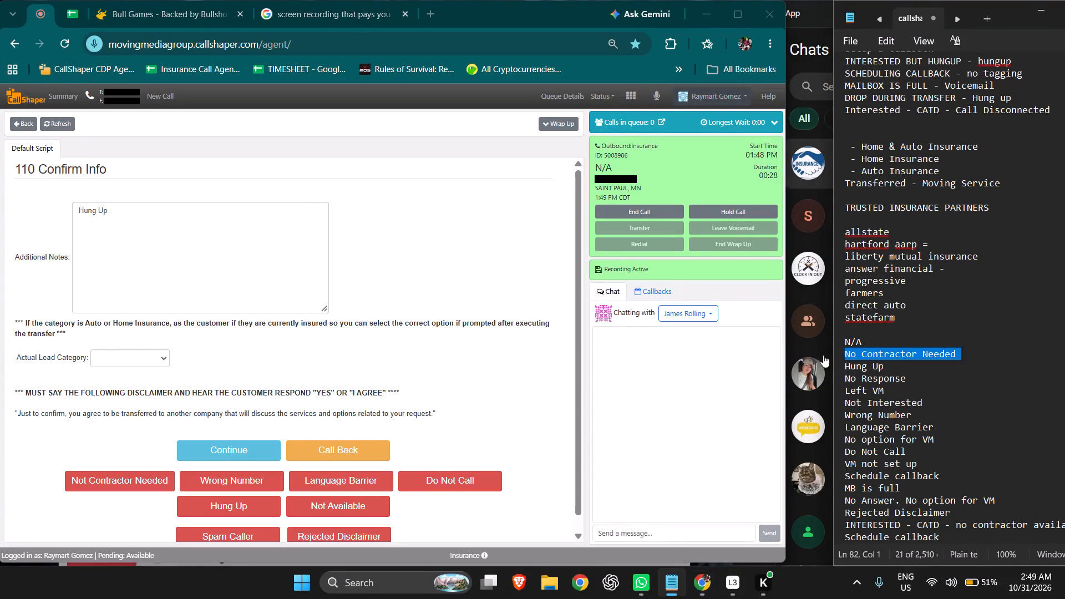
{"action": "key", "text": "ctrl+c"}
{"action": "left_click", "coordinate": [268, 247]}
{"action": "left_click", "coordinate": [608, 210]}
{"action": "left_click", "coordinate": [286, 297]}
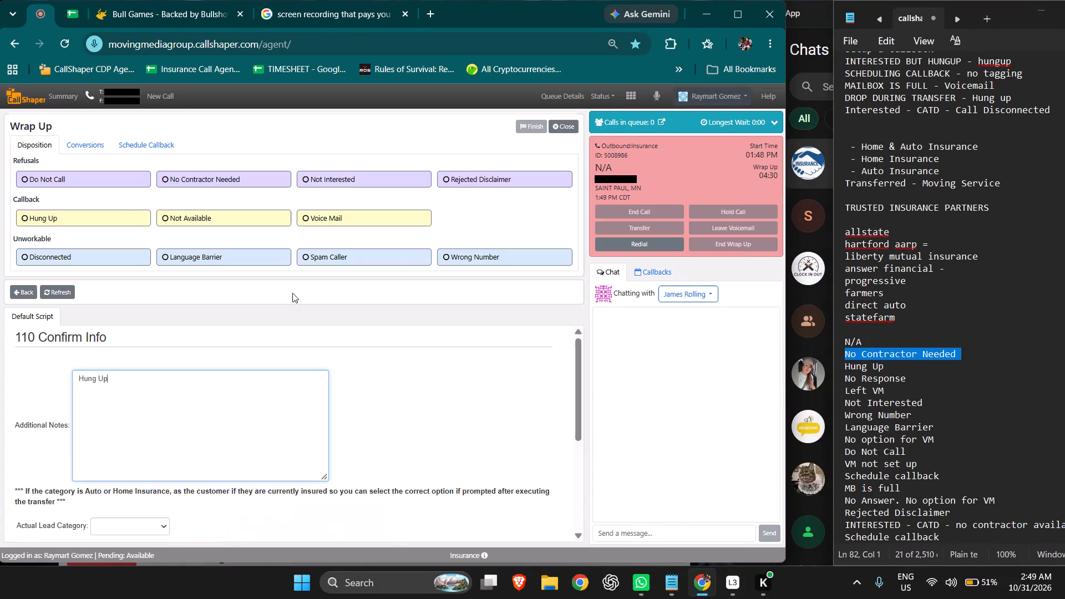
{"action": "key", "text": "Return"}
{"action": "key", "text": "ctrl+v"}
Disposition the Saint Paul, MN call as No Contractor Needed and finish the wrap-up.
{"action": "left_click", "coordinate": [220, 174]}
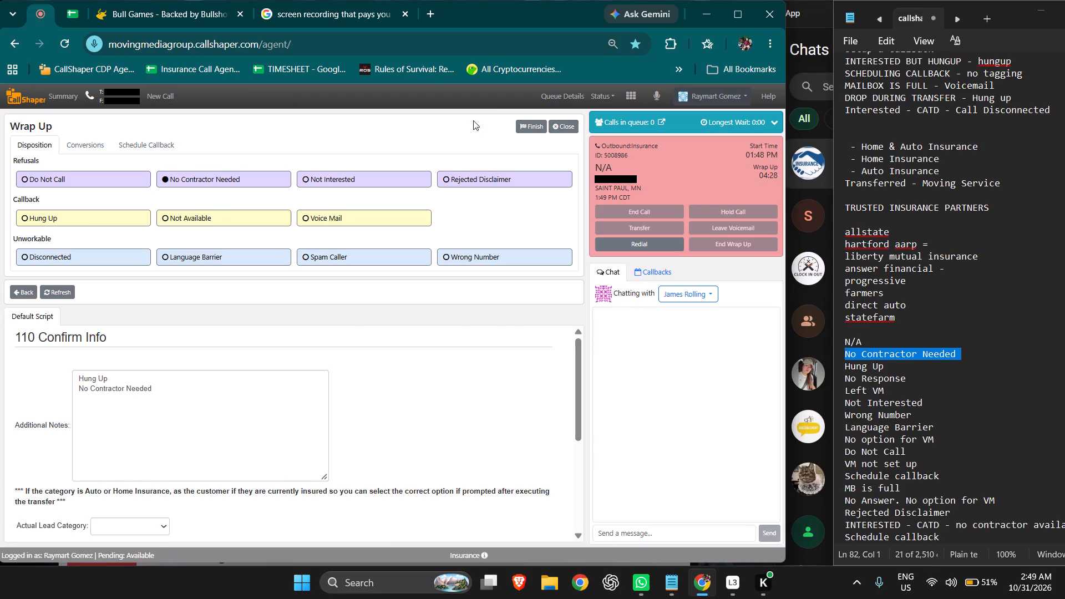
{"action": "left_click", "coordinate": [528, 130]}
{"action": "left_click", "coordinate": [729, 241]}
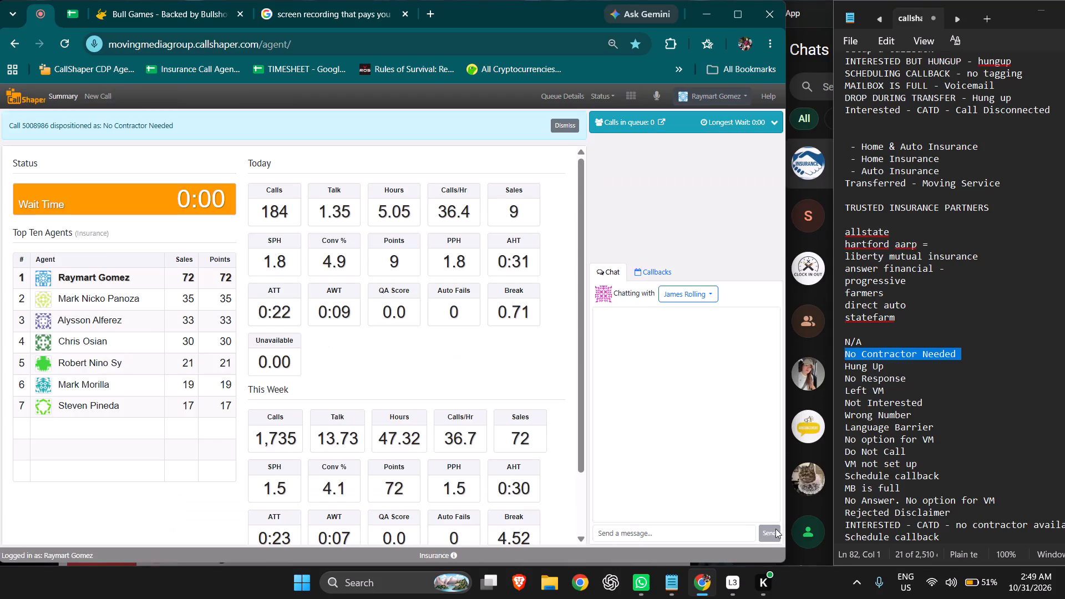
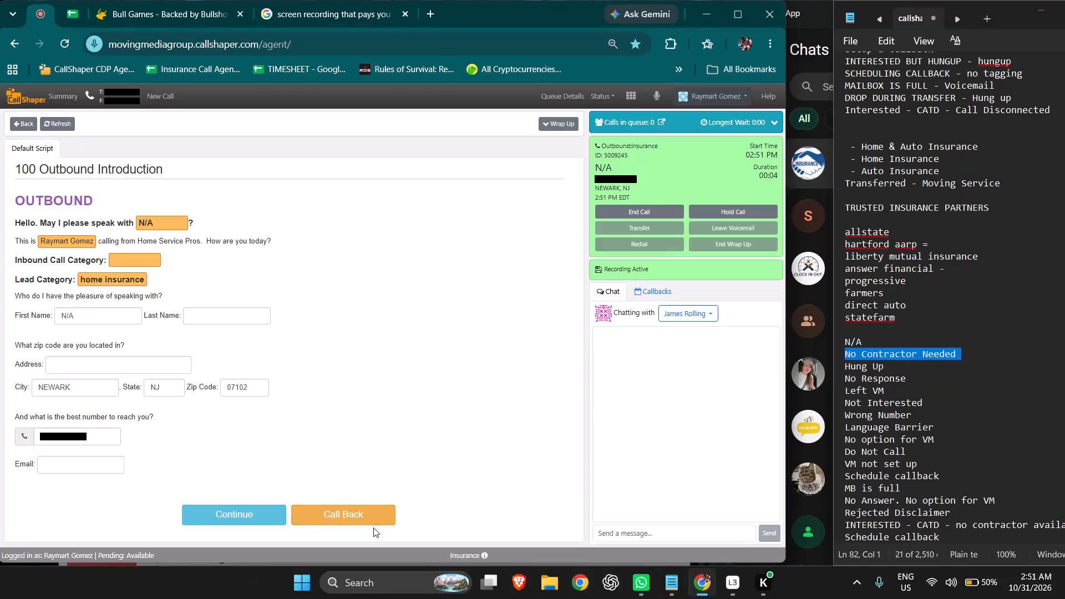
Advance the Newark, NJ call to Confirm Info and add MB is full, copied from the notes file, on a new line of Additional Notes.
{"action": "left_click", "coordinate": [230, 512]}
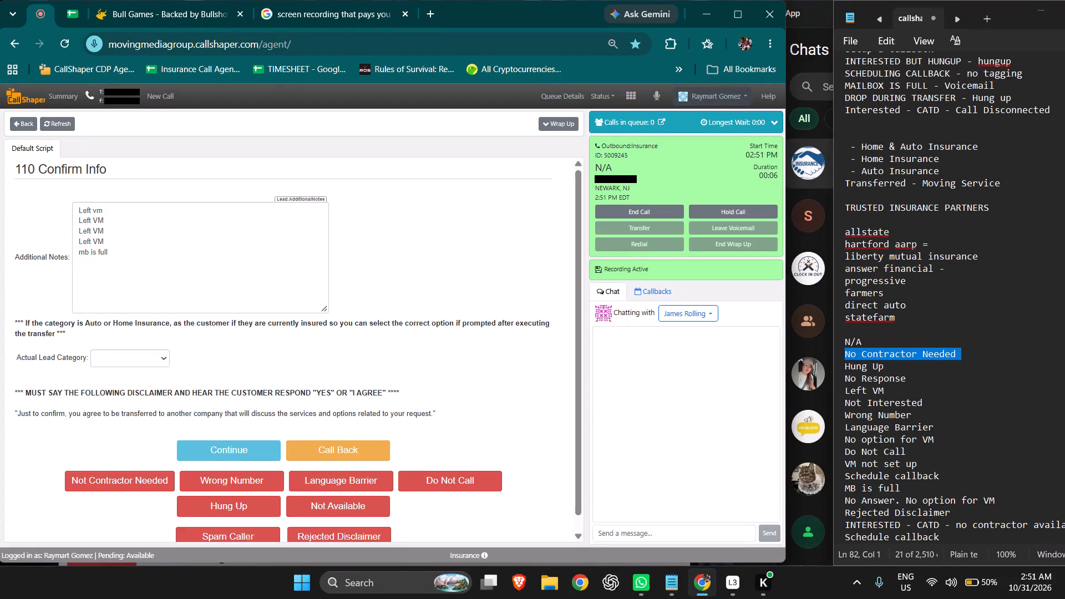
{"action": "left_click", "coordinate": [841, 487]}
{"action": "key", "text": "ctrl+c"}
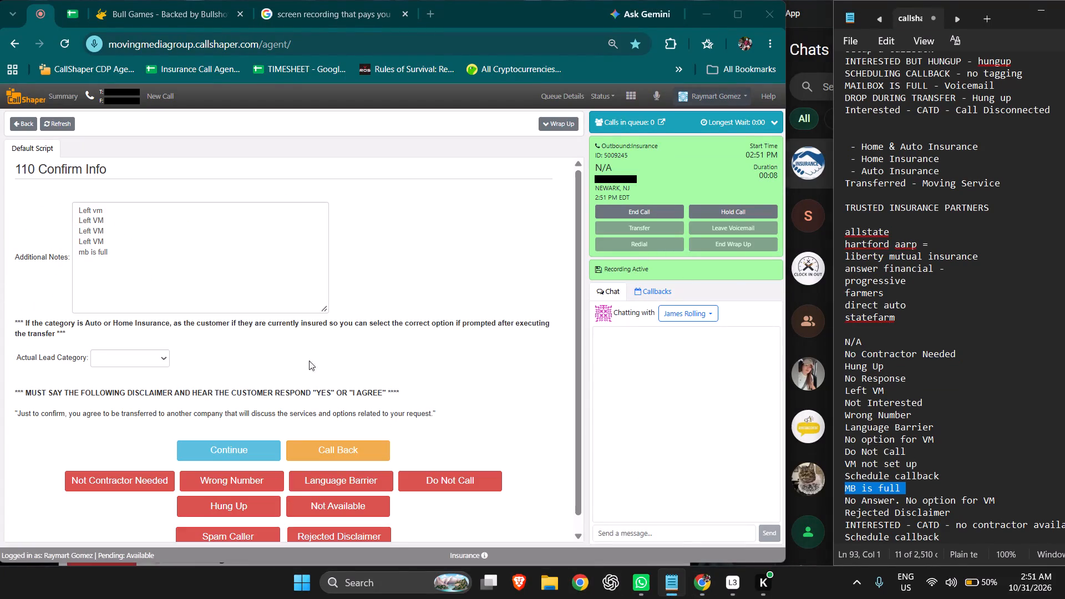
{"action": "left_click", "coordinate": [293, 331]}
{"action": "left_click", "coordinate": [230, 271]}
{"action": "key", "text": "Return"}
{"action": "key", "text": "ctrl+v"}
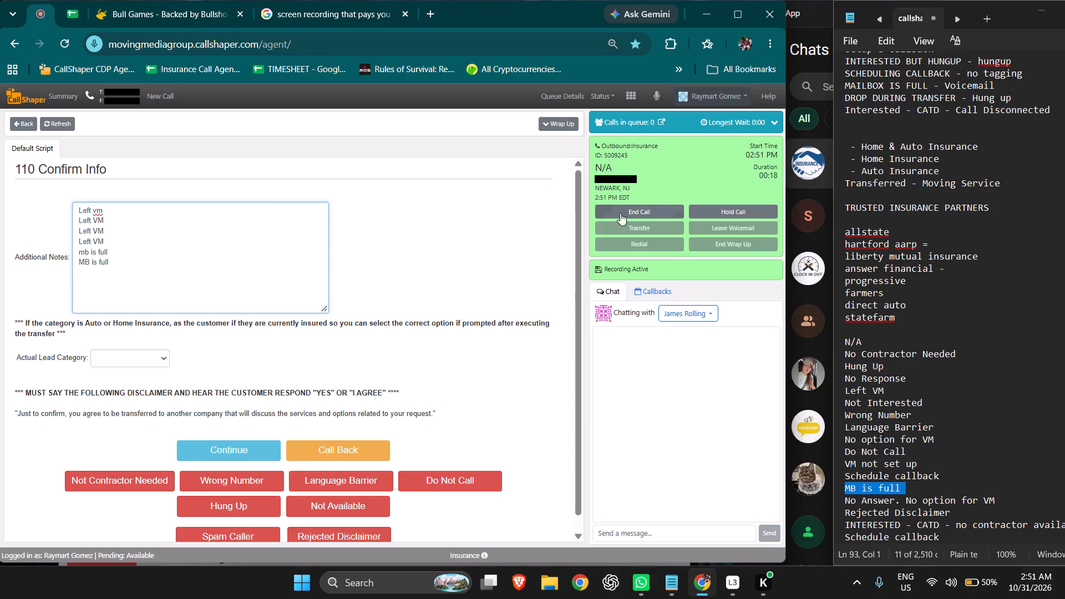
End the Newark, NJ call and select Voice Mail as its disposition.
{"action": "left_click", "coordinate": [641, 210]}
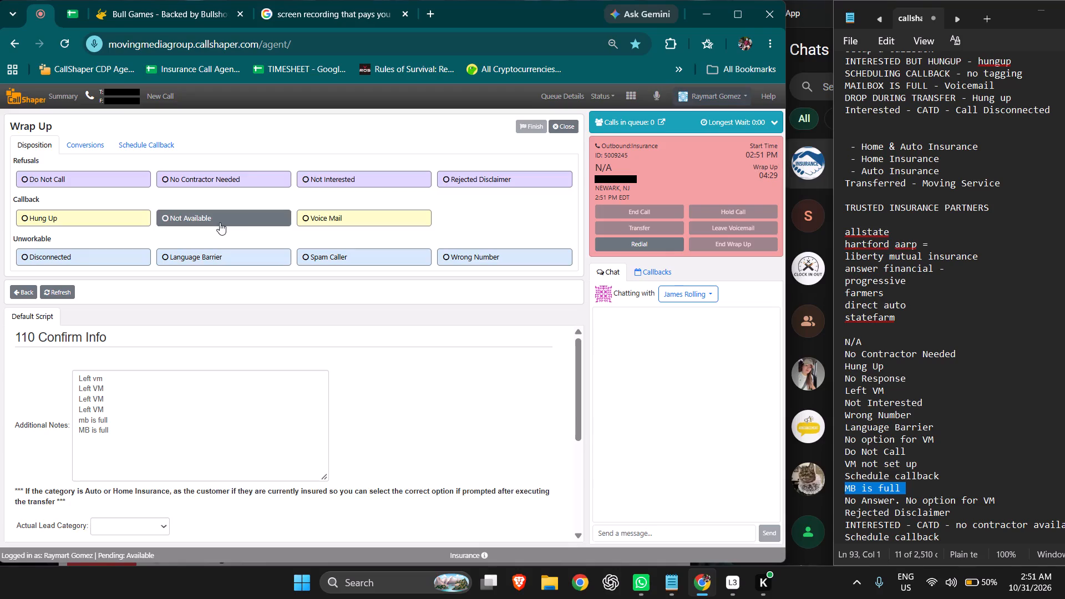
{"action": "left_click", "coordinate": [328, 209]}
{"action": "left_click", "coordinate": [330, 211]}
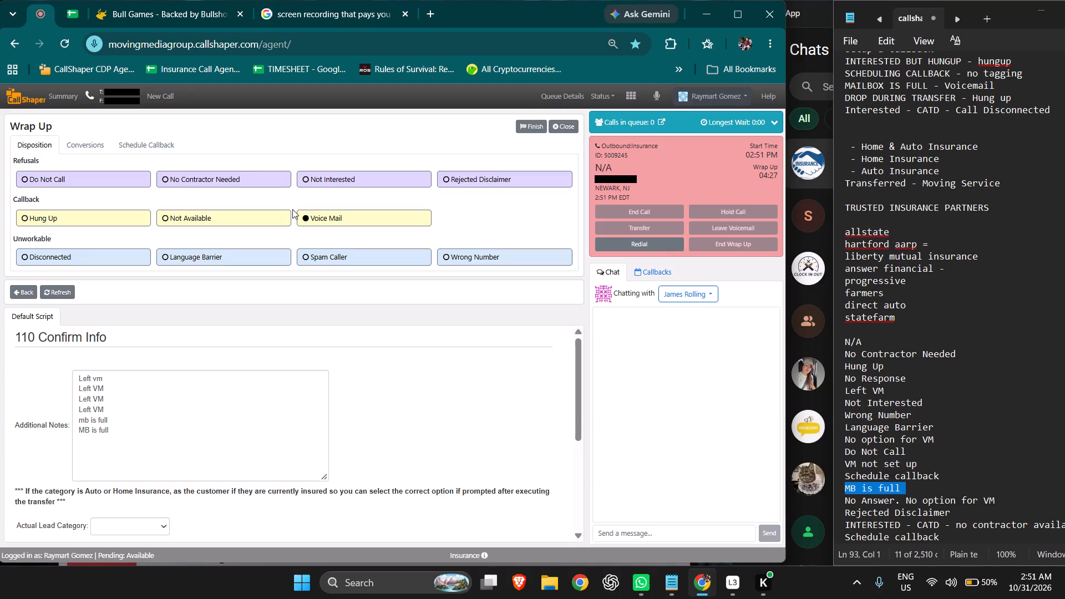
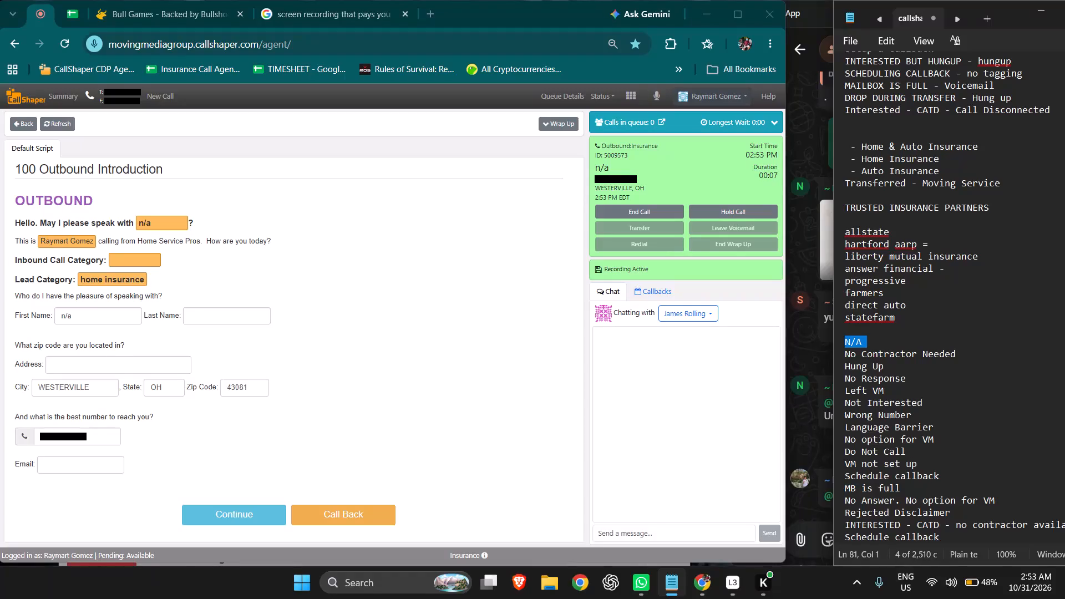
Replace the Westerville, OH caller's first name with N/A, copied from the notes file, and advance the script to Confirm Info.
{"action": "key", "text": "ctrl+c"}
{"action": "left_click_drag", "start_coordinate": [87, 318], "coordinate": [33, 322]}
{"action": "key", "text": "ctrl+v"}
{"action": "left_click", "coordinate": [262, 518]}
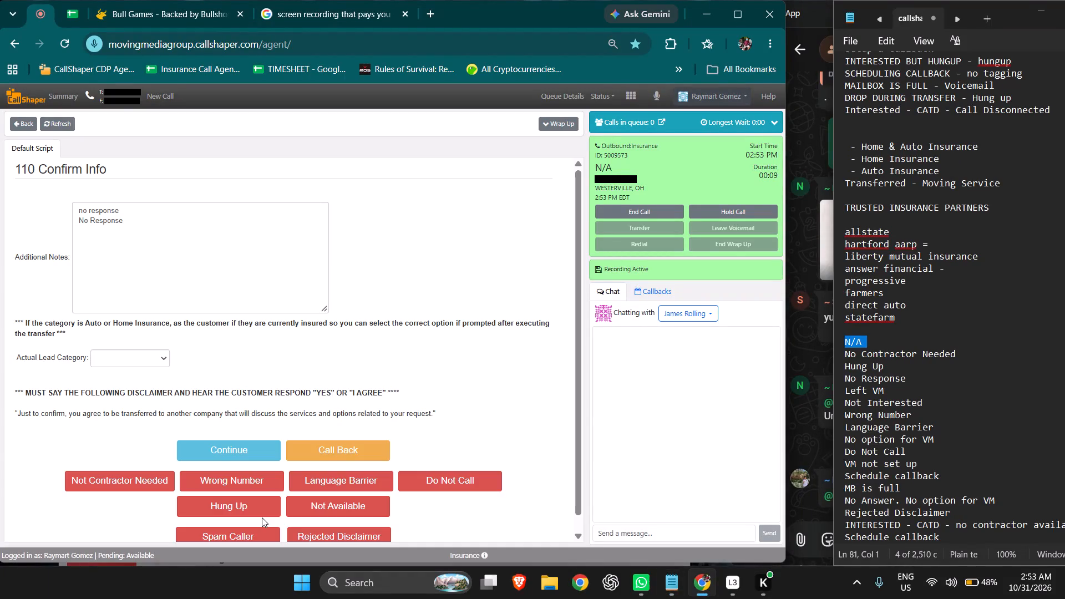
Copy the existing No Response line in Additional Notes and add it again on a new line below.
{"action": "left_click_drag", "start_coordinate": [151, 238], "coordinate": [0, 257]}
{"action": "key", "text": "ctrl+c"}
{"action": "left_click", "coordinate": [170, 244], "text": "ctrl"}
{"action": "key", "text": "Return"}
{"action": "key", "text": "ctrl+v"}
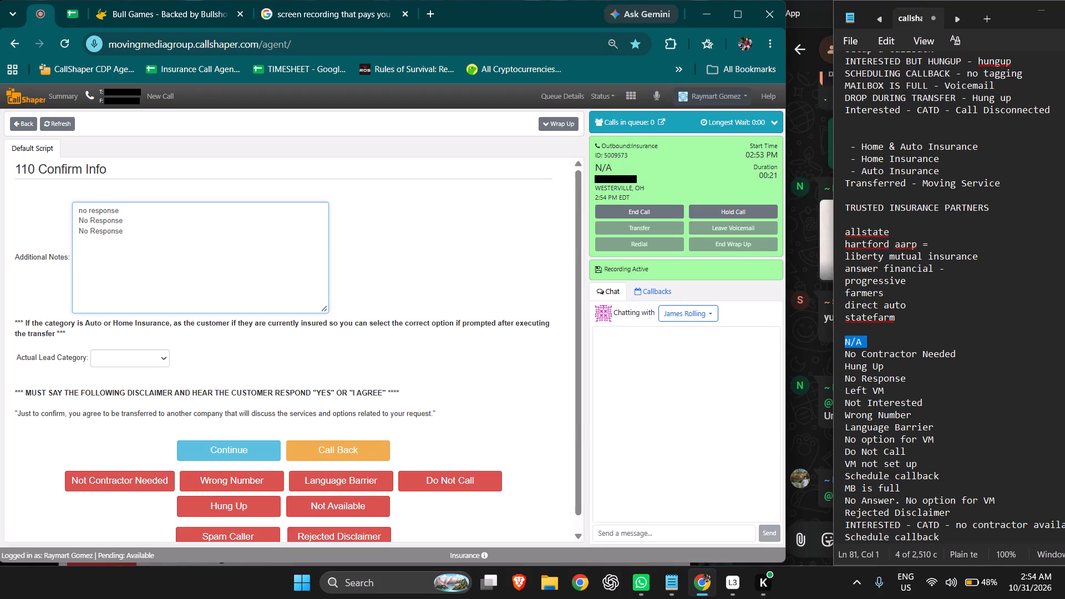
End the Westerville, OH call with Not Available as its disposition and close out its wrap-up.
{"action": "left_click", "coordinate": [635, 208]}
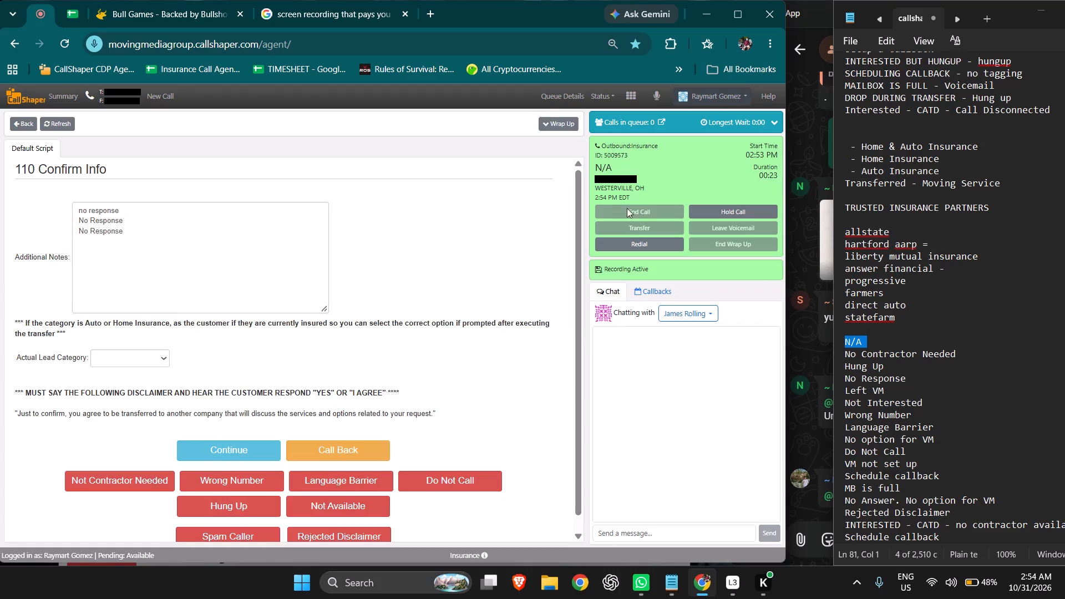
{"action": "left_click", "coordinate": [201, 226]}
{"action": "left_click", "coordinate": [520, 125]}
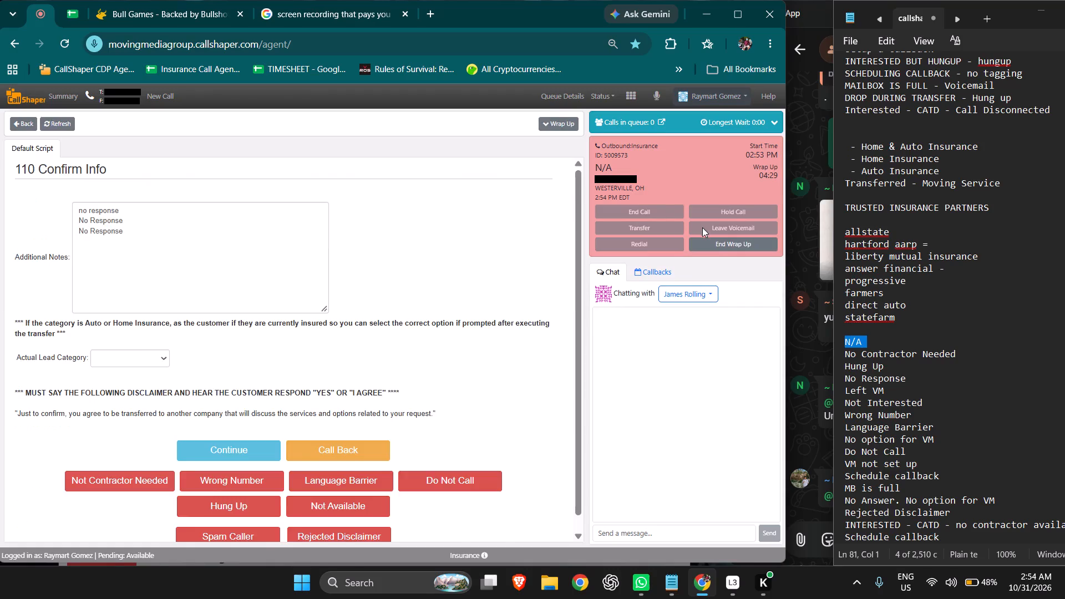
{"action": "left_click", "coordinate": [716, 243]}
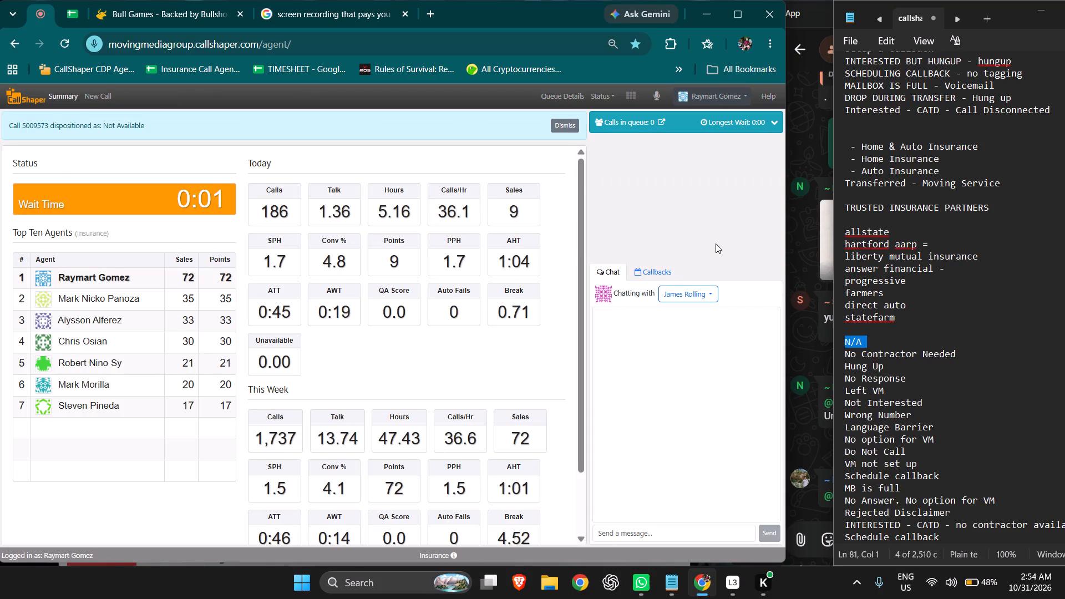
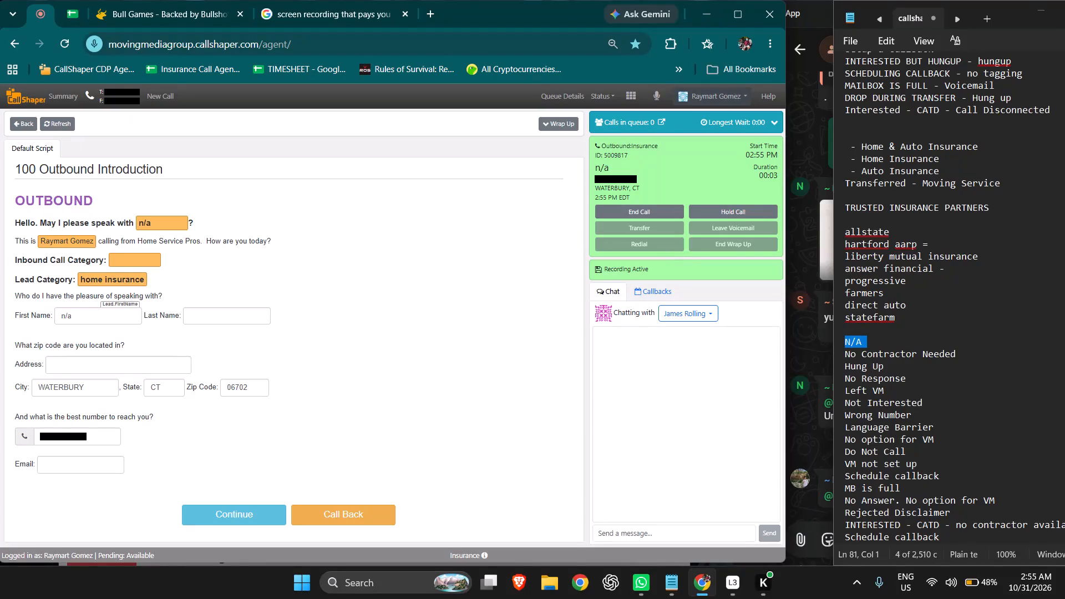
Set the Waterbury, CT lead's first name to N/A and continue the script to the Confirm Info page.
{"action": "left_click_drag", "start_coordinate": [86, 324], "coordinate": [16, 313]}
{"action": "key", "text": "ctrl+v"}
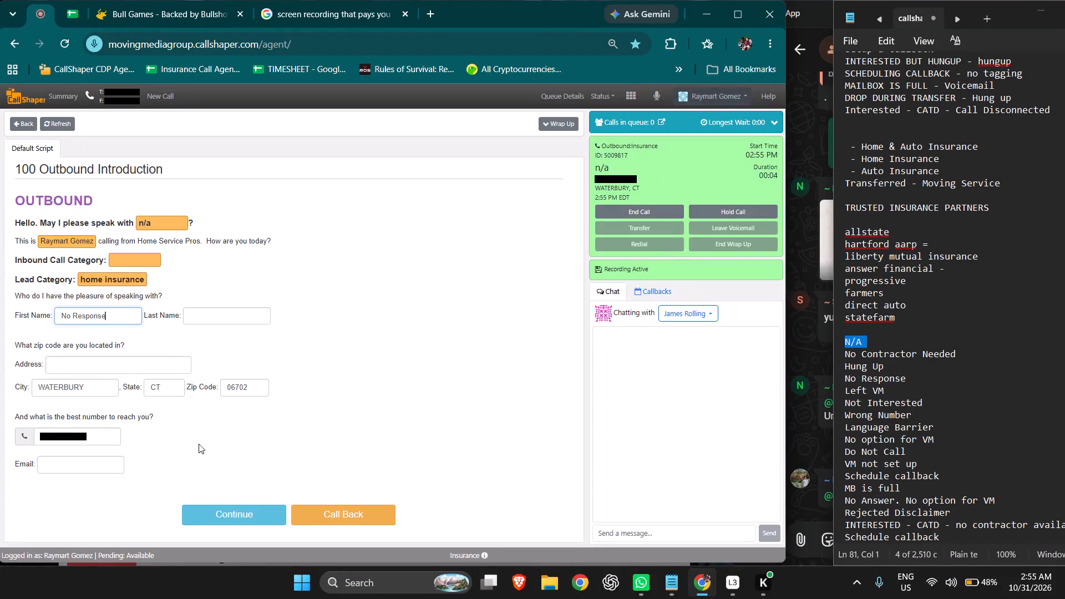
{"action": "left_click", "coordinate": [842, 341]}
{"action": "key", "text": "ctrl+c"}
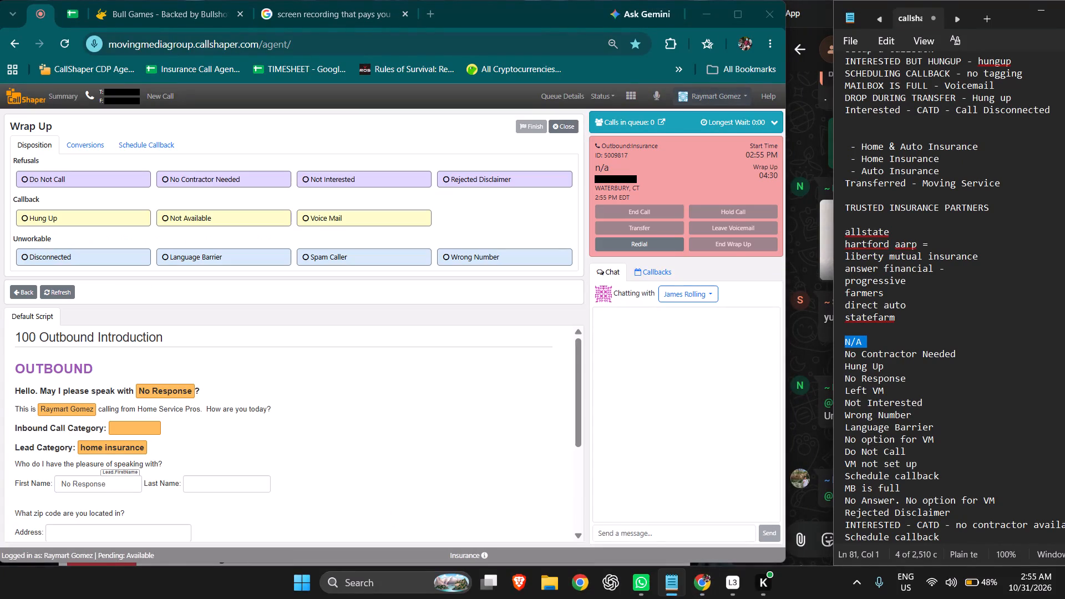
{"action": "left_click_drag", "start_coordinate": [116, 489], "coordinate": [0, 488]}
{"action": "key", "text": "ctrl+v"}
{"action": "scroll", "coordinate": [318, 477], "scroll_direction": "down", "scroll_amount": 2}
{"action": "double_click", "coordinate": [261, 542]}
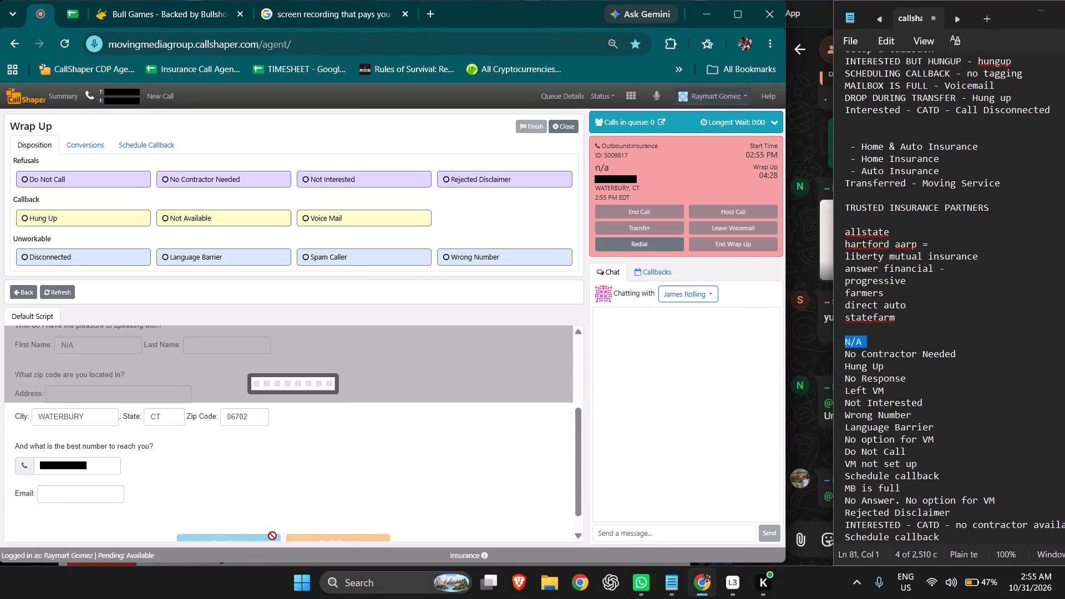
Copy "MB is full" from the notes file and add it as a new line in the lead's Additional Notes.
{"action": "left_click", "coordinate": [845, 354]}
{"action": "left_click", "coordinate": [834, 366]}
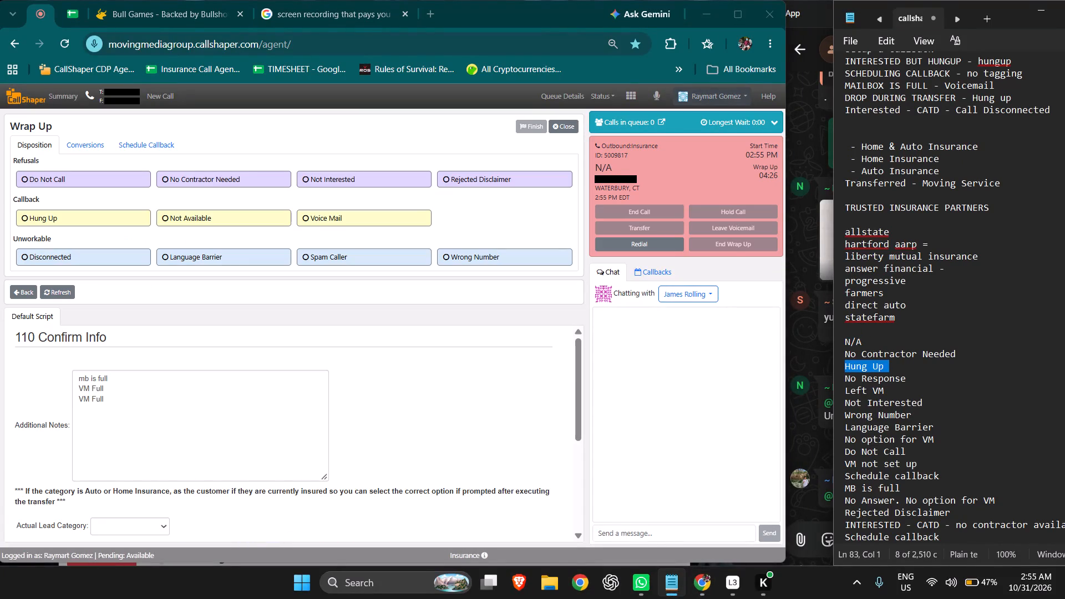
{"action": "left_click", "coordinate": [841, 465]}
{"action": "left_click", "coordinate": [845, 489]}
{"action": "left_click", "coordinate": [841, 487]}
{"action": "key", "text": "ctrl+c"}
{"action": "left_click", "coordinate": [215, 453]}
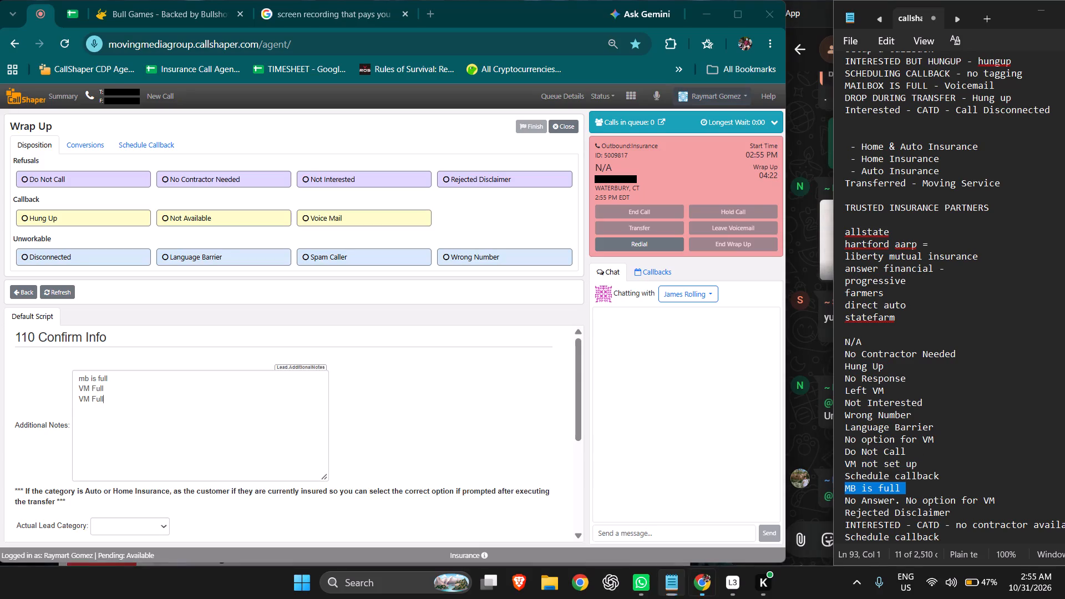
{"action": "key", "text": "Return"}
{"action": "key", "text": "ctrl+v"}
Disposition the Waterbury, CT call as Voice Mail and end its wrap-up.
{"action": "left_click", "coordinate": [362, 222]}
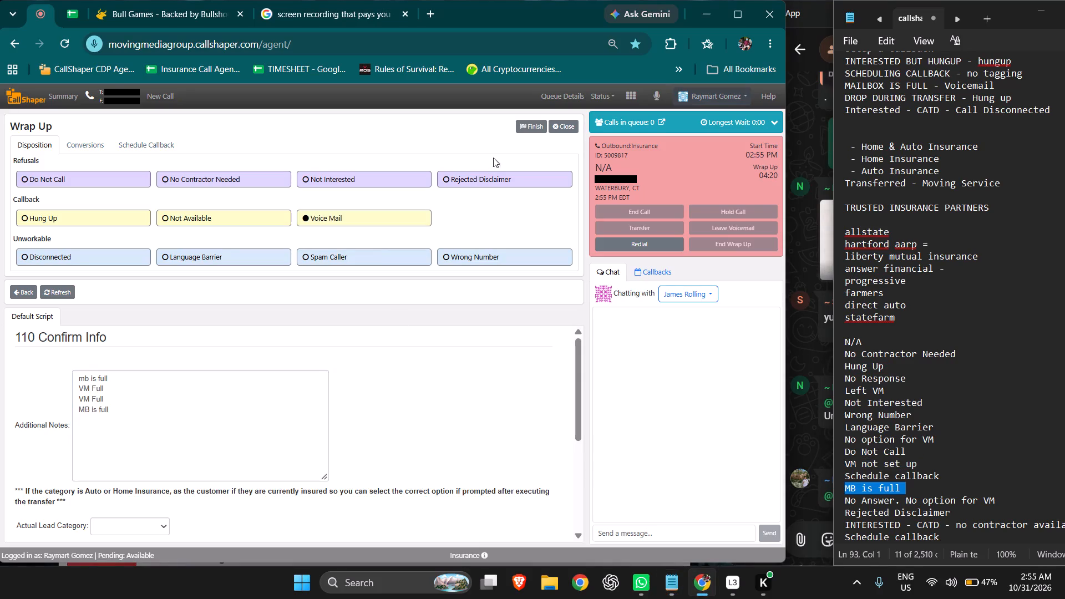
{"action": "left_click", "coordinate": [519, 124]}
{"action": "left_click", "coordinate": [717, 243]}
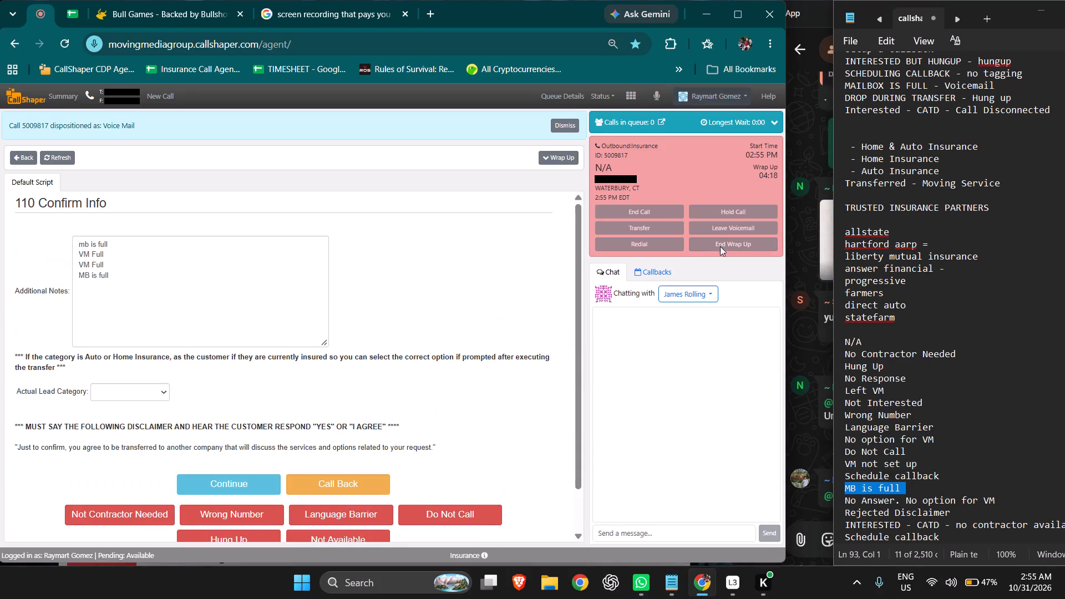
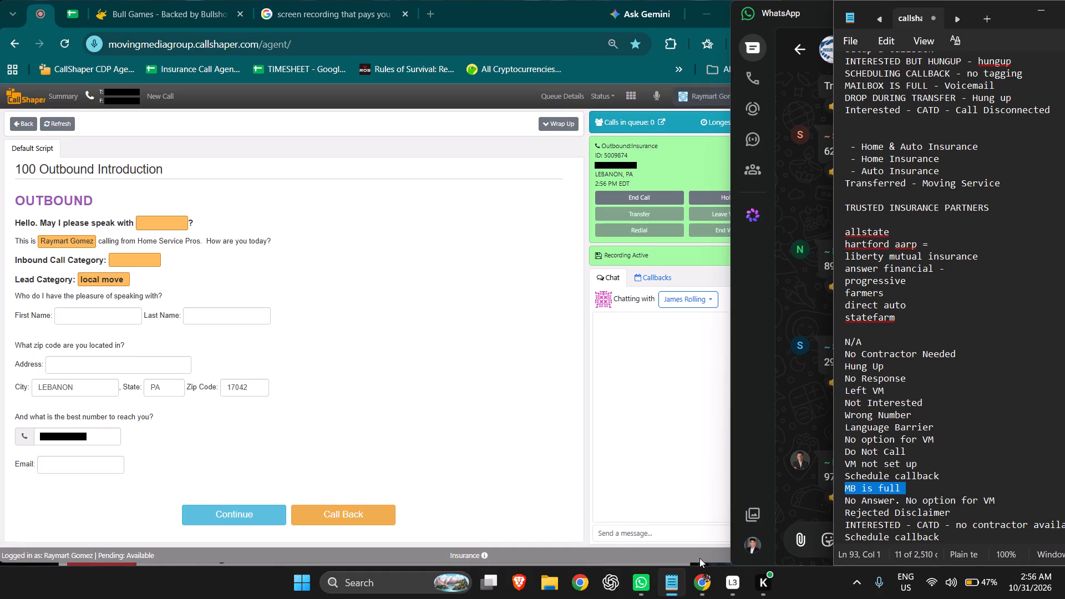
Set the Lebanon, PA lead's first name to N/A, copied from the notes file, and continue the script to the Confirm Info page.
{"action": "left_click", "coordinate": [841, 348]}
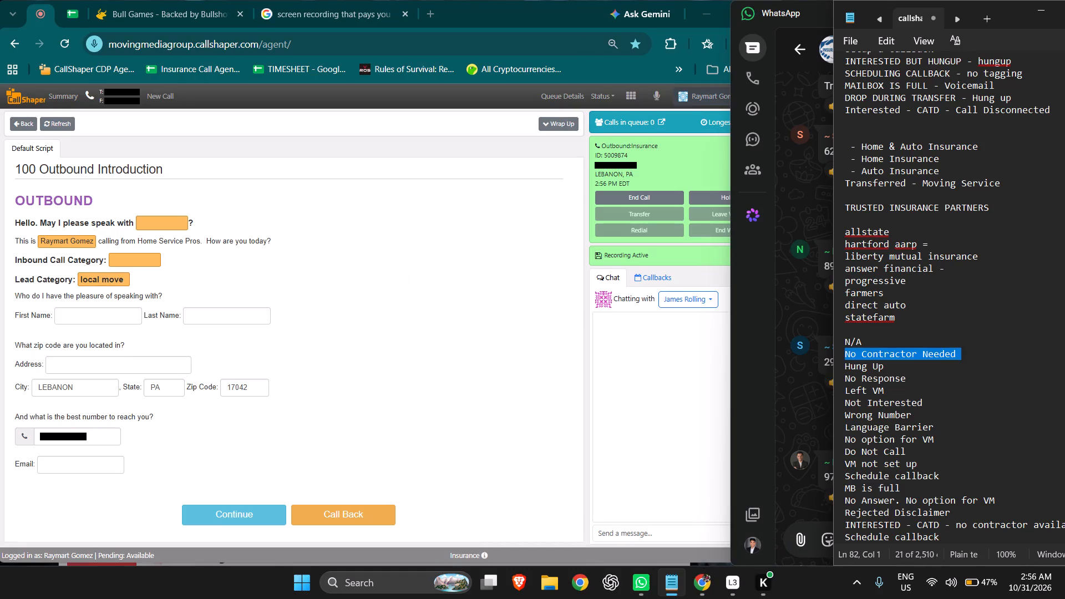
{"action": "left_click", "coordinate": [839, 342]}
{"action": "key", "text": "ctrl+c"}
{"action": "left_click", "coordinate": [88, 319]}
{"action": "key", "text": "ctrl+v"}
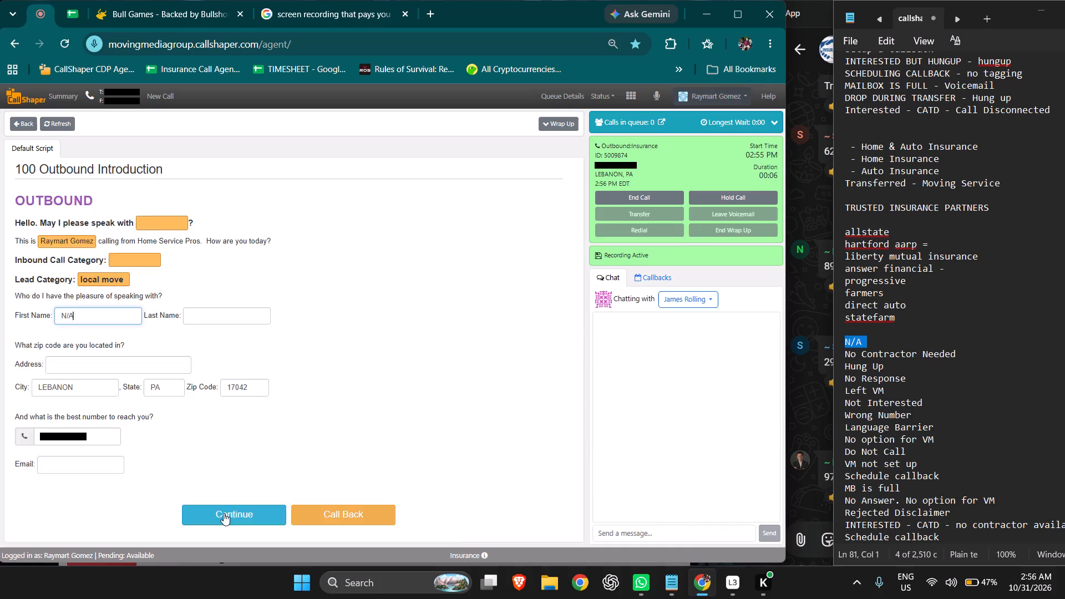
{"action": "left_click", "coordinate": [224, 513]}
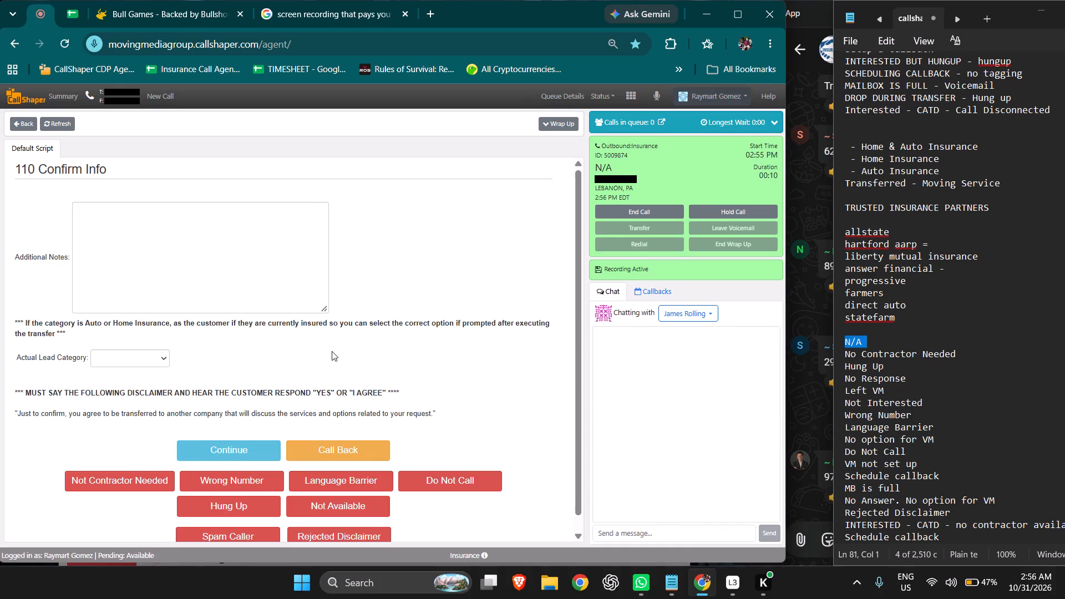
Copy "No Response" from the notes file into the Lebanon, PA lead's Additional Notes.
{"action": "left_click", "coordinate": [843, 377]}
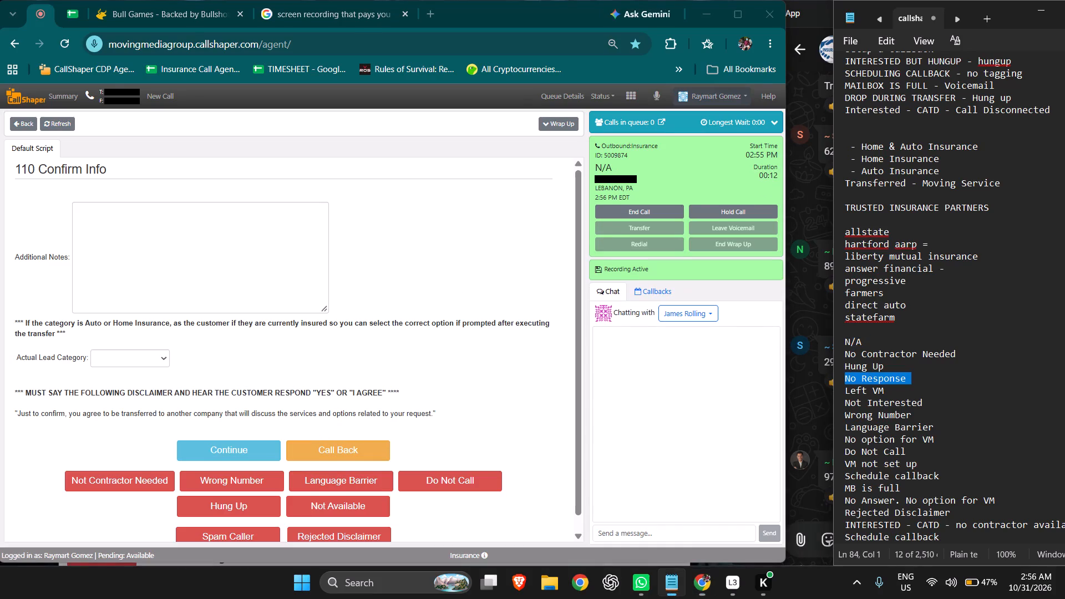
{"action": "key", "text": "ctrl+c"}
{"action": "left_click", "coordinate": [273, 309]}
{"action": "key", "text": "ctrl+v"}
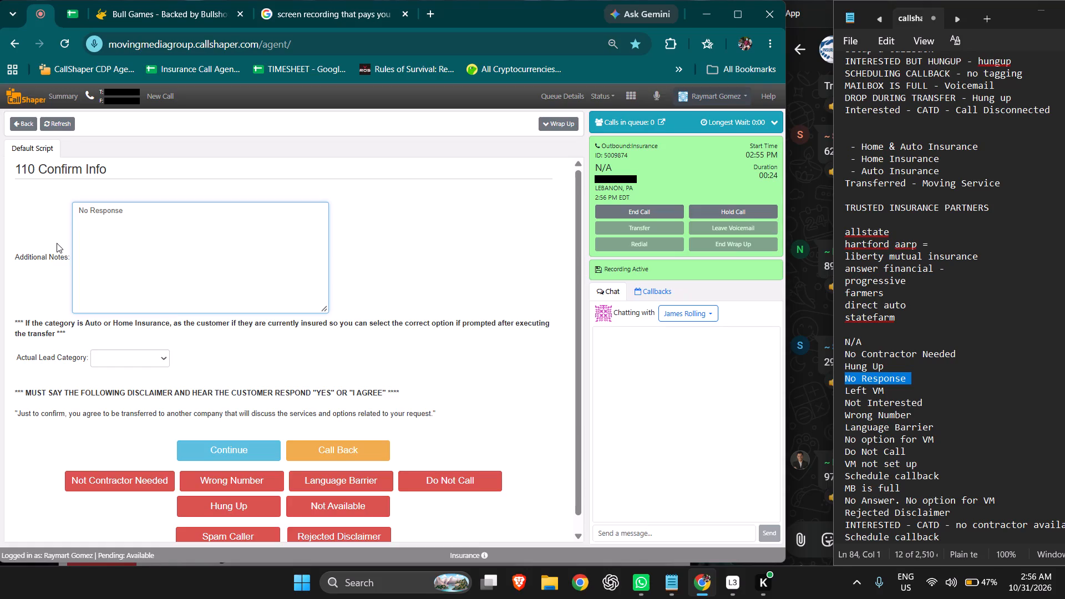
End the Lebanon, PA call, disposition it as Not Available, and finish its wrap-up.
{"action": "left_click", "coordinate": [609, 206]}
{"action": "left_click", "coordinate": [202, 216]}
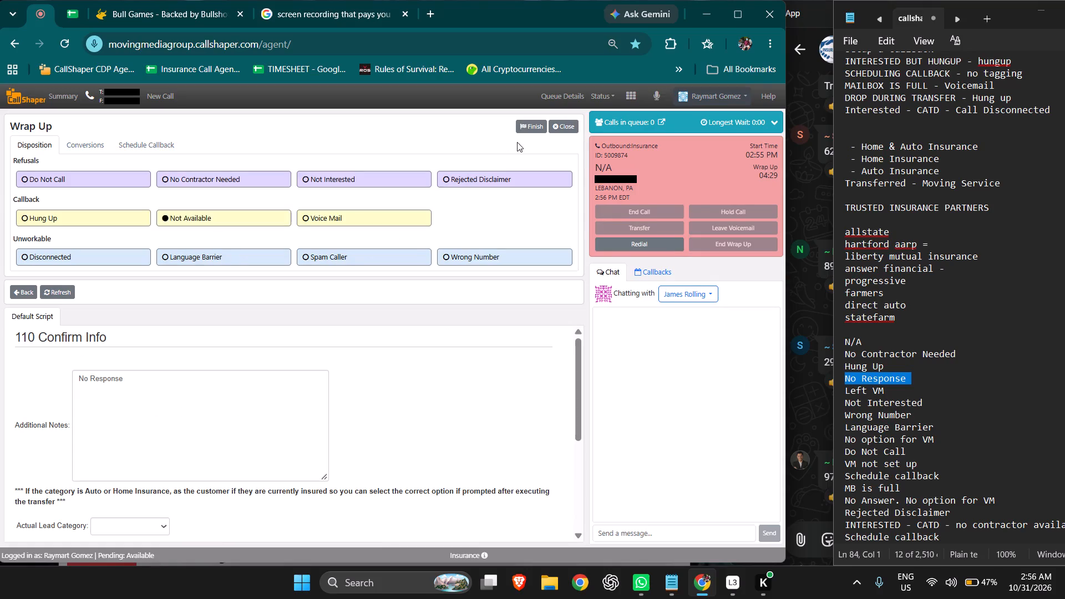
{"action": "left_click", "coordinate": [528, 128]}
{"action": "left_click", "coordinate": [729, 238]}
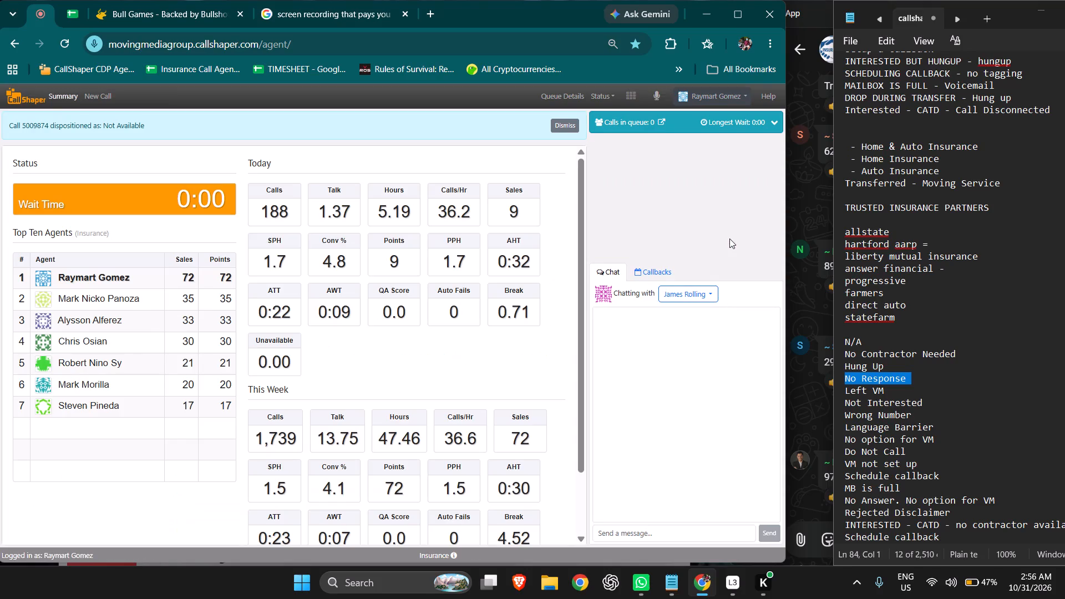
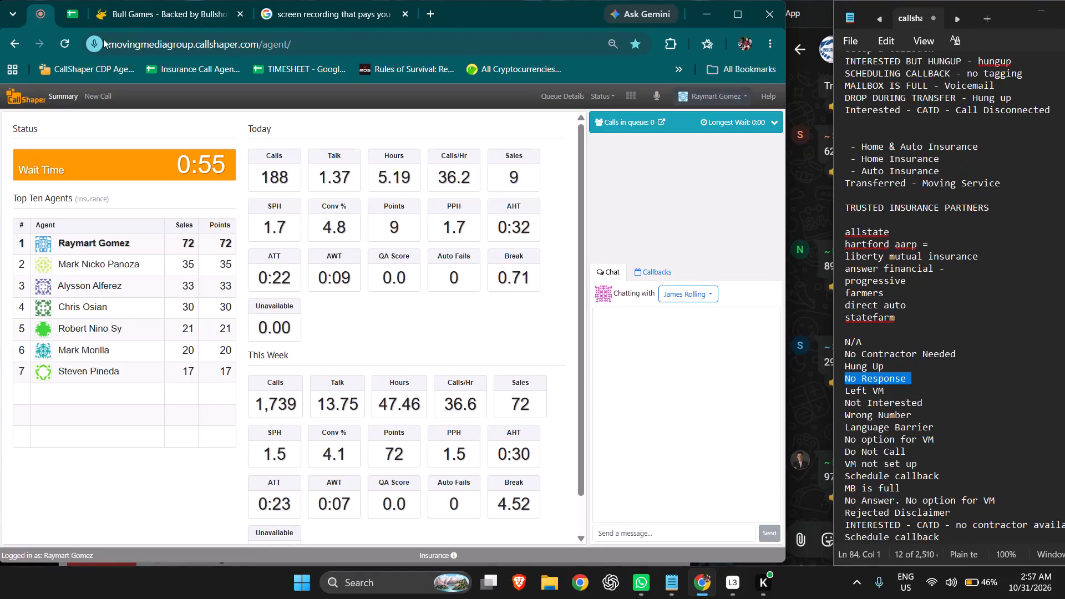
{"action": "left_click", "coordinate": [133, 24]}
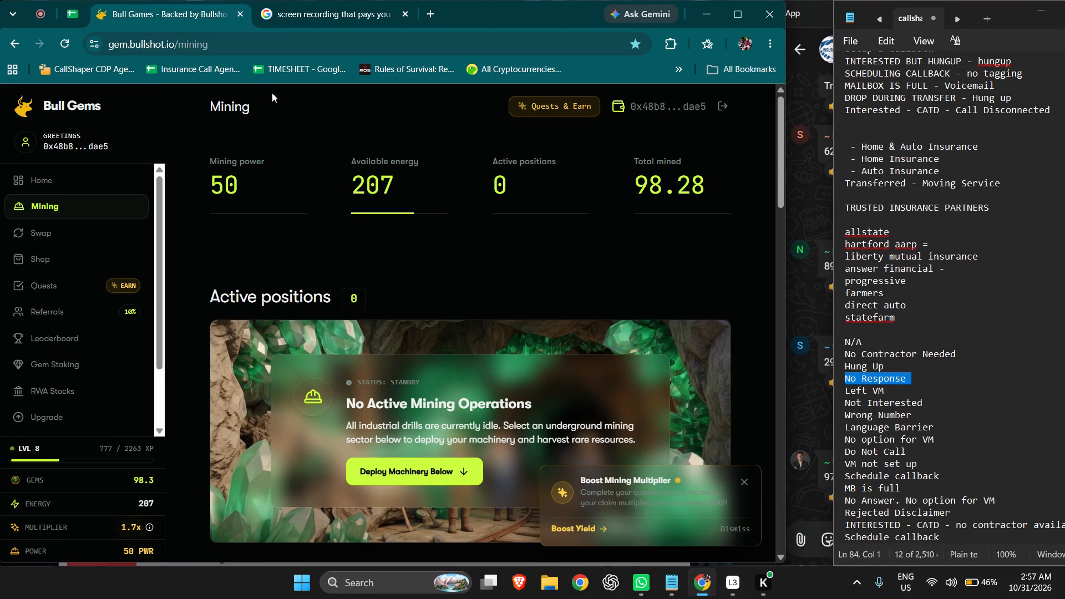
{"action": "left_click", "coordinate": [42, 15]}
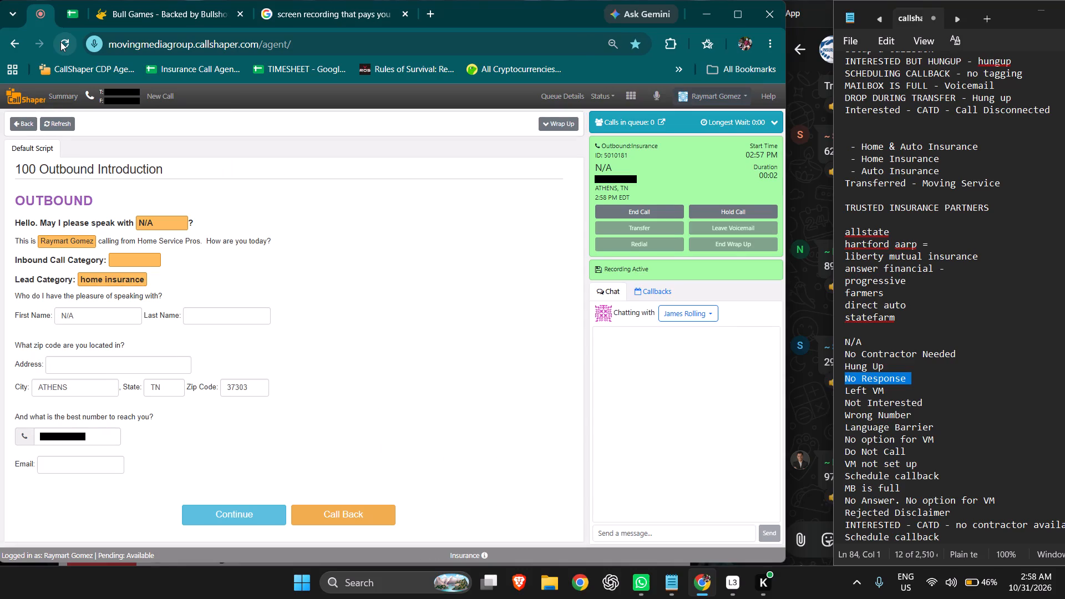
Continue the Athens, TN lead's script to Confirm Info and add another "Left VM" line at the end of the Additional Notes.
{"action": "left_click", "coordinate": [253, 528]}
{"action": "left_click", "coordinate": [253, 520]}
{"action": "left_click_drag", "start_coordinate": [150, 282], "coordinate": [22, 297]}
{"action": "key", "text": "ctrl+c"}
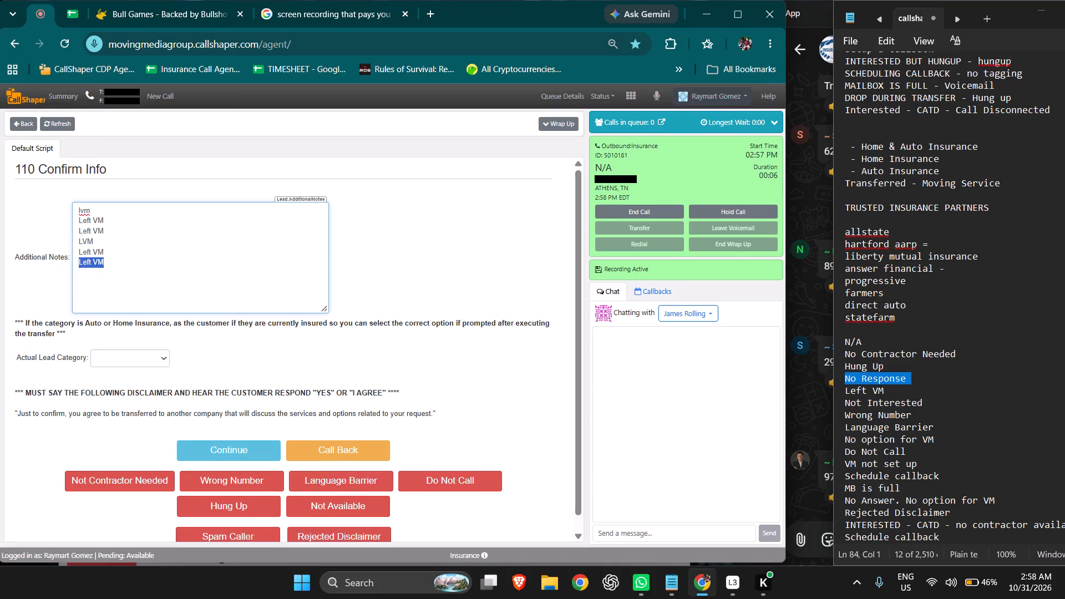
{"action": "left_click", "coordinate": [137, 290], "text": "ctrl"}
{"action": "key", "text": "Return"}
{"action": "key", "text": "ctrl+v"}
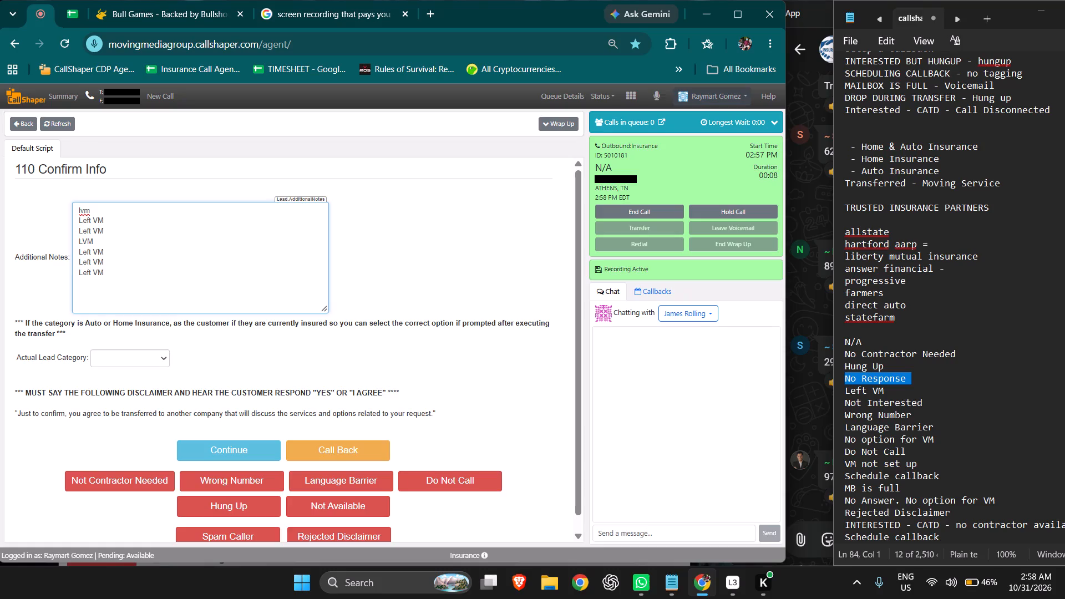
{"action": "left_click", "coordinate": [22, 121]}
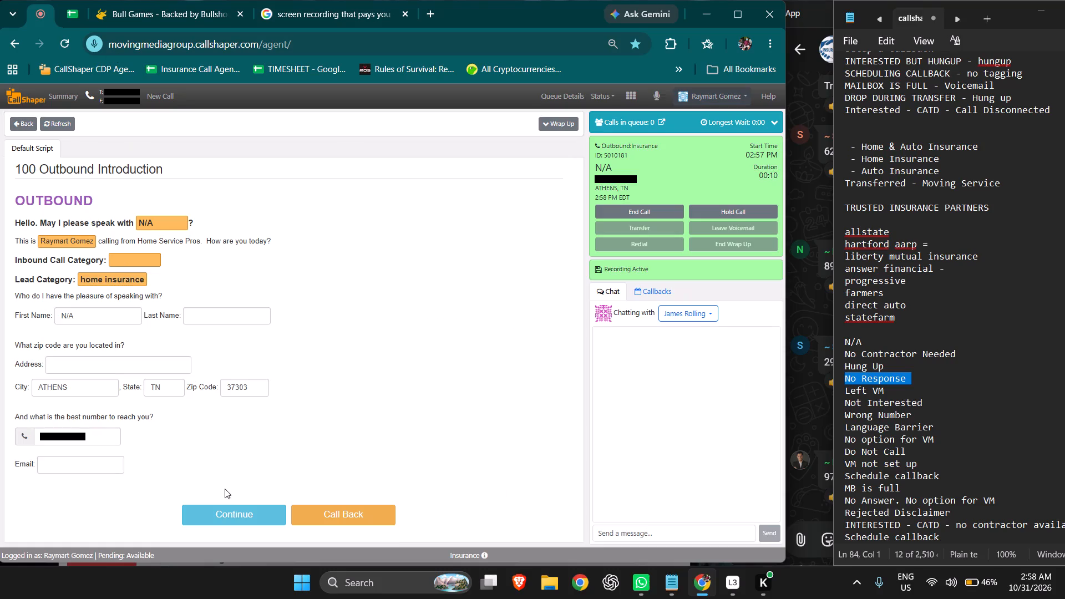
{"action": "left_click", "coordinate": [228, 520]}
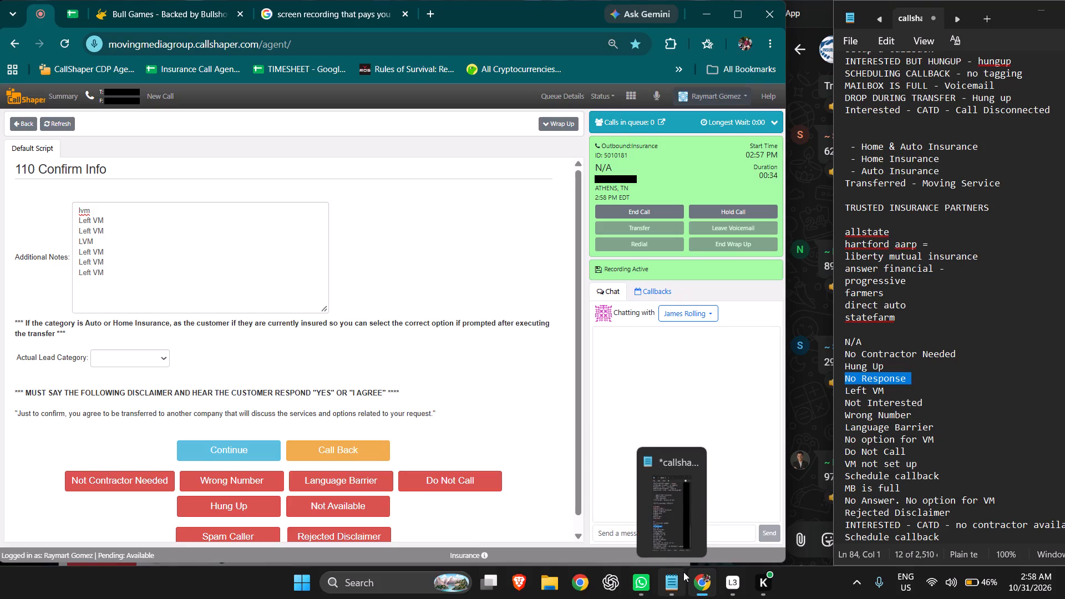
End the Athens, TN call, disposition it as Not Available, and finish its wrap-up.
{"action": "left_click", "coordinate": [310, 263]}
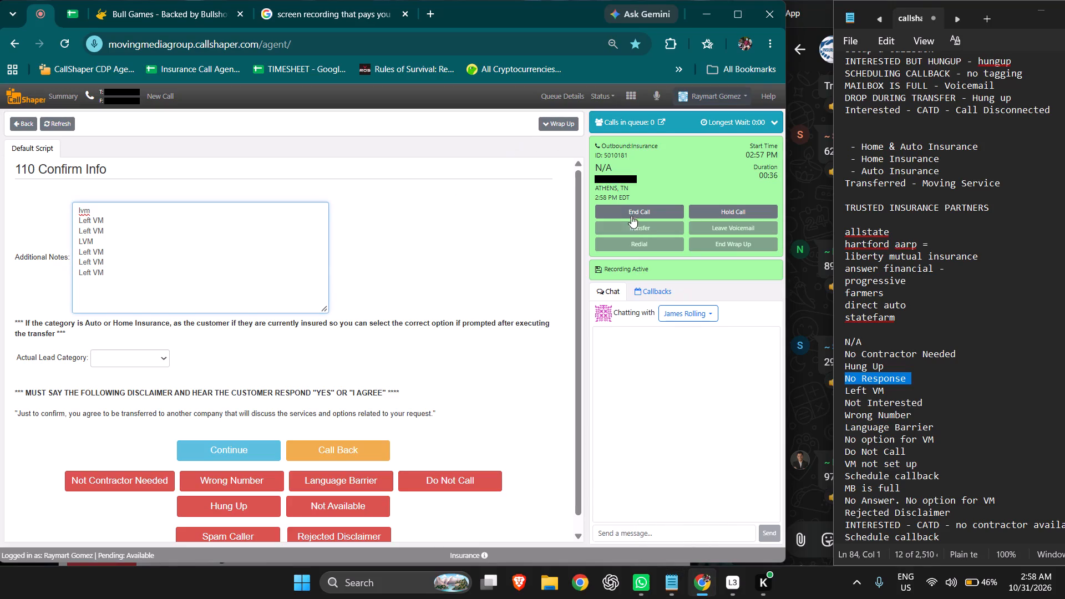
{"action": "left_click", "coordinate": [643, 226]}
{"action": "left_click", "coordinate": [642, 213]}
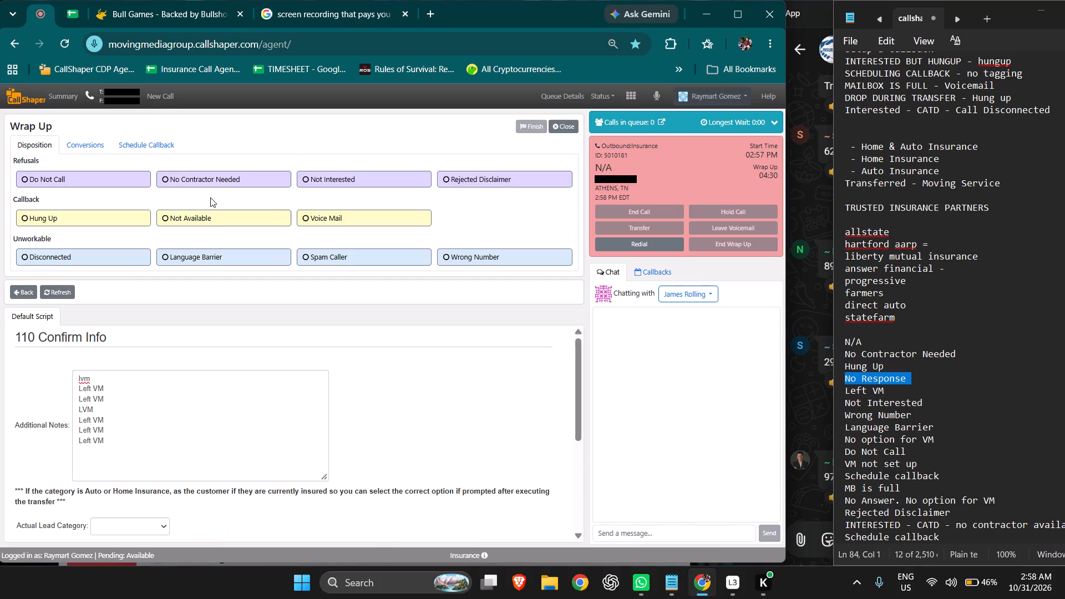
{"action": "left_click", "coordinate": [206, 220]}
{"action": "left_click", "coordinate": [539, 130]}
{"action": "left_click", "coordinate": [708, 252]}
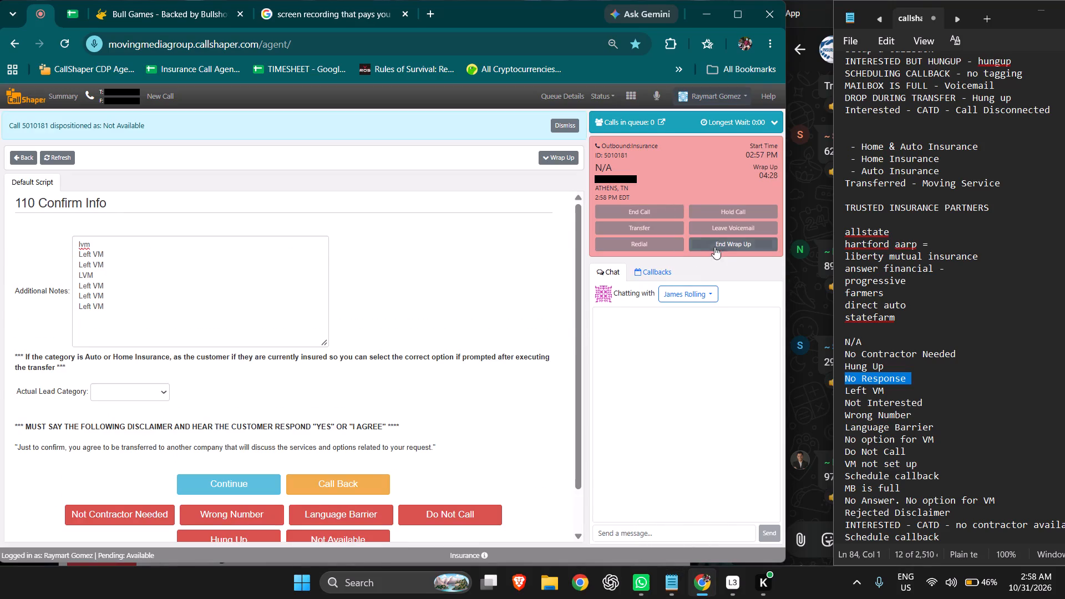
{"action": "left_click", "coordinate": [716, 246]}
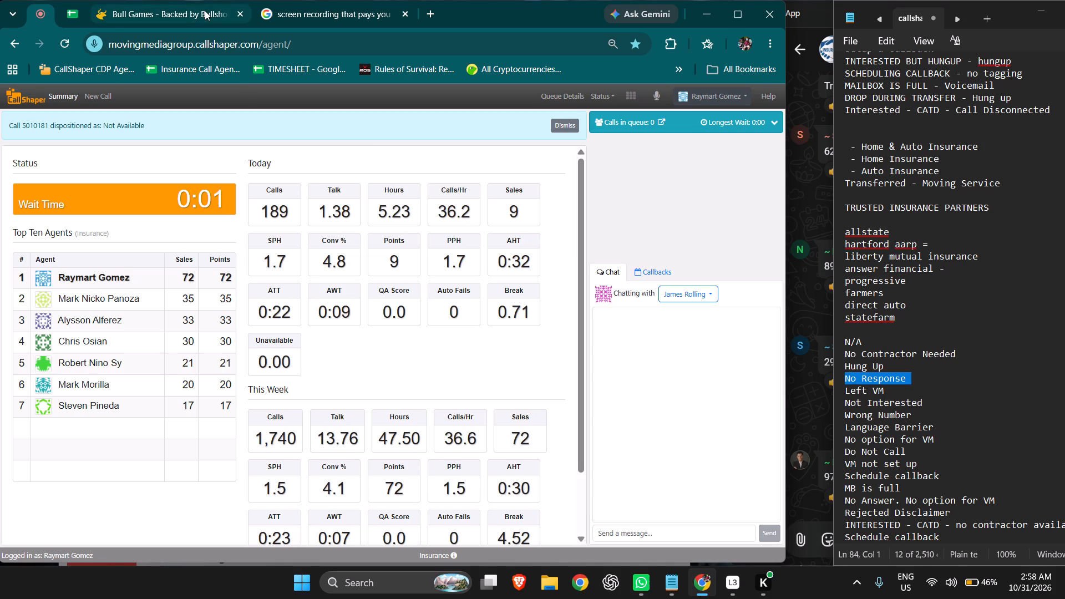
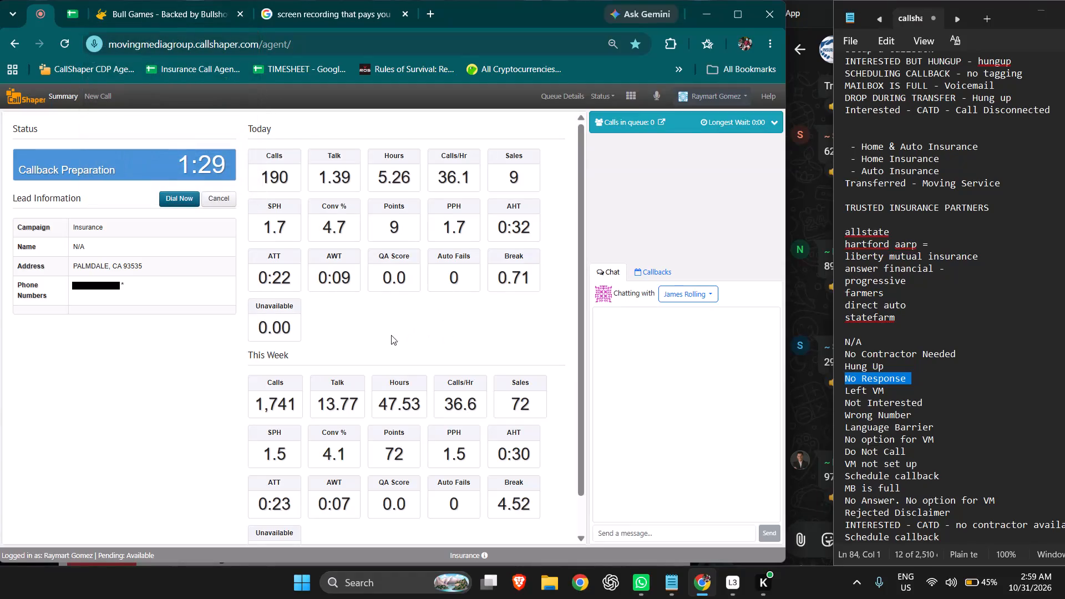
Dial the prepared callback lead in Palmdale, CA.
{"action": "left_click", "coordinate": [172, 196]}
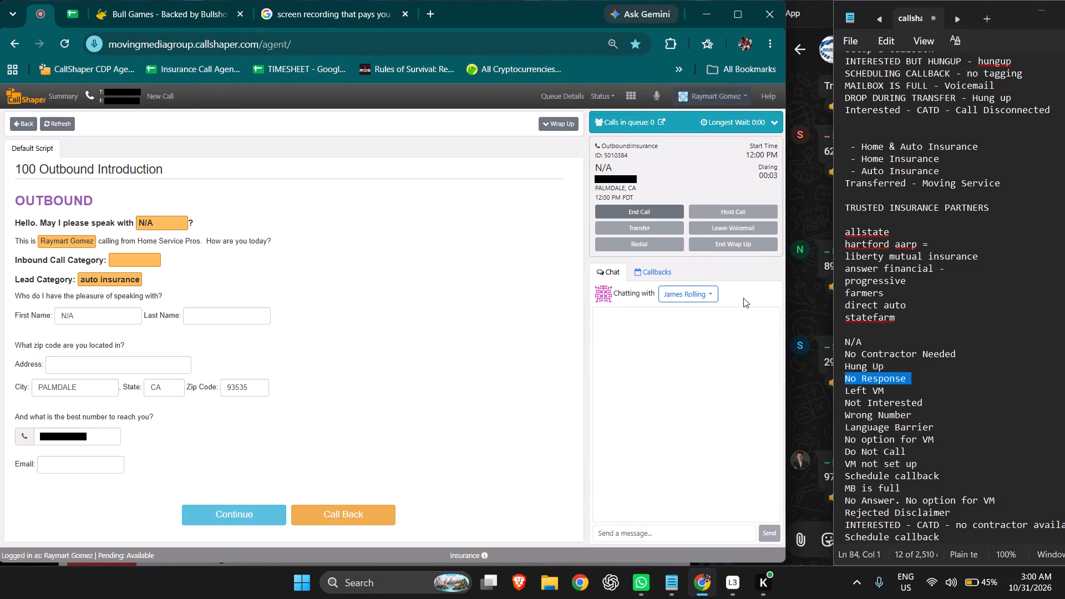
Select the "N/A" text in the First Name field of the Palmdale, CA lead's introduction script.
{"action": "triple_click", "coordinate": [104, 316]}
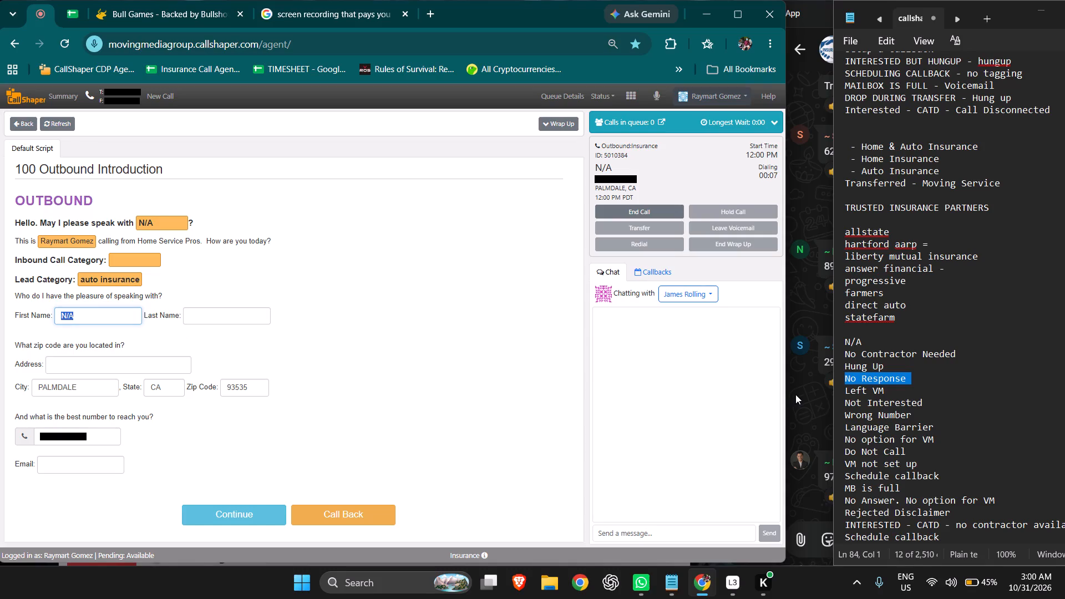
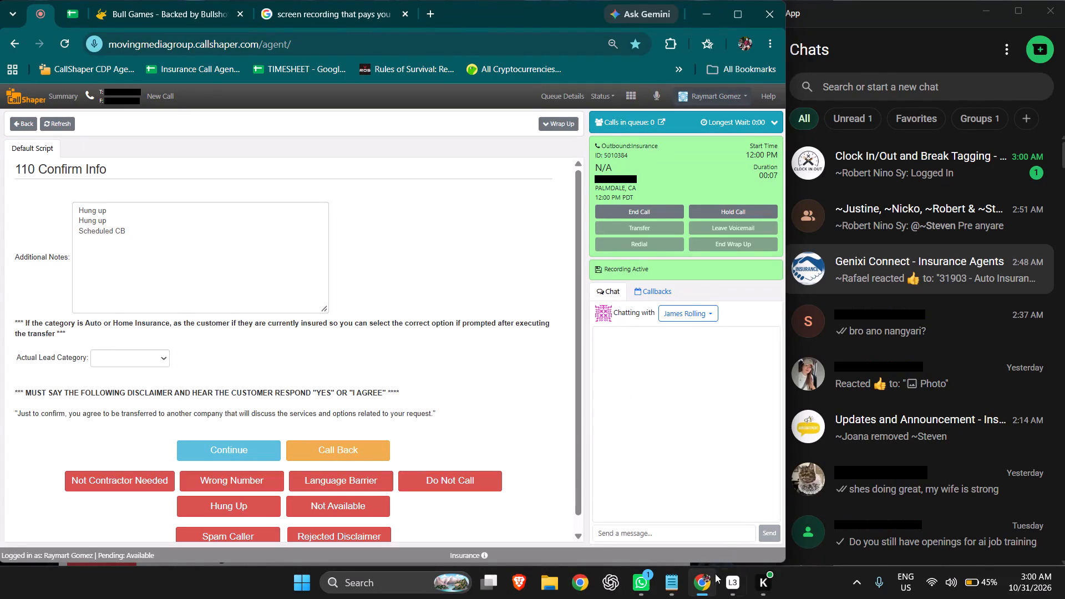
Return the Palmdale, CA lead's script to Outbound Introduction and replace the first name with "Jonathan".
{"action": "left_click", "coordinate": [677, 588]}
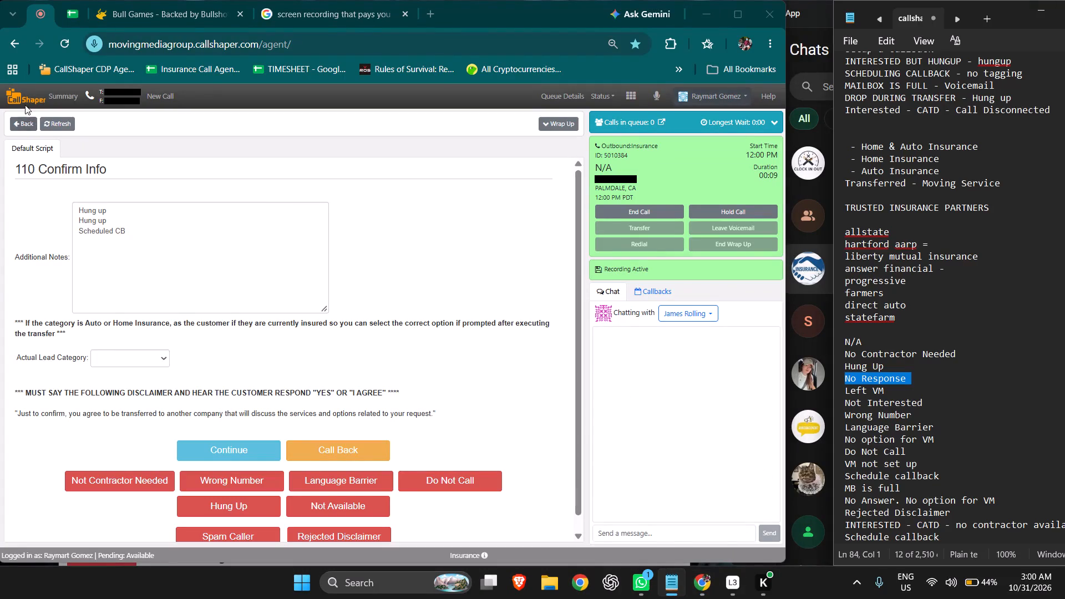
{"action": "left_click", "coordinate": [24, 122]}
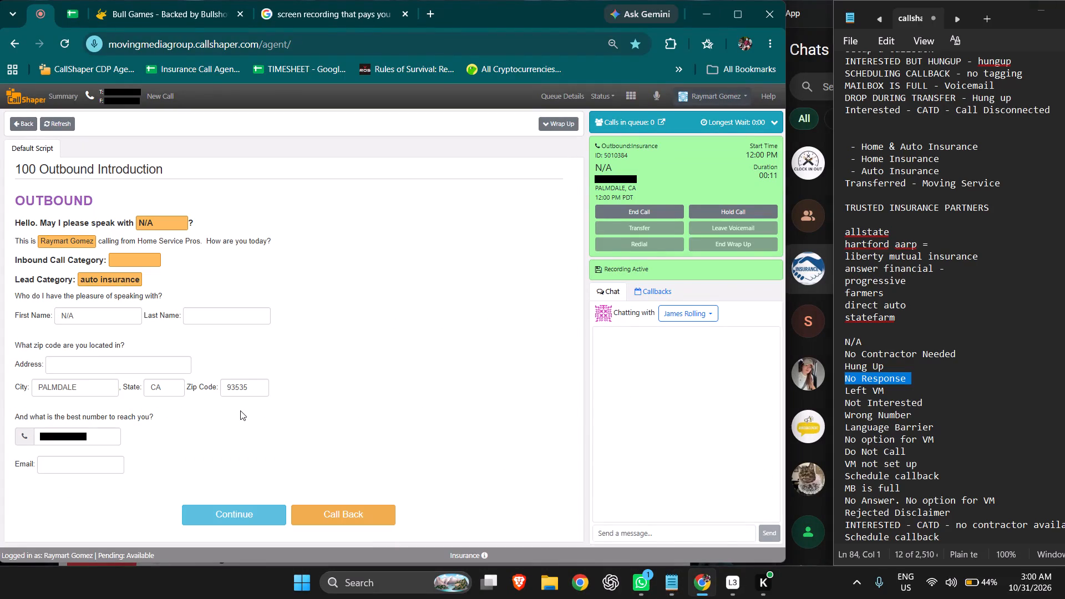
{"action": "left_click_drag", "start_coordinate": [108, 324], "coordinate": [0, 314]}
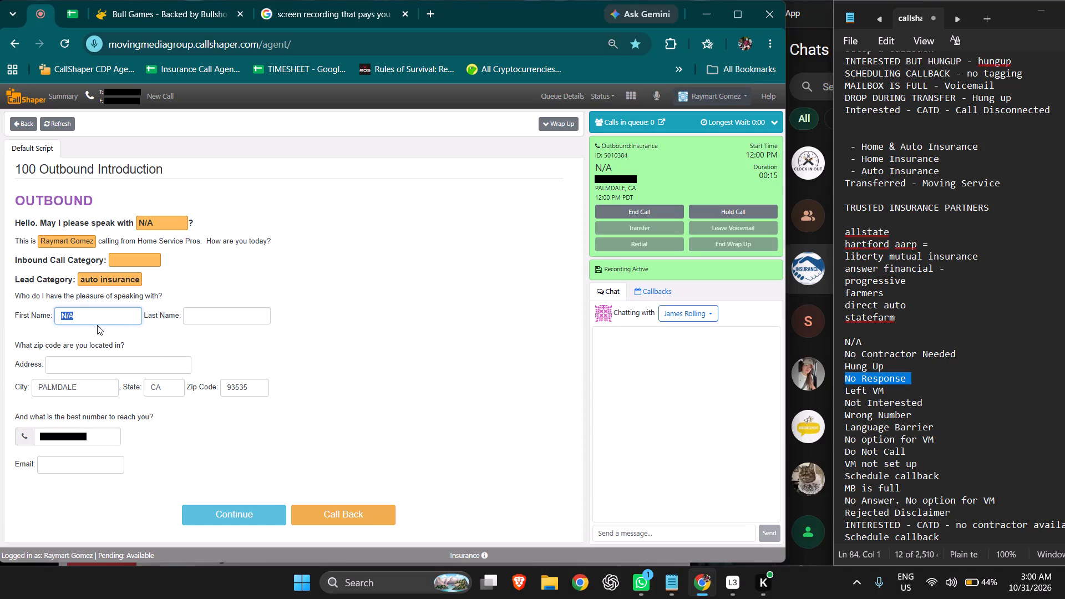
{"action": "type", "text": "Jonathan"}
{"action": "double_click", "coordinate": [237, 388]}
{"action": "key", "text": "ctrl+c"}
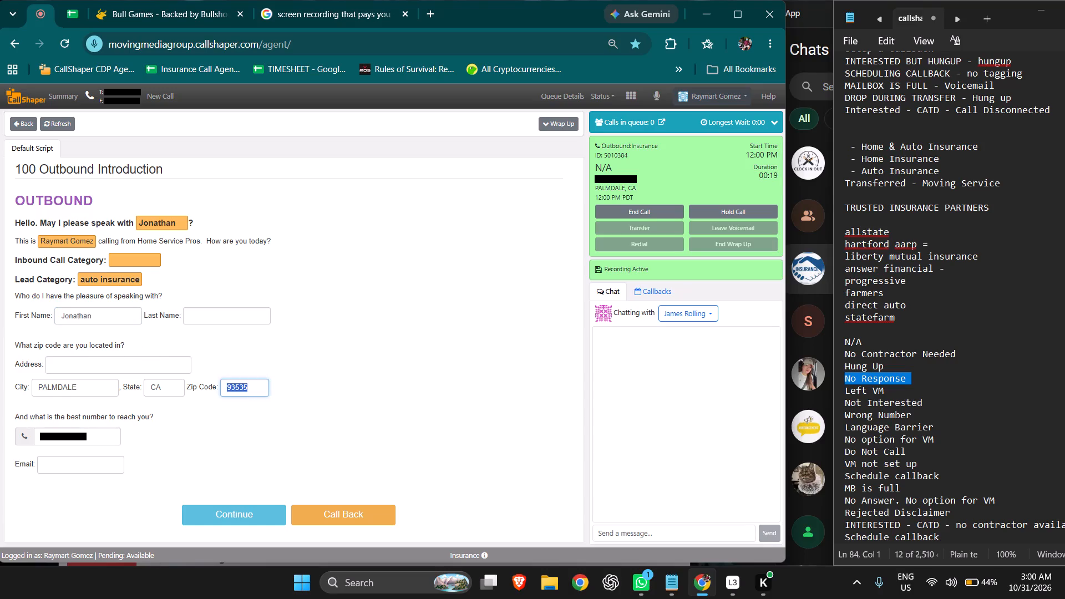
{"action": "left_click", "coordinate": [845, 174]}
{"action": "key", "text": "ctrl+v"}
{"action": "left_click", "coordinate": [226, 522]}
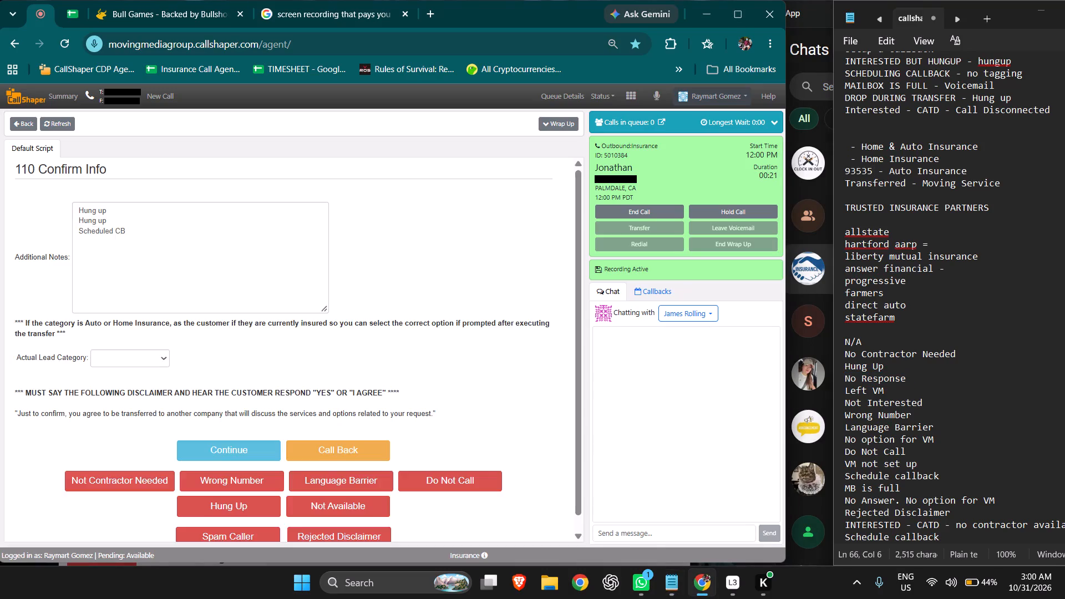
Copy "Interested - CATD" from the text notes and add it as a new line in the Palmdale lead's Additional Notes.
{"action": "left_click_drag", "start_coordinate": [940, 111], "coordinate": [746, 116]}
{"action": "left_click", "coordinate": [746, 116], "text": "ctrl"}
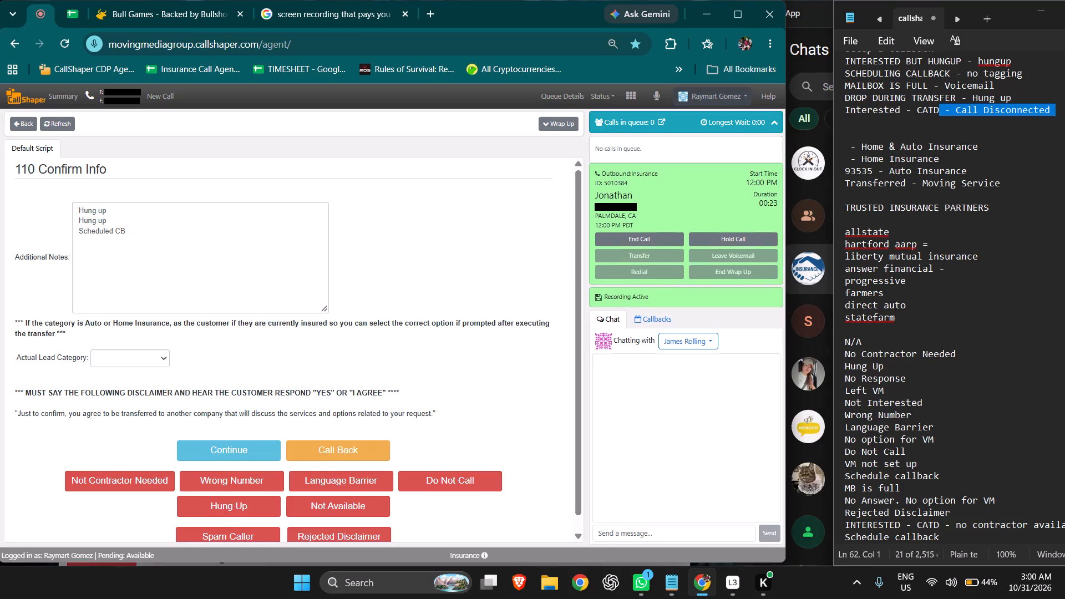
{"action": "left_click", "coordinate": [932, 108]}
{"action": "left_click_drag", "start_coordinate": [940, 111], "coordinate": [814, 109]}
{"action": "key", "text": "ctrl+c"}
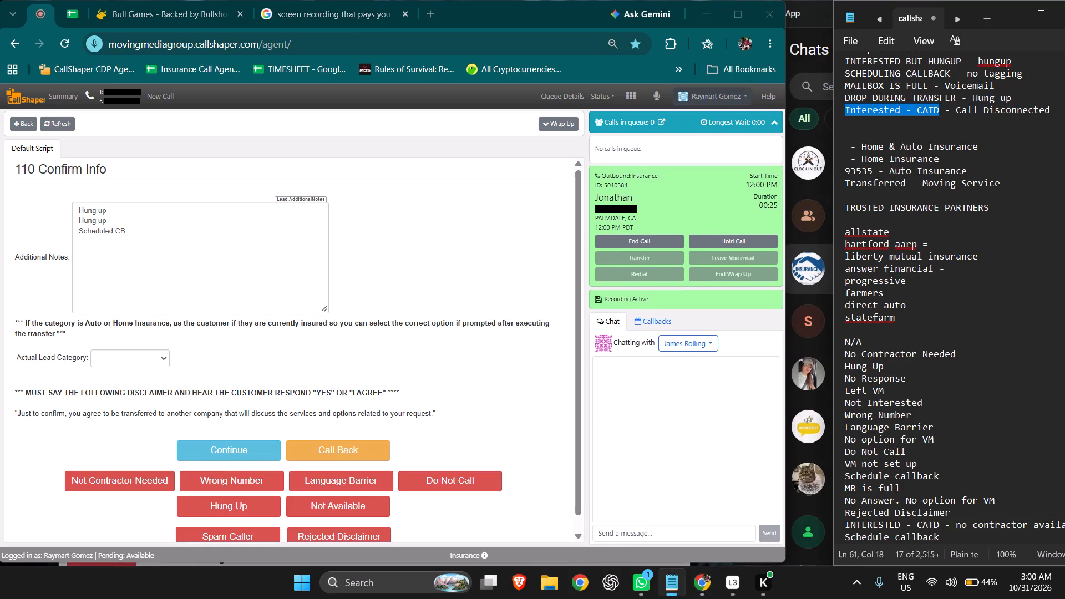
{"action": "left_click", "coordinate": [121, 258]}
{"action": "left_click", "coordinate": [149, 253]}
{"action": "key", "text": "Return"}
{"action": "key", "text": "ctrl+v"}
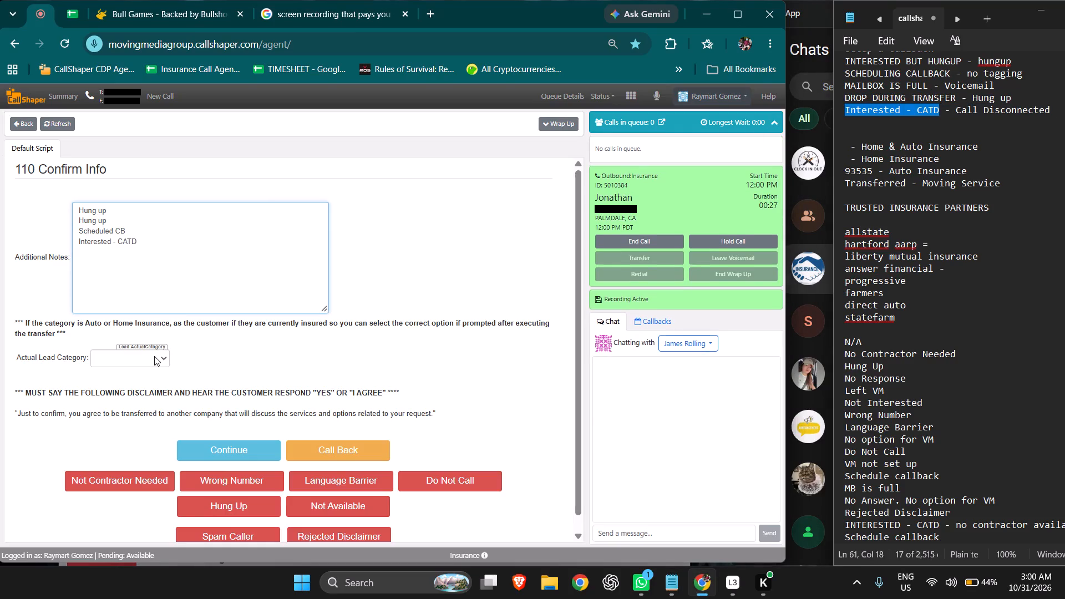
{"action": "left_click", "coordinate": [154, 356]}
{"action": "left_click", "coordinate": [149, 393]}
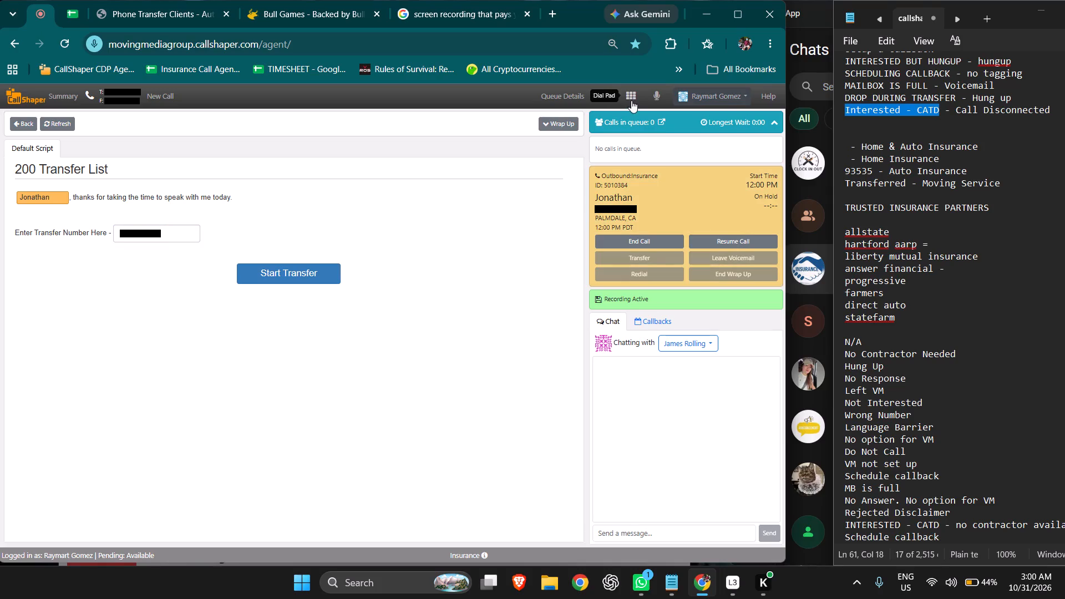
{"action": "left_click", "coordinate": [317, 269]}
Enter ZIP code 93535 followed by # on the dial pad for the transfer line, send 1 twice, and close the pad.
{"action": "left_click", "coordinate": [630, 95]}
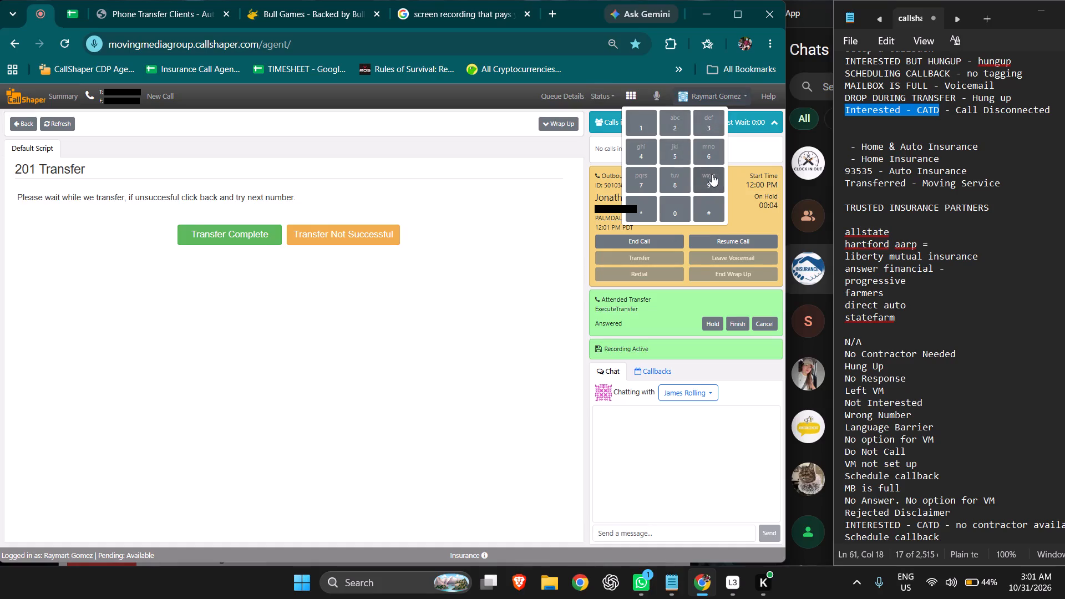
{"action": "left_click", "coordinate": [712, 175]}
{"action": "left_click", "coordinate": [707, 121]}
{"action": "left_click", "coordinate": [678, 150]}
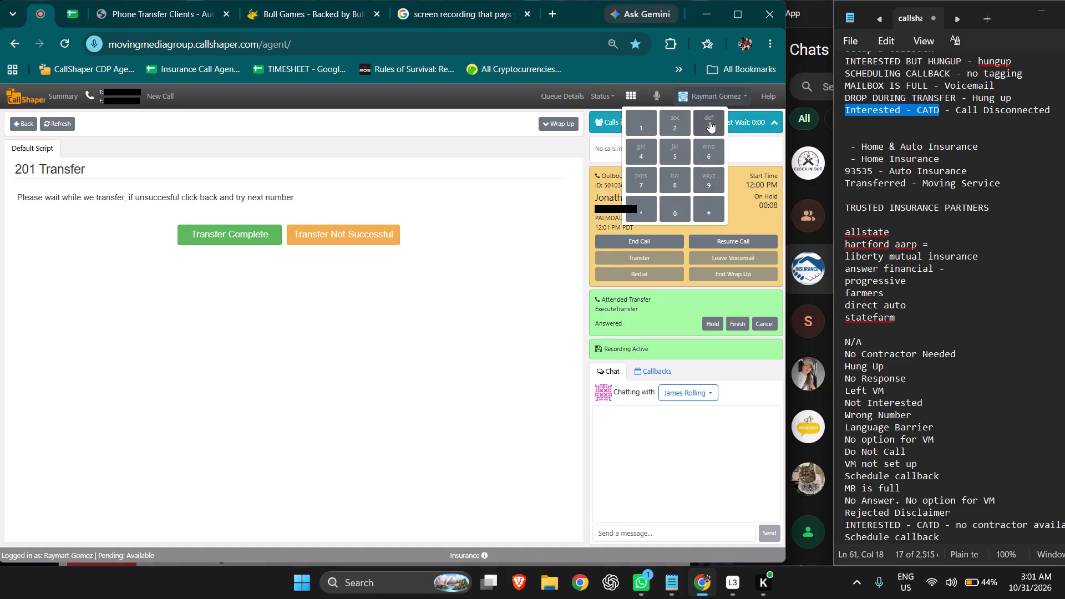
{"action": "left_click", "coordinate": [709, 121]}
{"action": "left_click", "coordinate": [677, 145]}
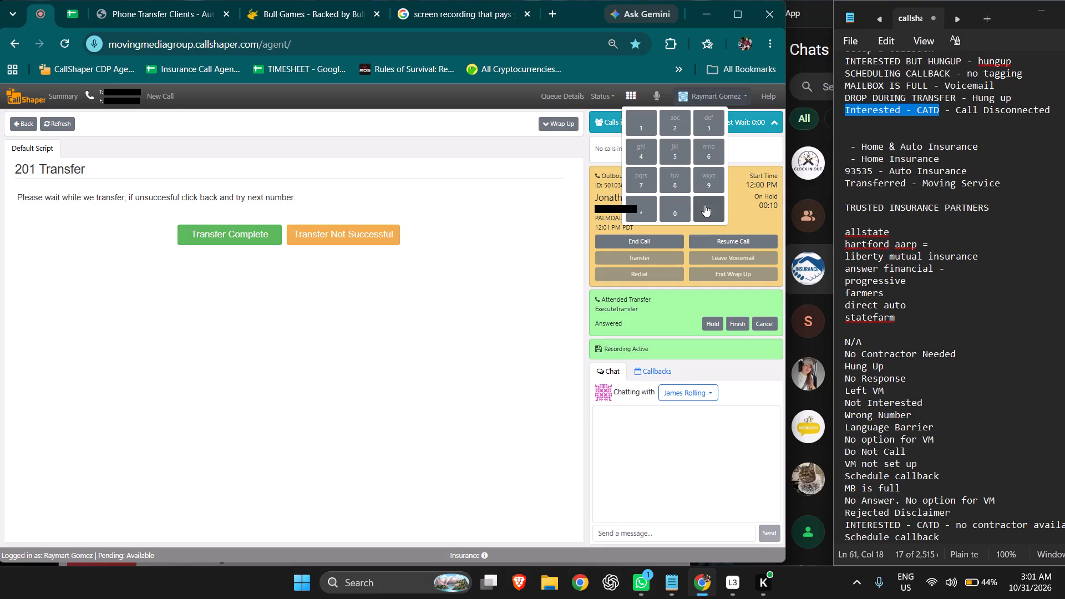
{"action": "left_click", "coordinate": [704, 205]}
{"action": "left_click", "coordinate": [641, 120]}
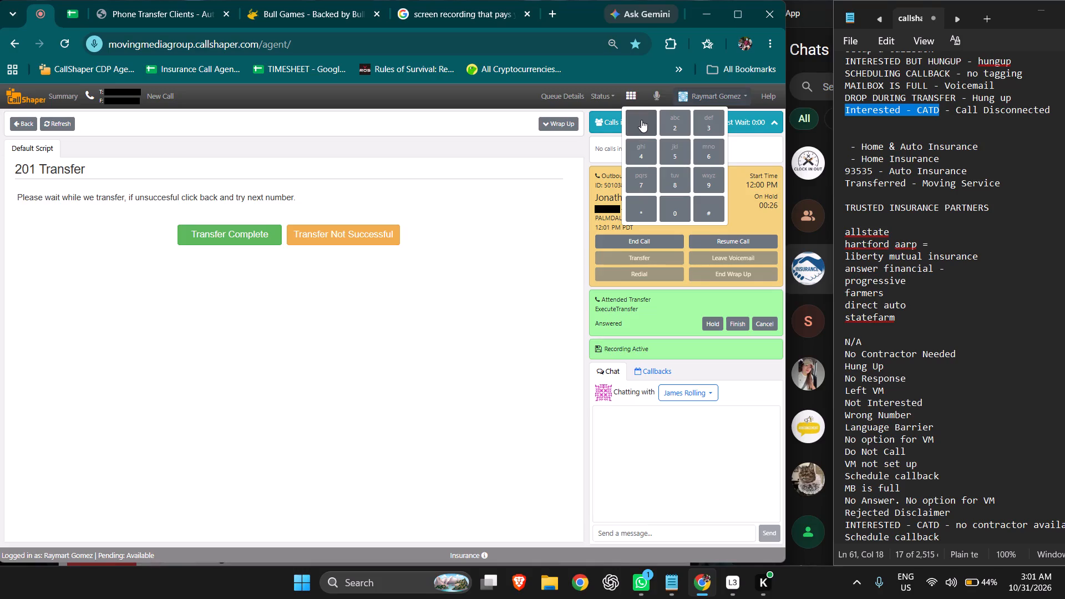
{"action": "left_click", "coordinate": [641, 120]}
{"action": "left_click", "coordinate": [637, 93]}
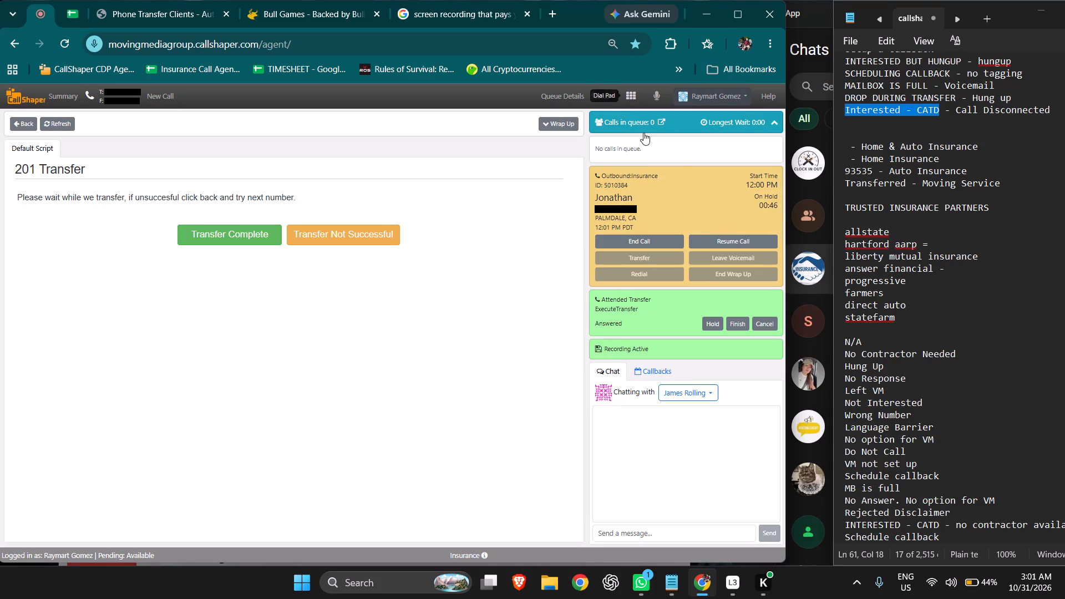
Collapse the calls-in-queue list.
{"action": "left_click", "coordinate": [647, 146]}
{"action": "left_click", "coordinate": [776, 125]}
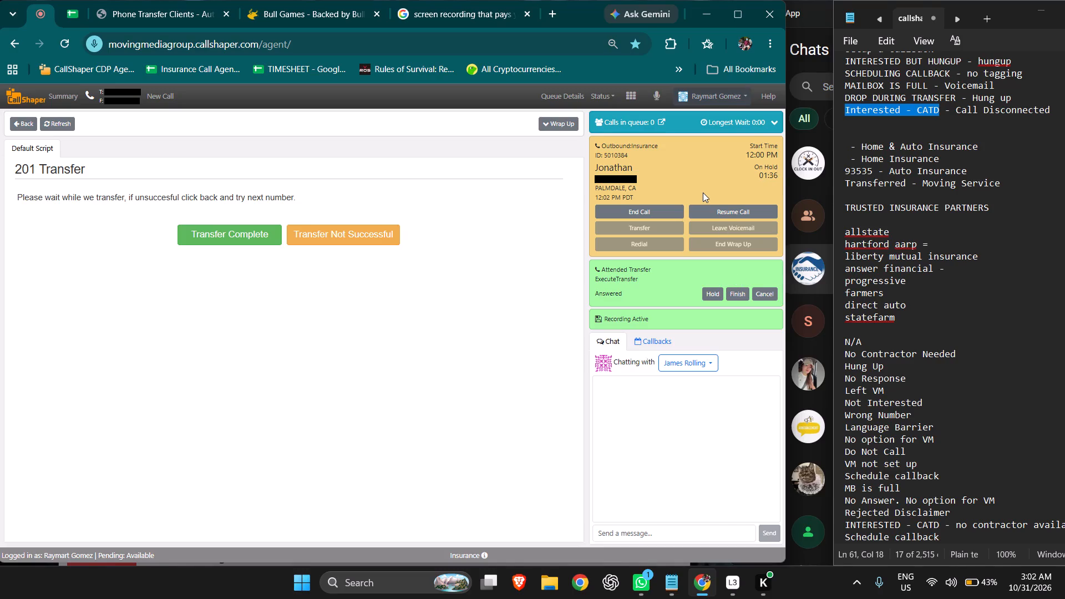
Open the dial pad again for the ongoing transfer call.
{"action": "left_click", "coordinate": [631, 95]}
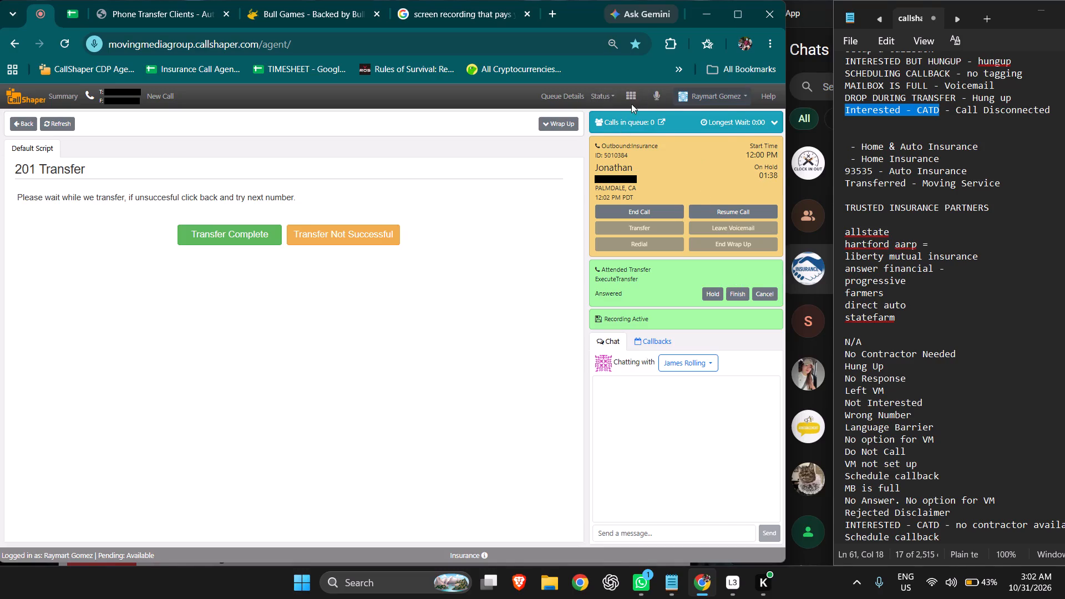
Send 1 to the transfer line from the dial pad and finish the attended transfer.
{"action": "left_click", "coordinate": [632, 98]}
{"action": "left_click", "coordinate": [632, 125]}
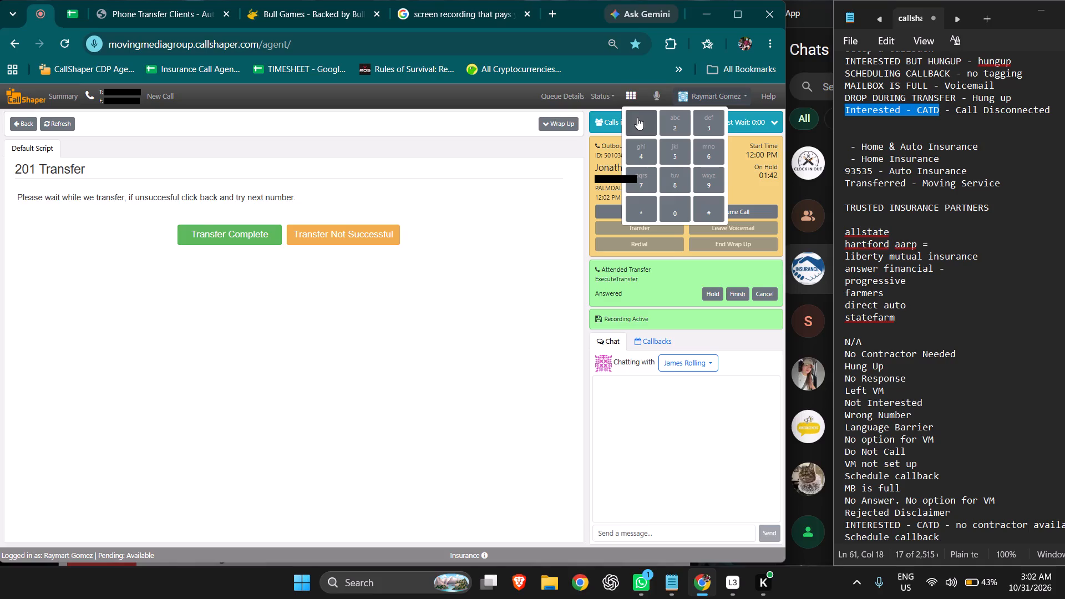
{"action": "left_click", "coordinate": [738, 288]}
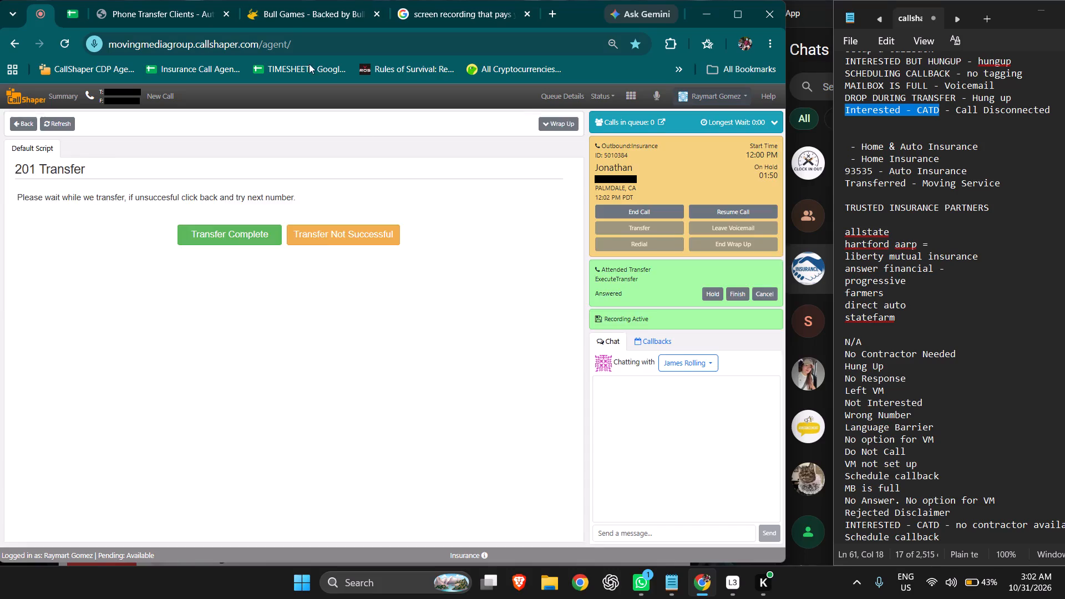